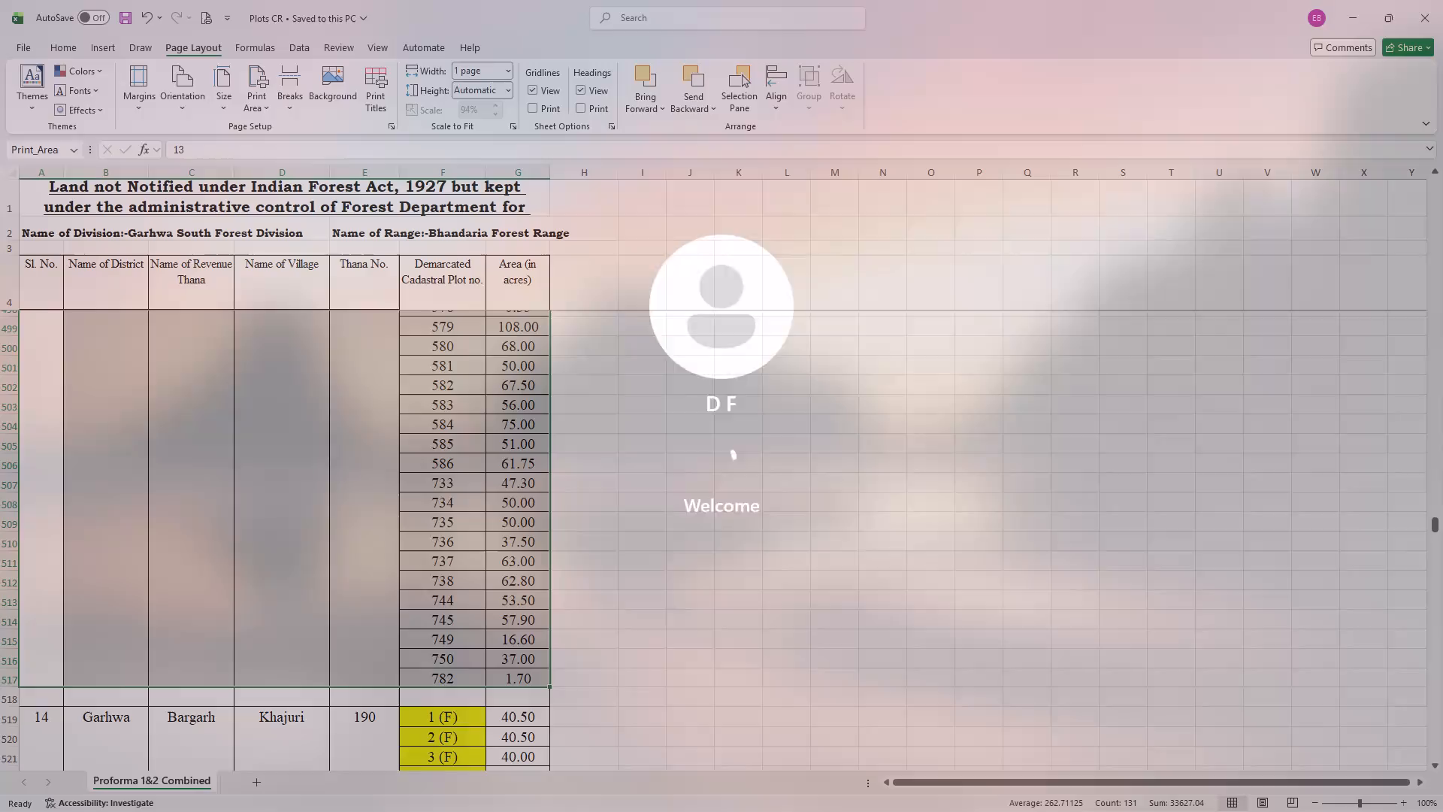
Examine the serial 13 (Ramar) block and its list of cadastral plots below the preceding total row.
scroll(519, 450, "up", 1)
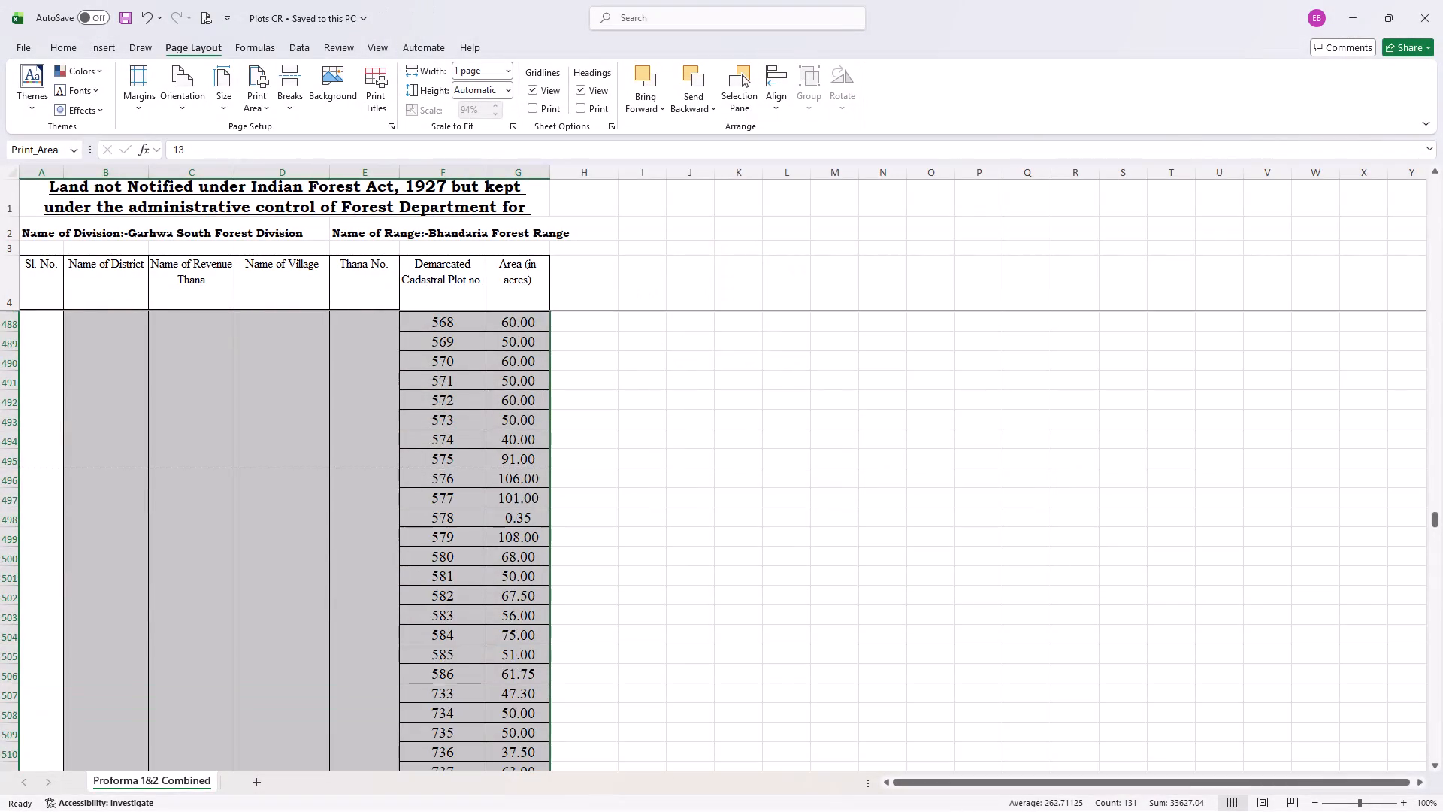
scroll(519, 450, "up", 4)
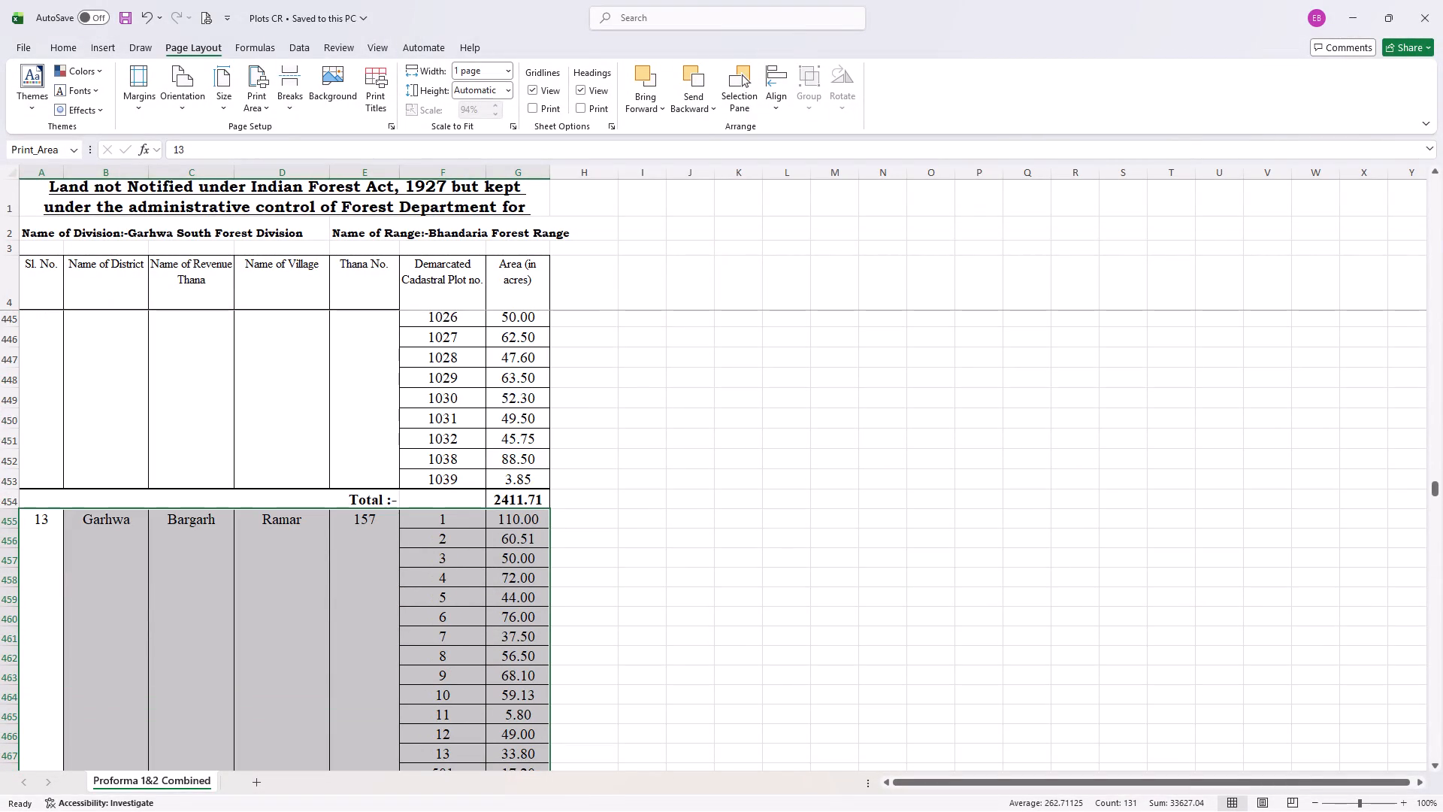
scroll(634, 429, "down", 3)
scroll(632, 429, "up", 3)
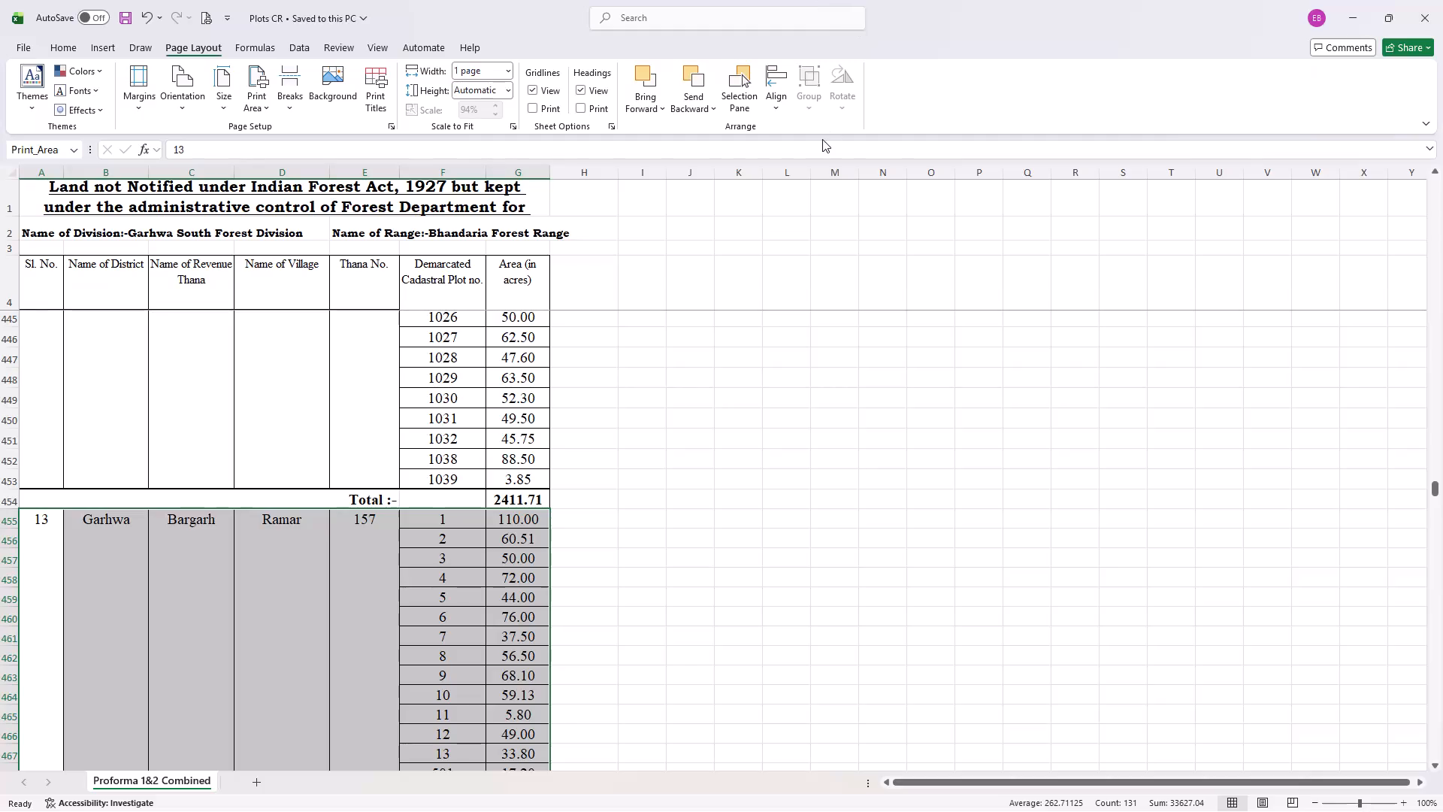
scroll(510, 497, "down", 1)
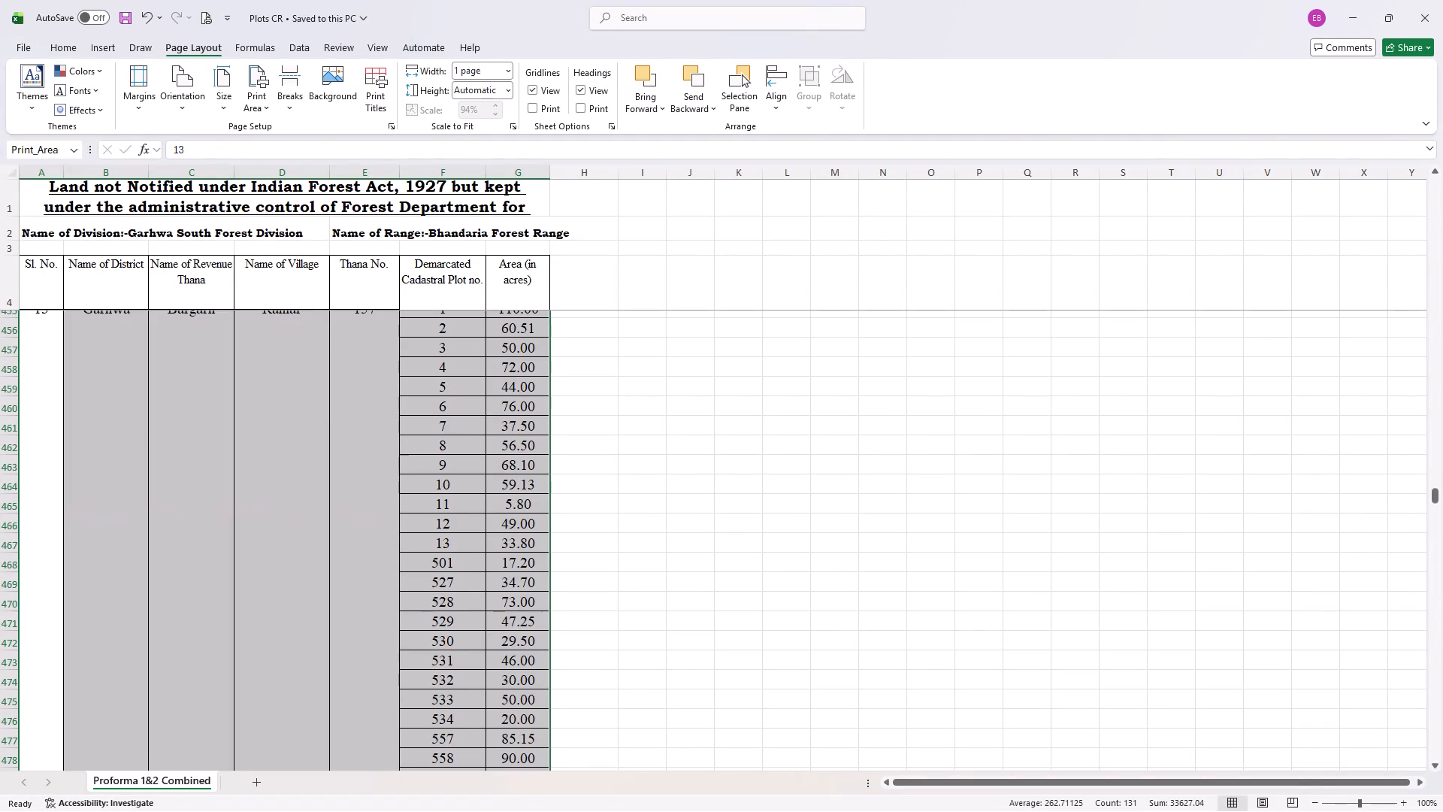
scroll(499, 496, "up", 1)
left_click(462, 555)
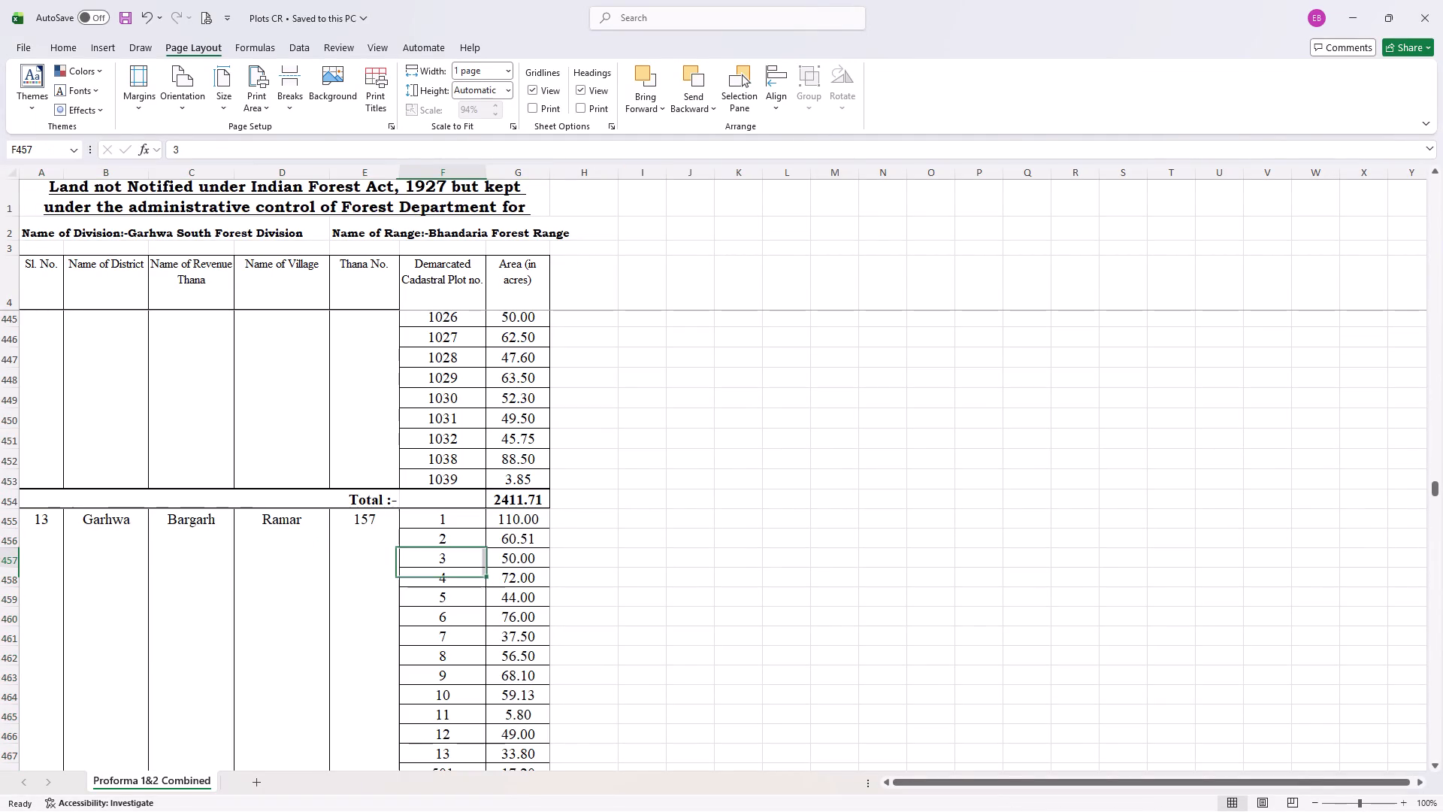
scroll(462, 555, "down", 1)
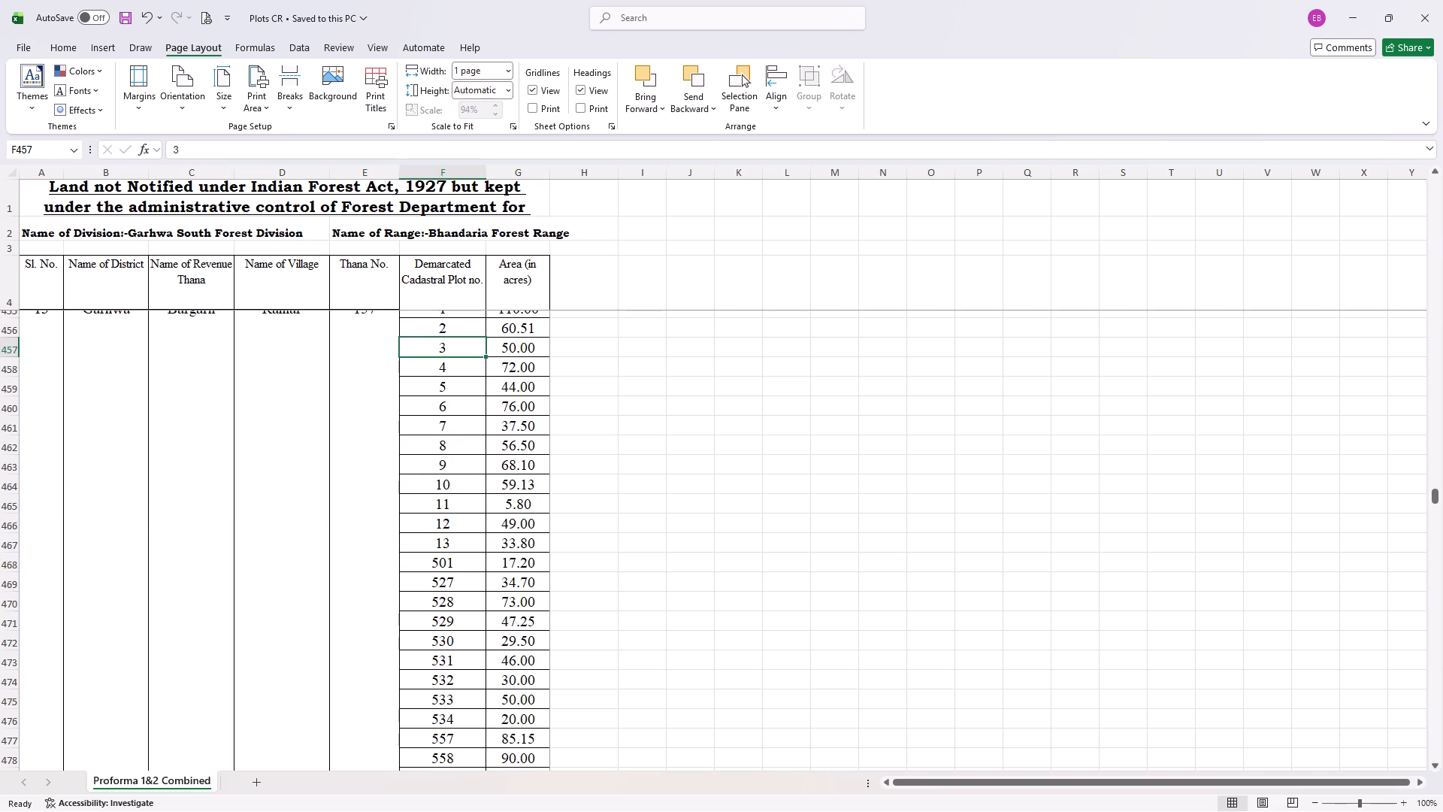
scroll(462, 555, "up", 1)
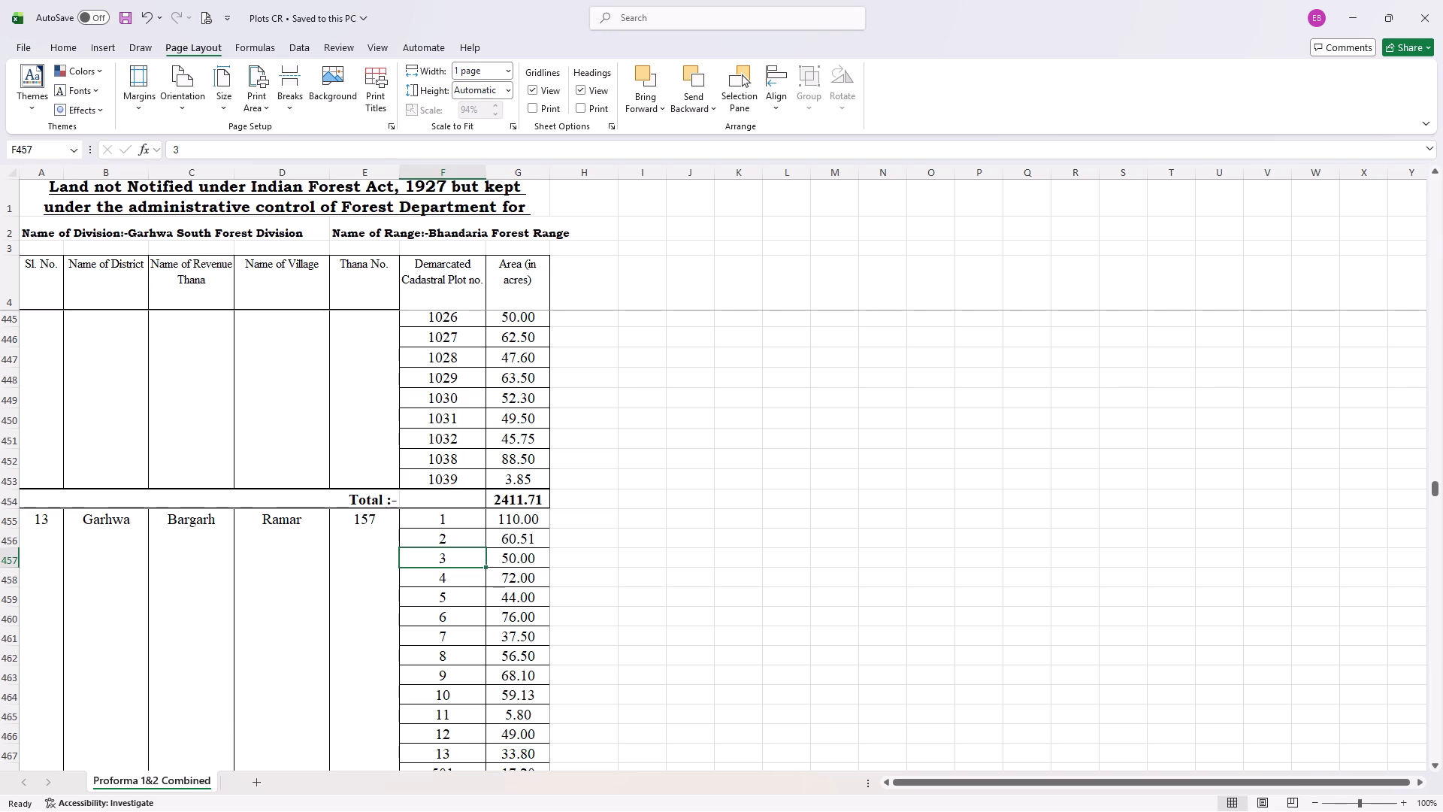
Copy the merged serial 13 details, from Sl. No. through Thana No., to the blank area starting at J450.
left_click_drag(50, 535, 287, 537)
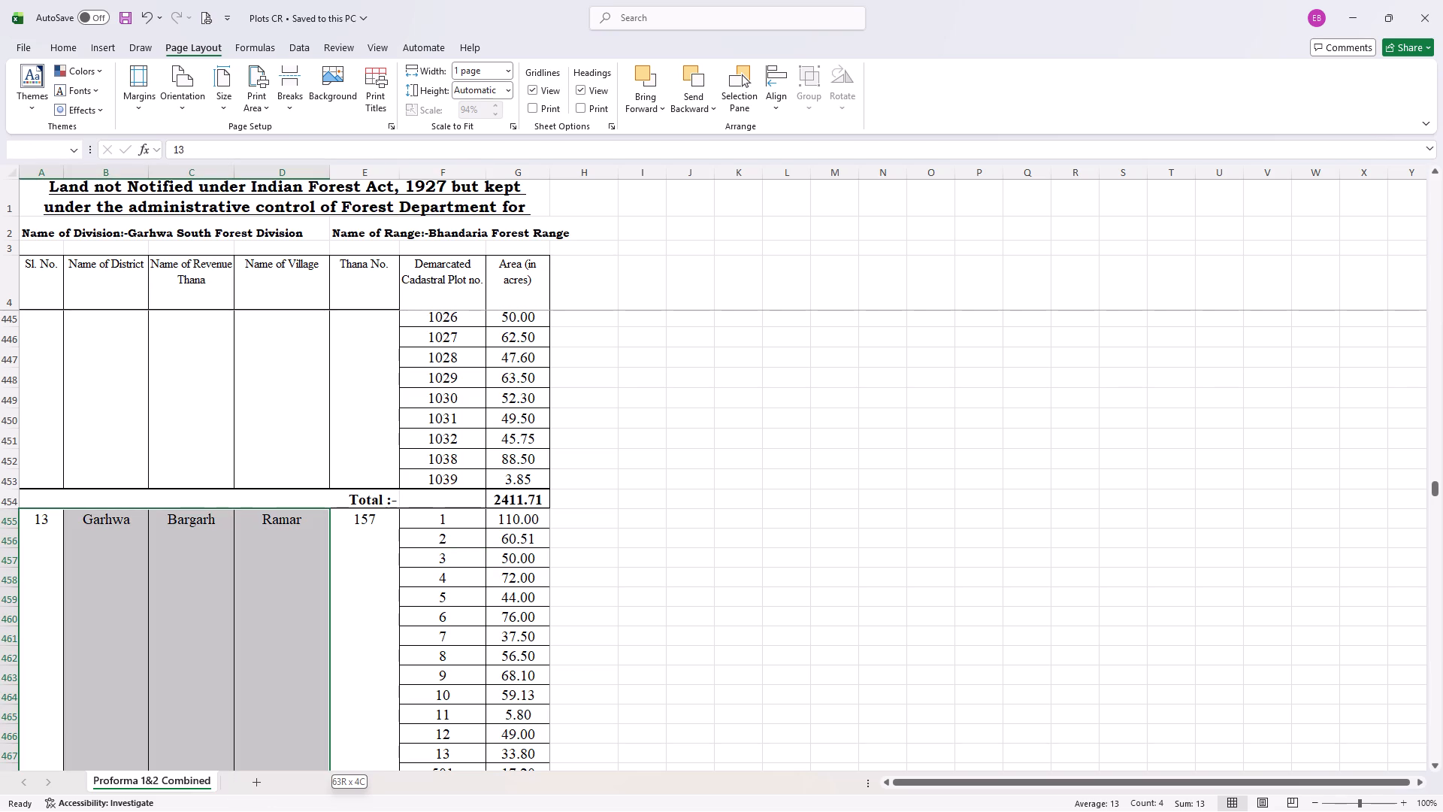
left_click_drag(287, 537, 343, 540)
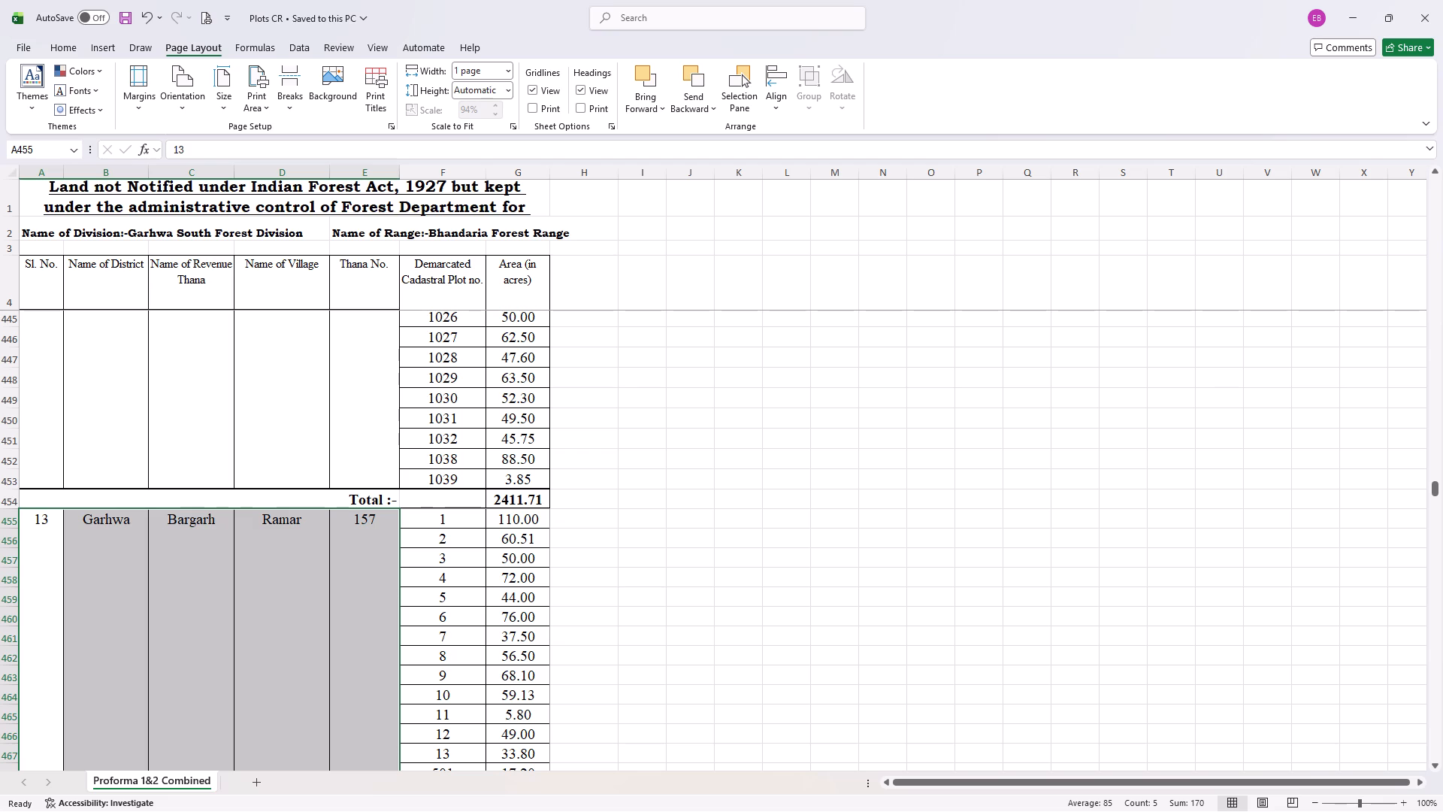
key("ctrl+c")
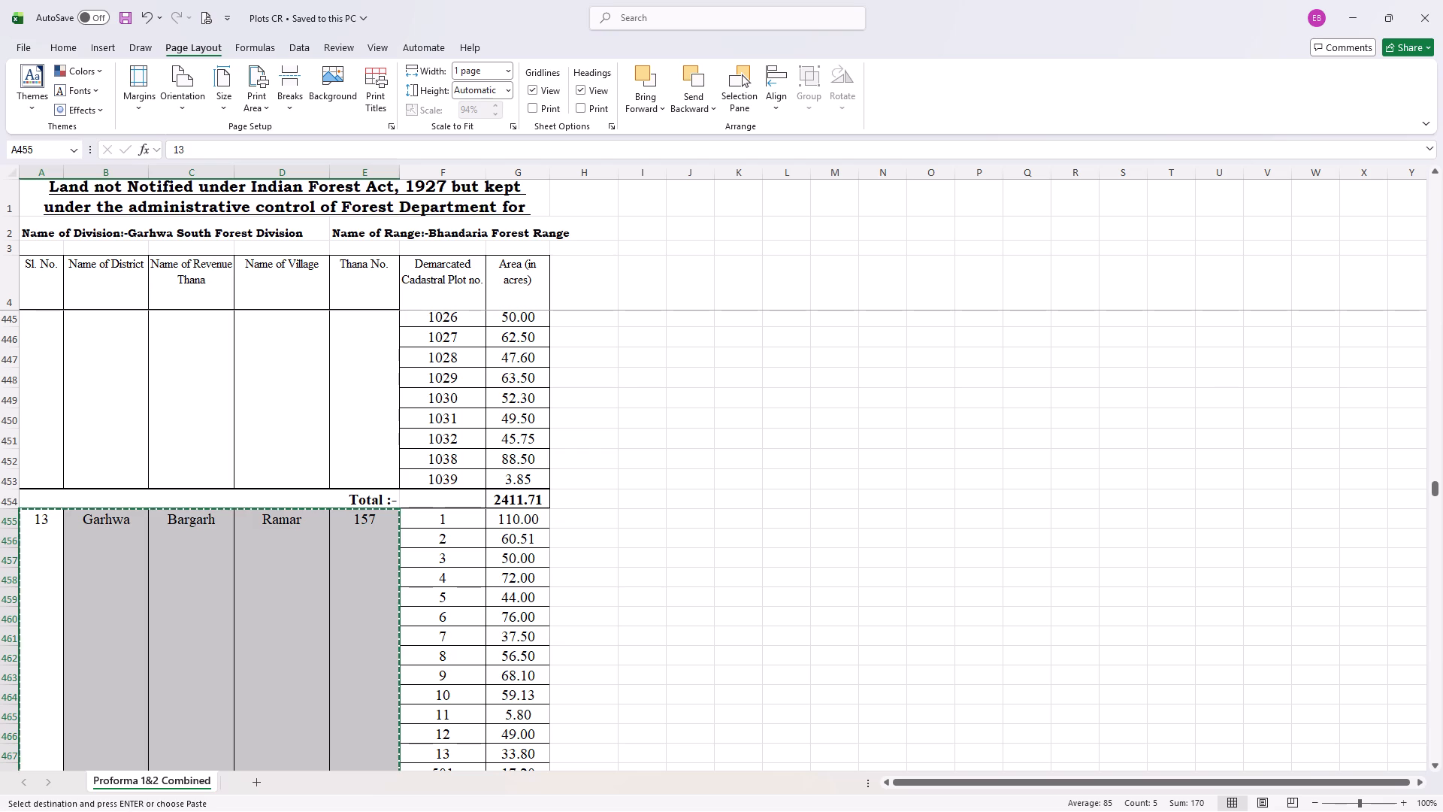
left_click(709, 424)
key("ctrl+v")
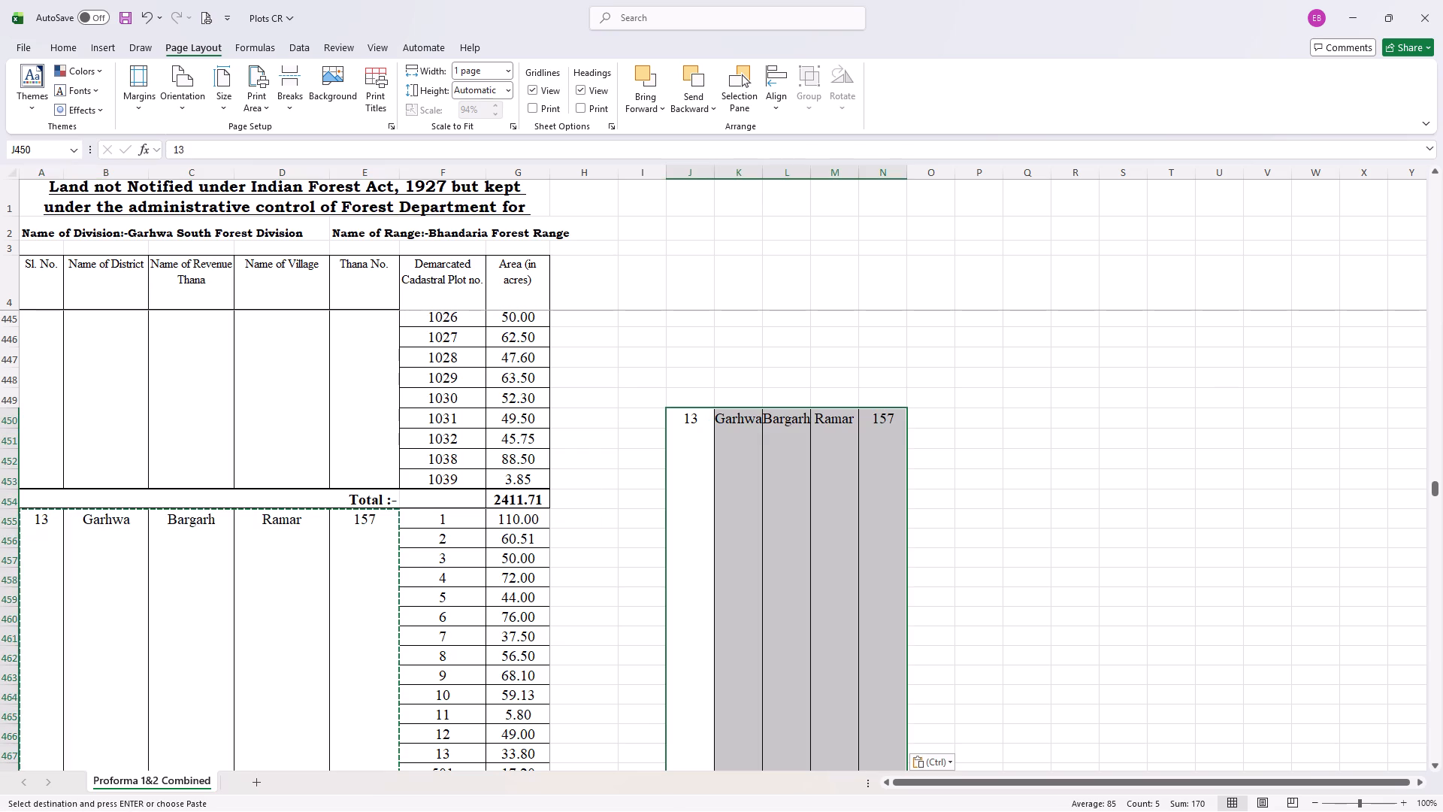
Delete rows 455 to 467, which hold plots 1 to 13 of the Ramar block.
left_click_drag(13, 520, 0, 626)
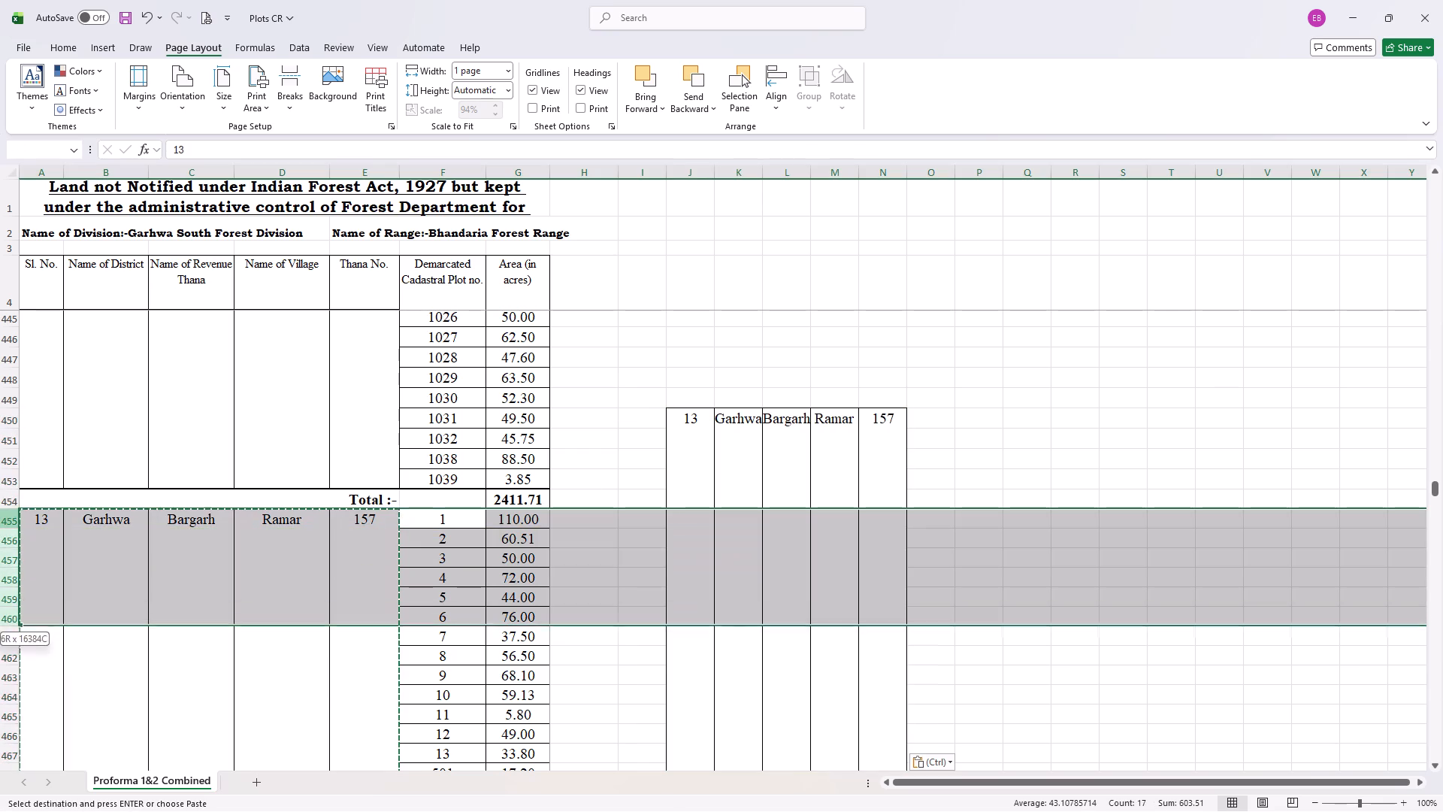
left_click_drag(0, 626, 0, 748)
right_click(0, 662)
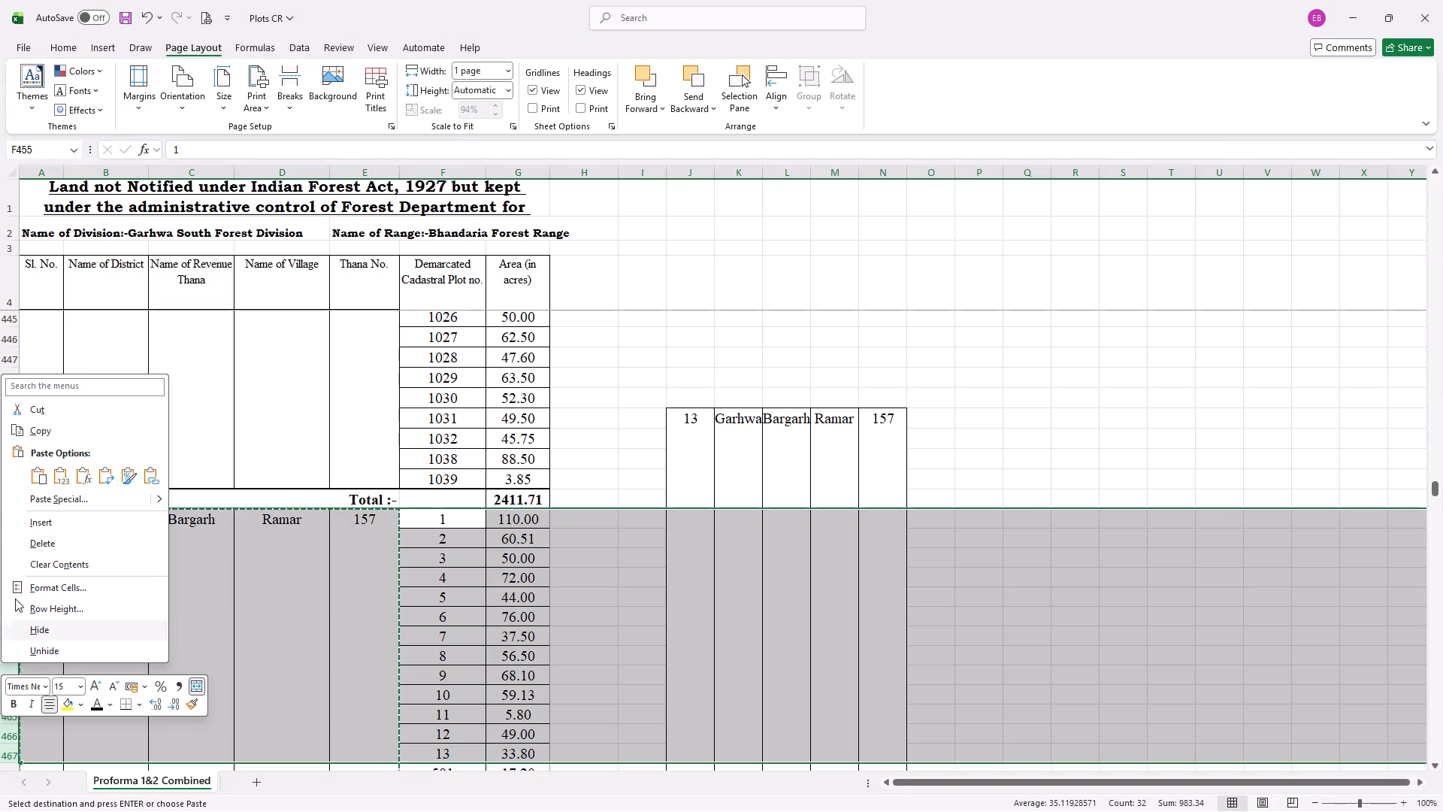
left_click(35, 550)
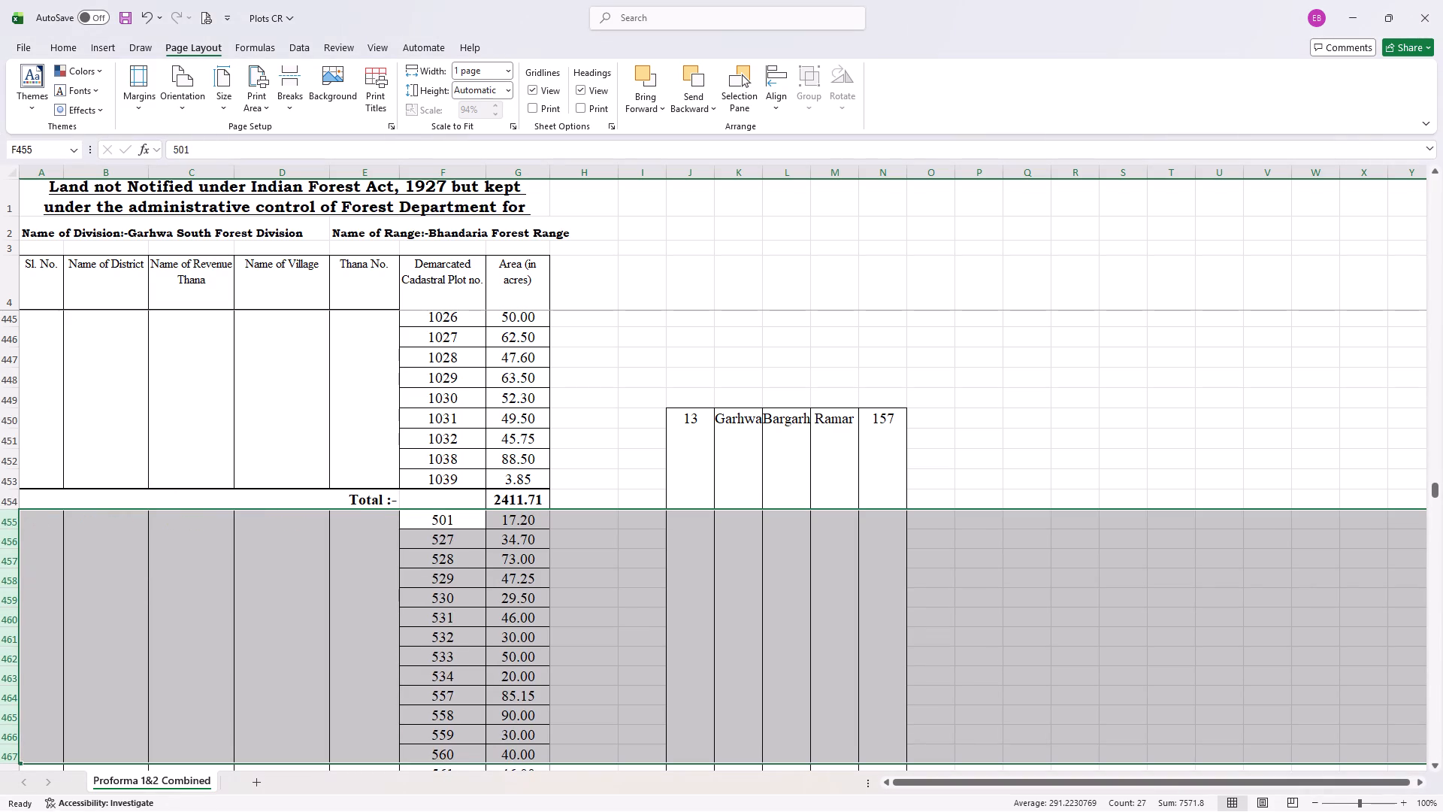
Unmerge the copied serial 13 cells in columns J to N.
left_click_drag(693, 459, 832, 459)
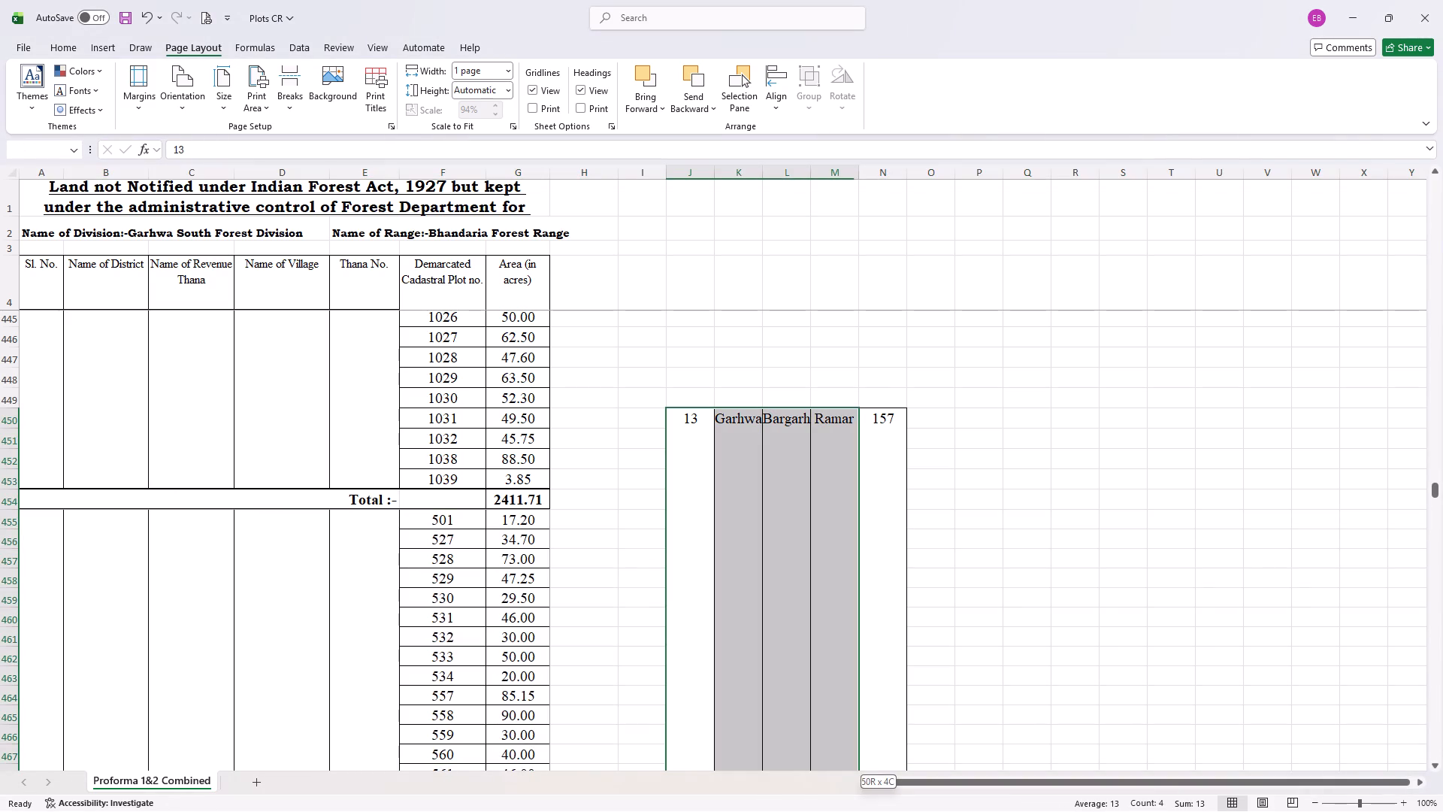
left_click_drag(832, 459, 869, 467)
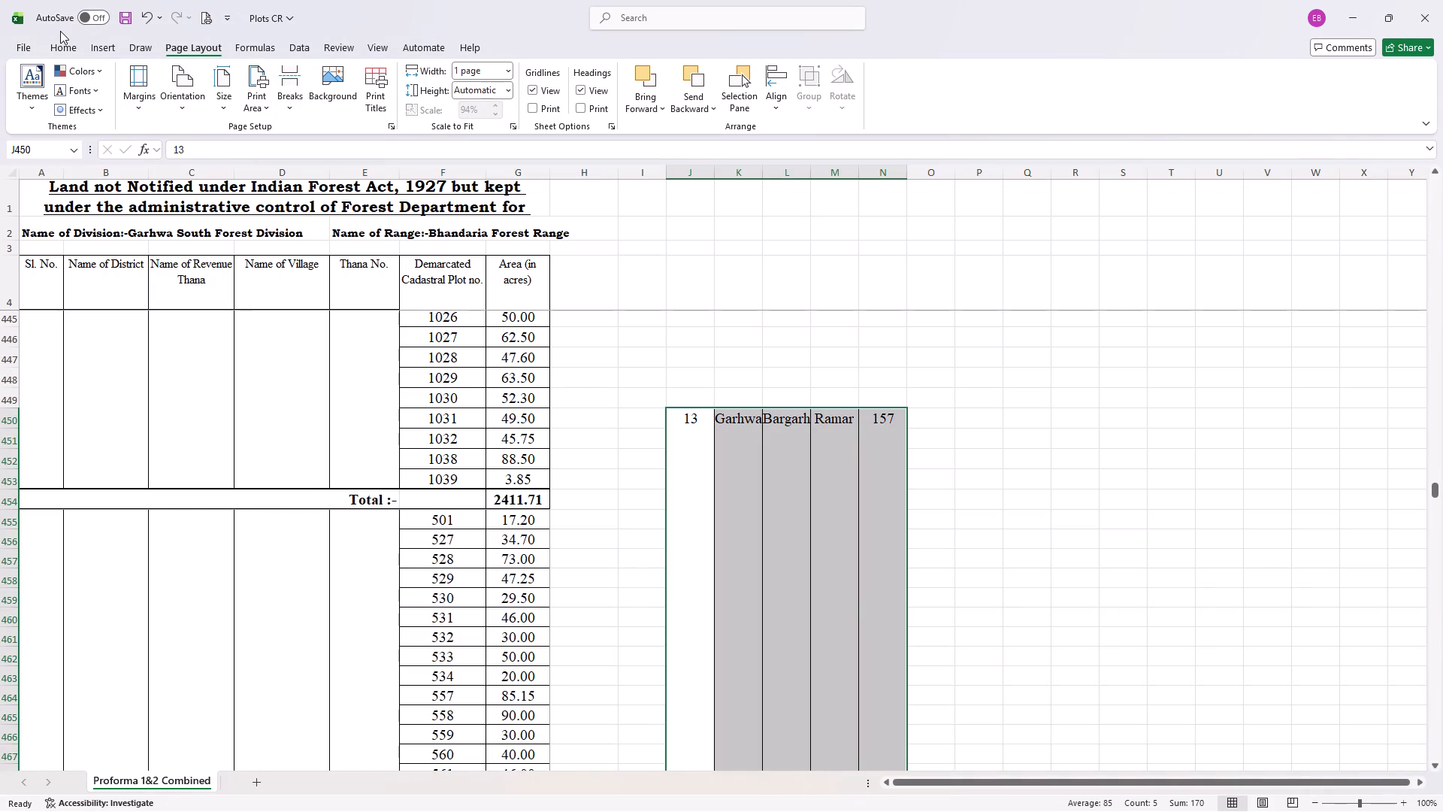
left_click(59, 38)
left_click(447, 101)
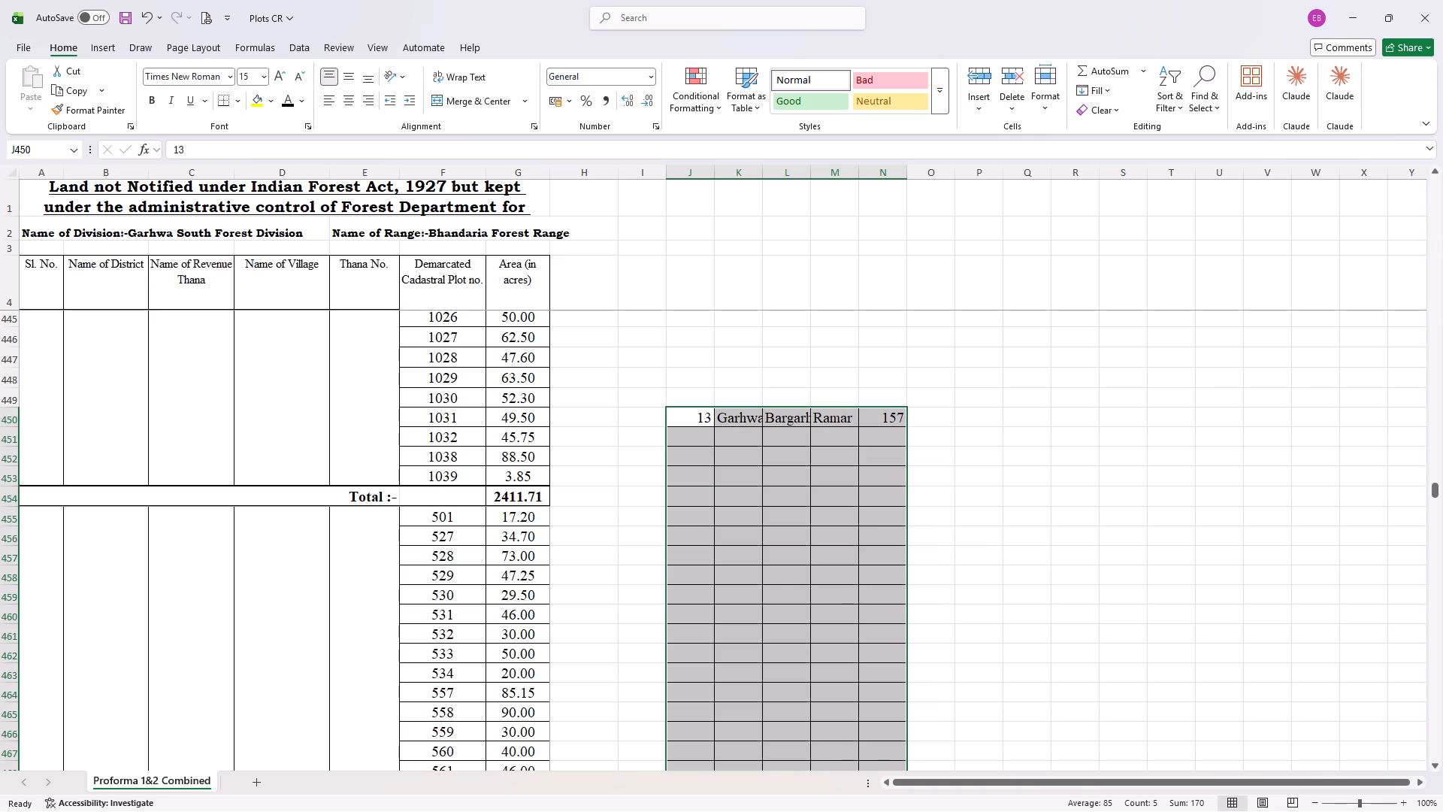
Copy the values 13, Garhwa, Bargarh, Ramar and 157 from J450:N450 into the emptied Ramar block at A455.
left_click_drag(703, 412, 881, 413)
key("ctrl+c")
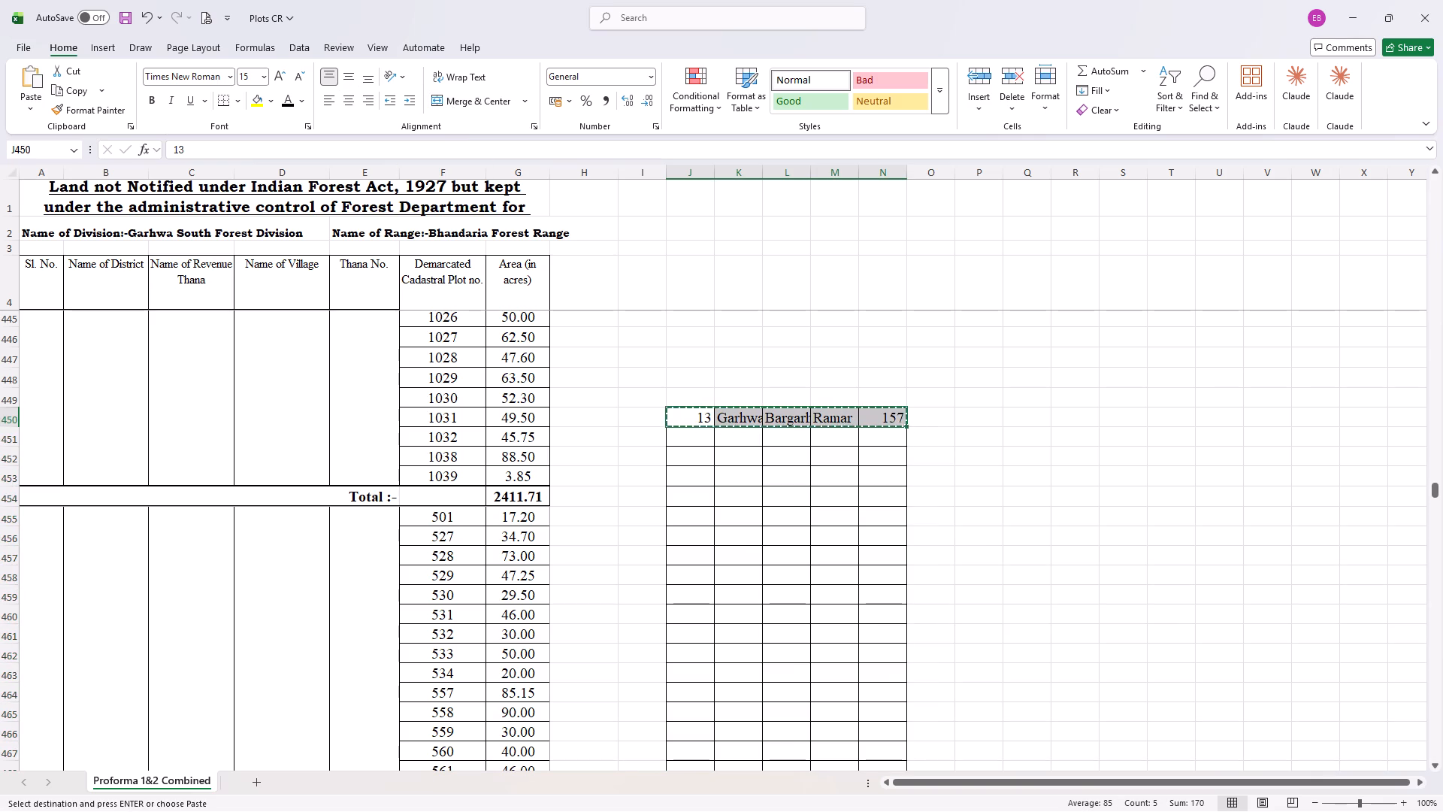
left_click(40, 520)
key("ctrl+v")
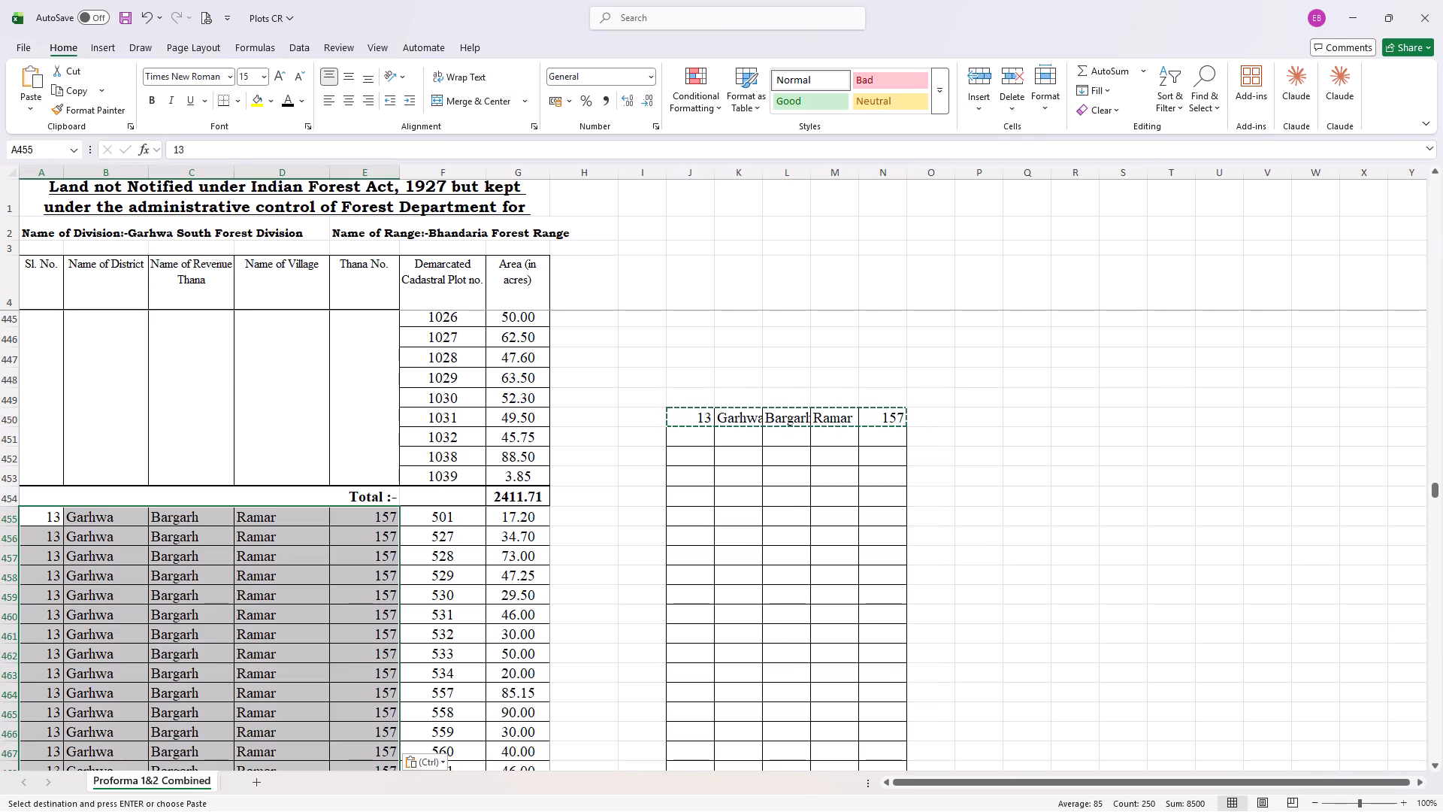
Merge and center the Sl. No. cells A455:A504 of the Ramar block, keeping only the upper value 13.
left_click_drag(40, 520, 50, 644)
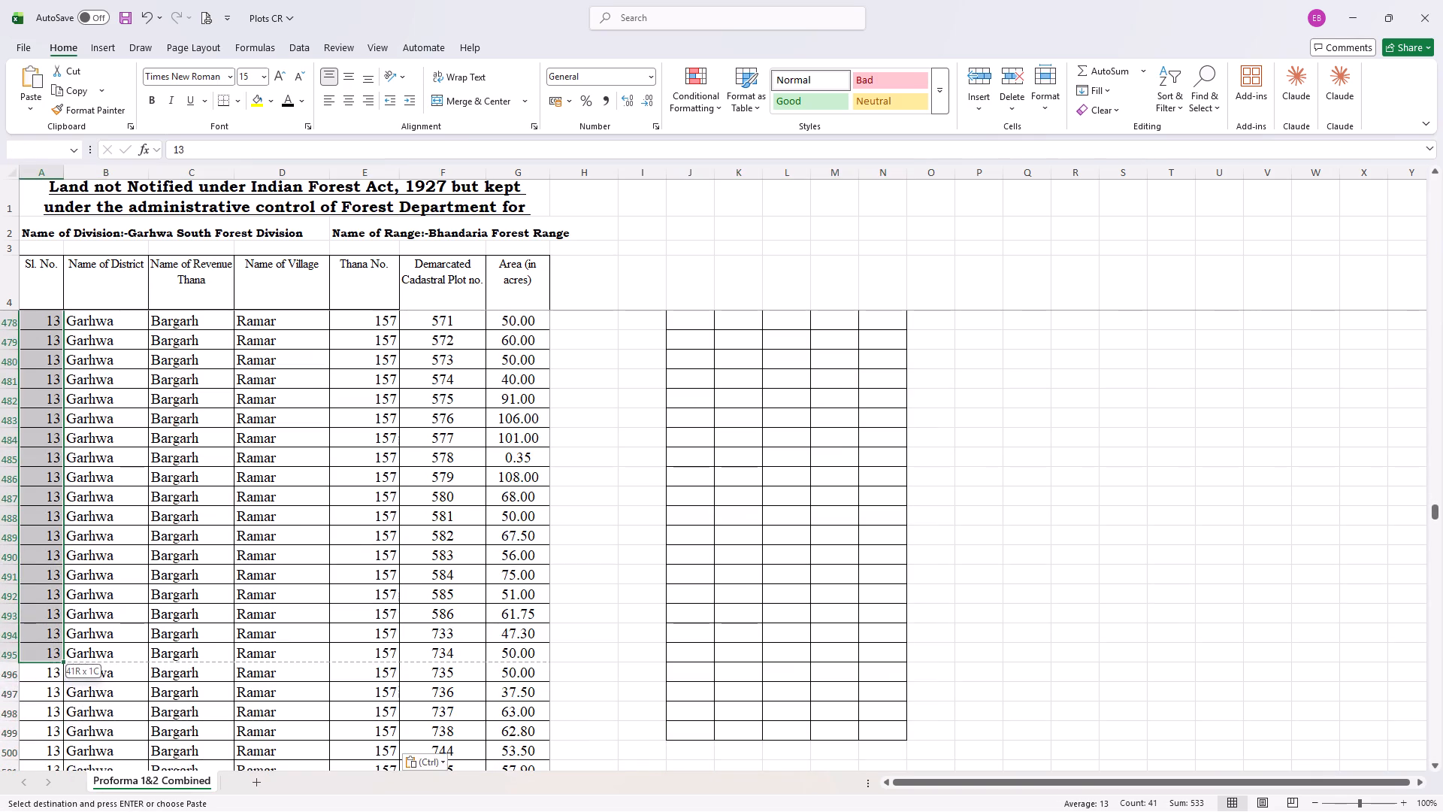
left_click_drag(50, 644, 34, 753)
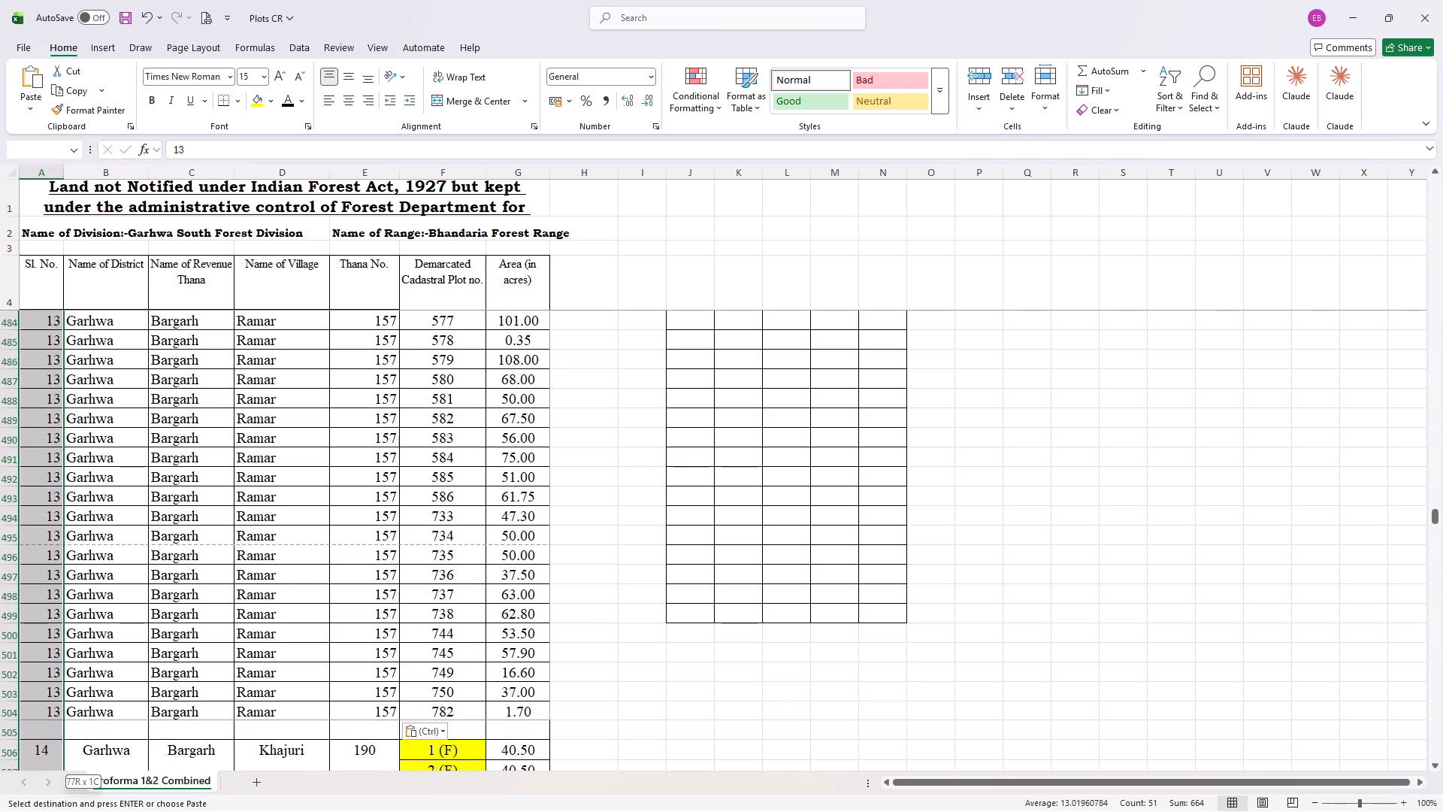
left_click_drag(34, 753, 59, 519)
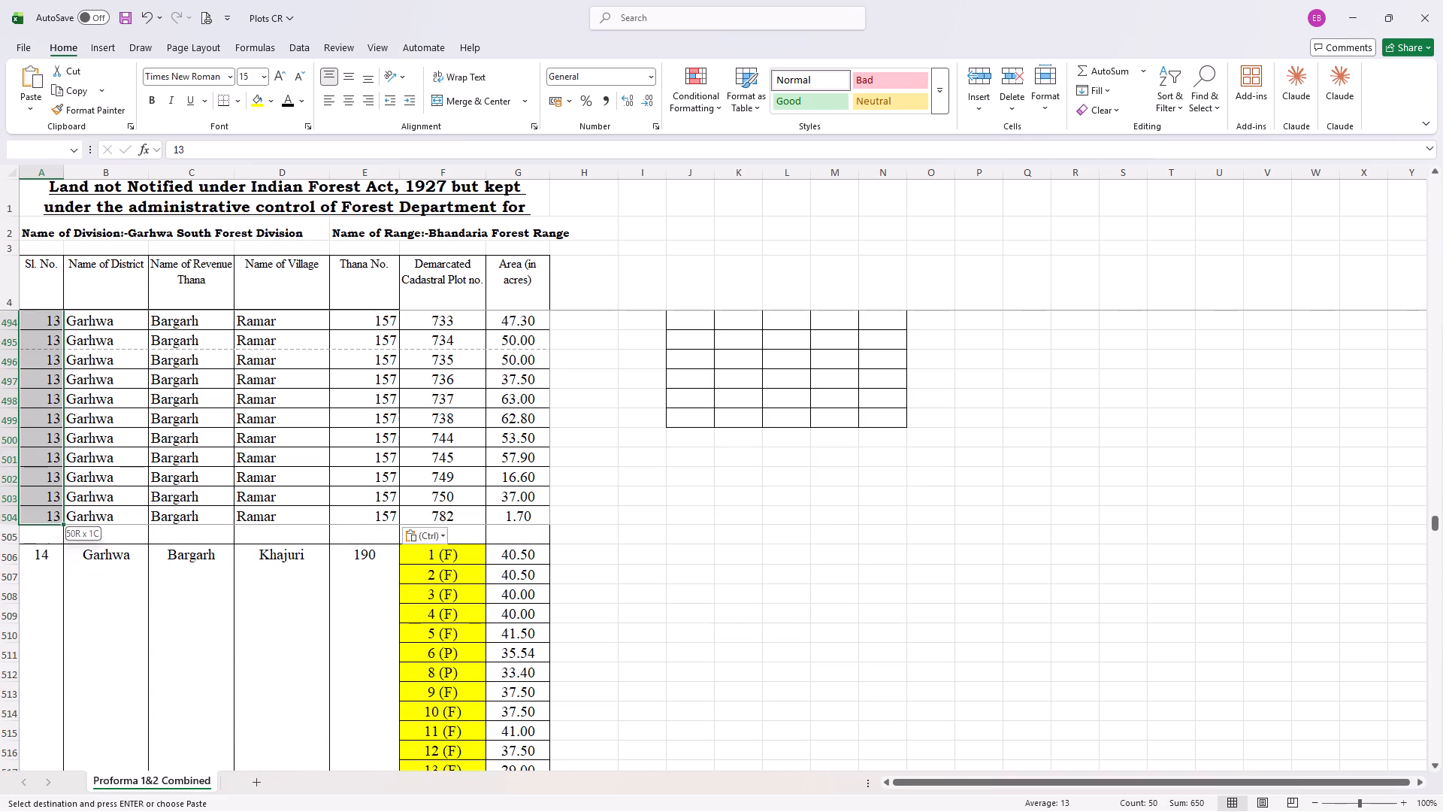
left_click_drag(59, 519, 59, 517)
left_click(458, 95)
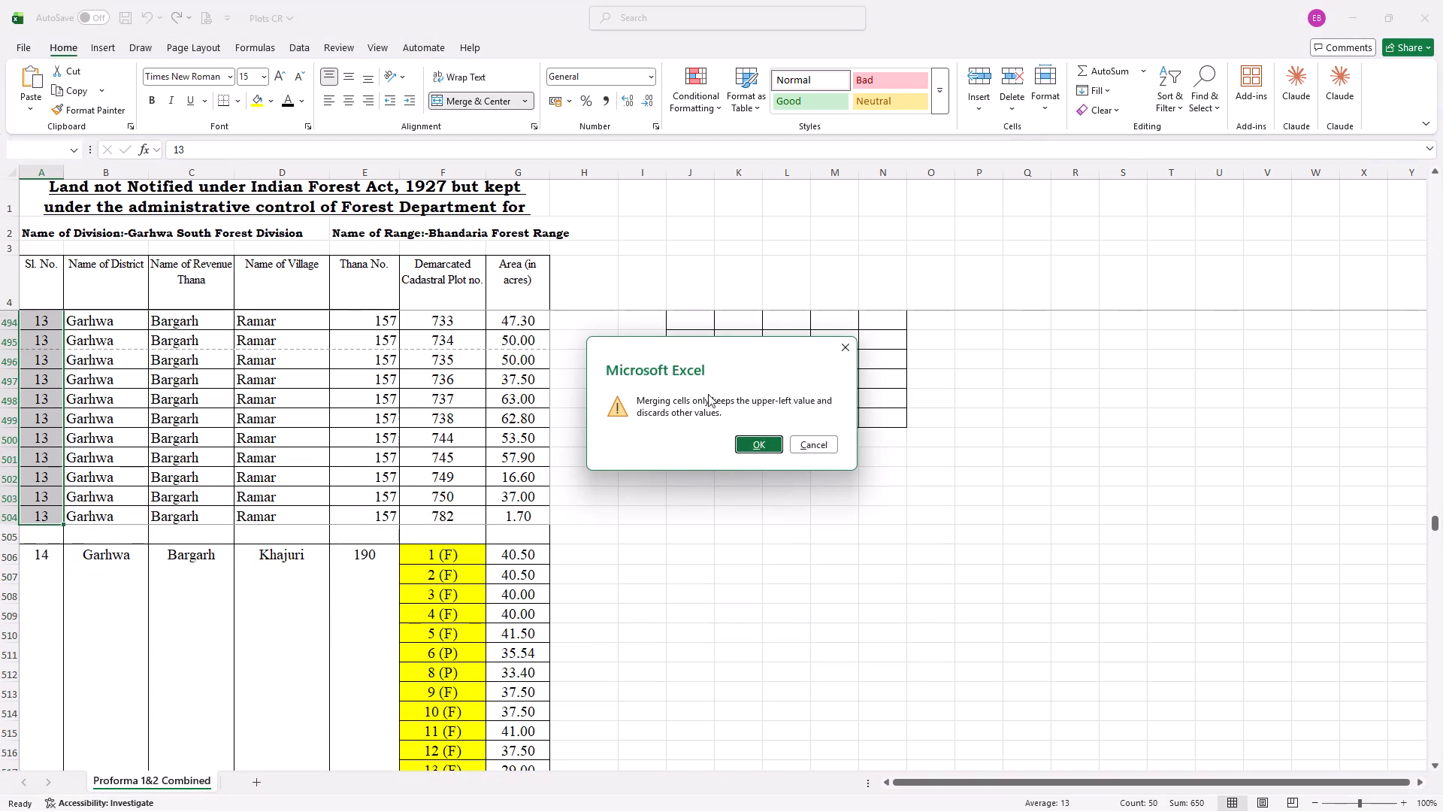
left_click(760, 446)
Copy the merged Sl. No. cell's format to the district, revenue thana, village and Thana No. columns of the Ramar block.
scroll(259, 520, "up", 4)
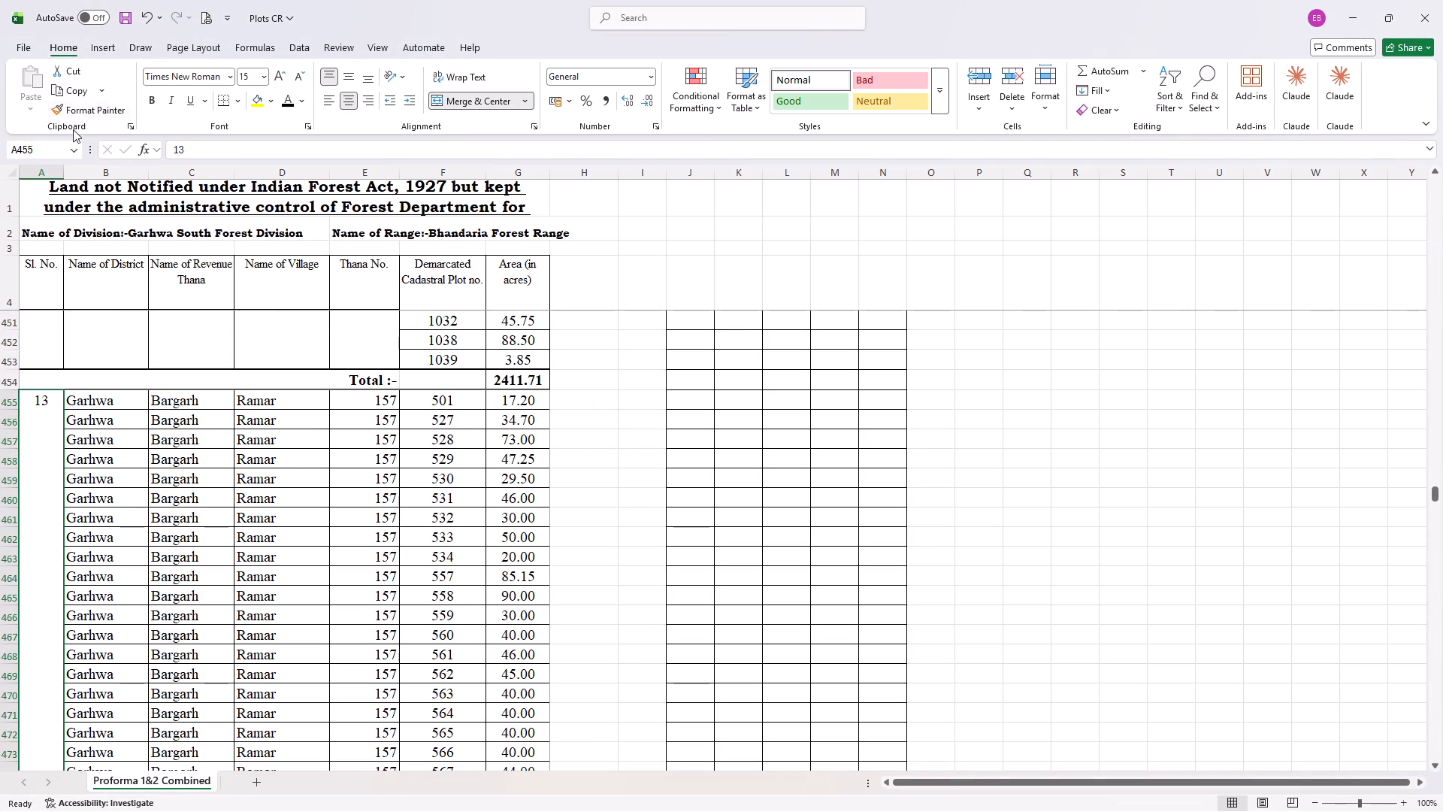
left_click(74, 113)
left_click(85, 395)
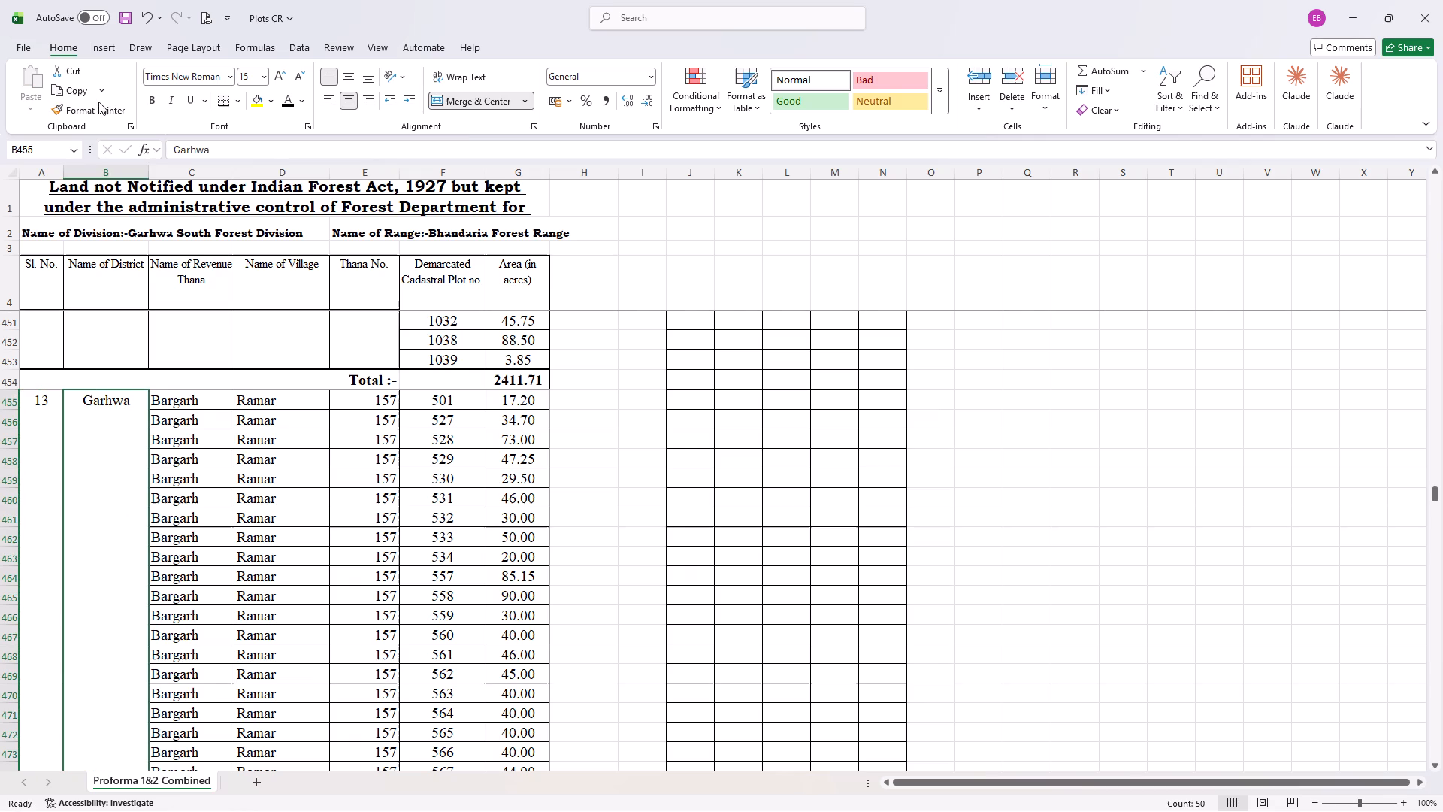
left_click(101, 105)
left_click(182, 398)
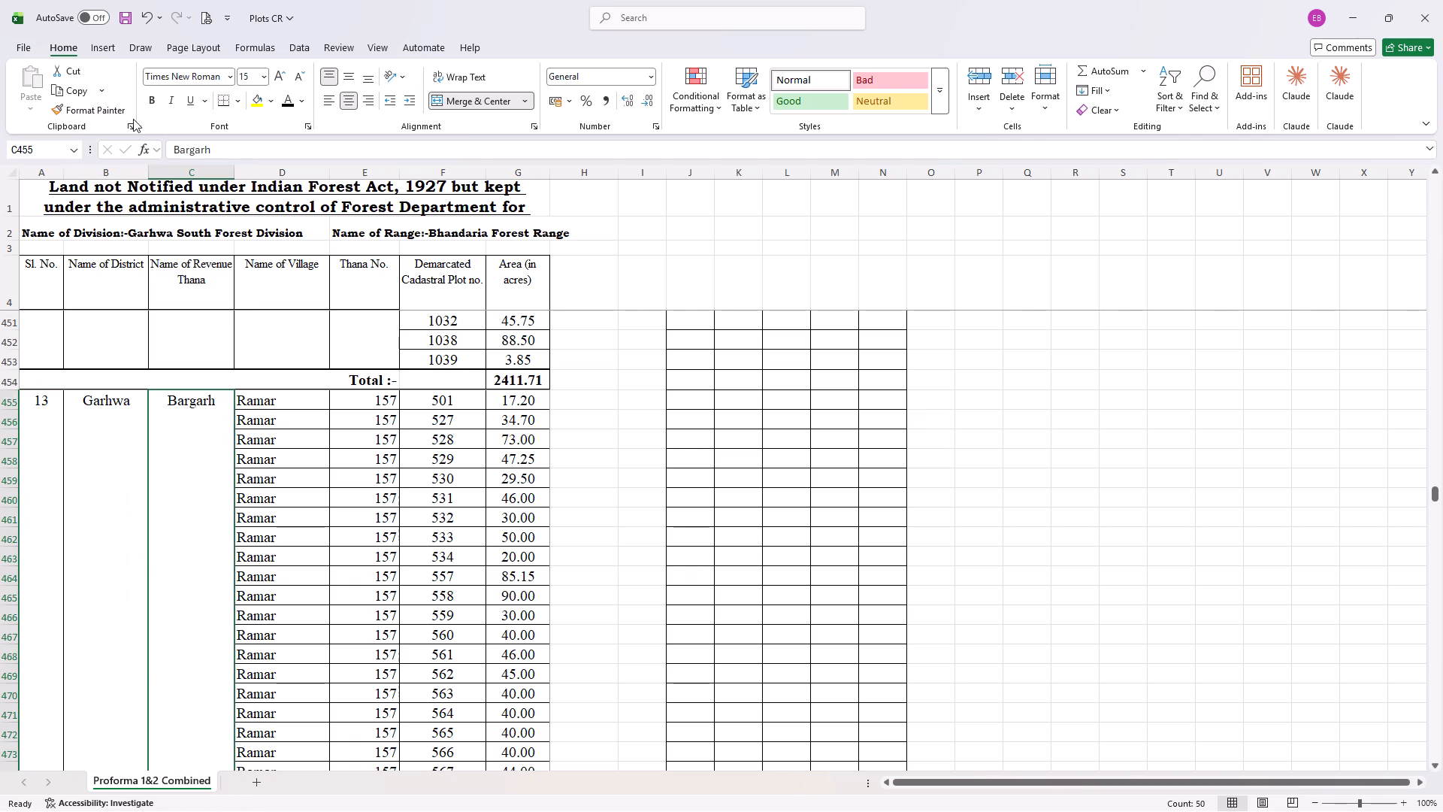
left_click(107, 114)
left_click(253, 400)
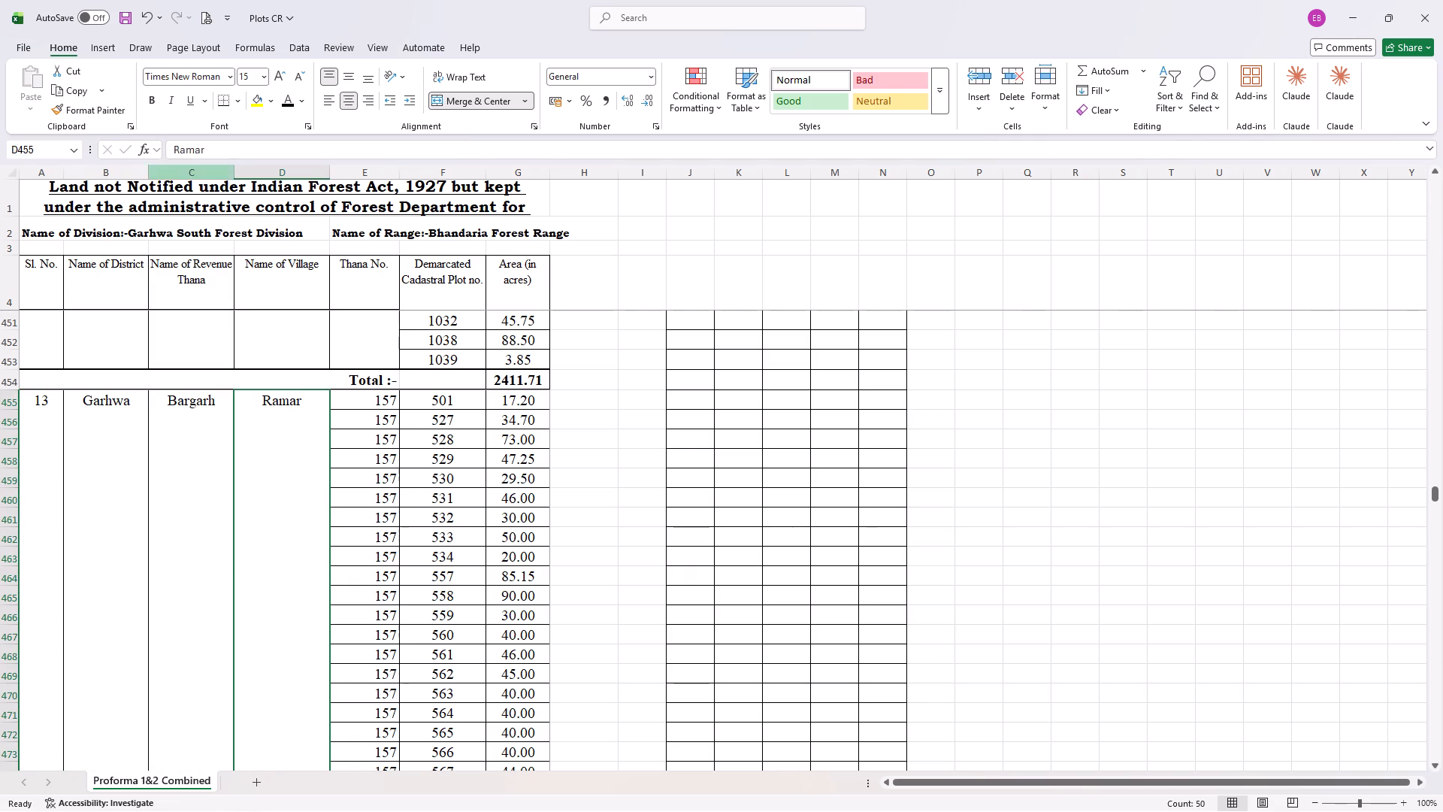
left_click(106, 112)
left_click(382, 400)
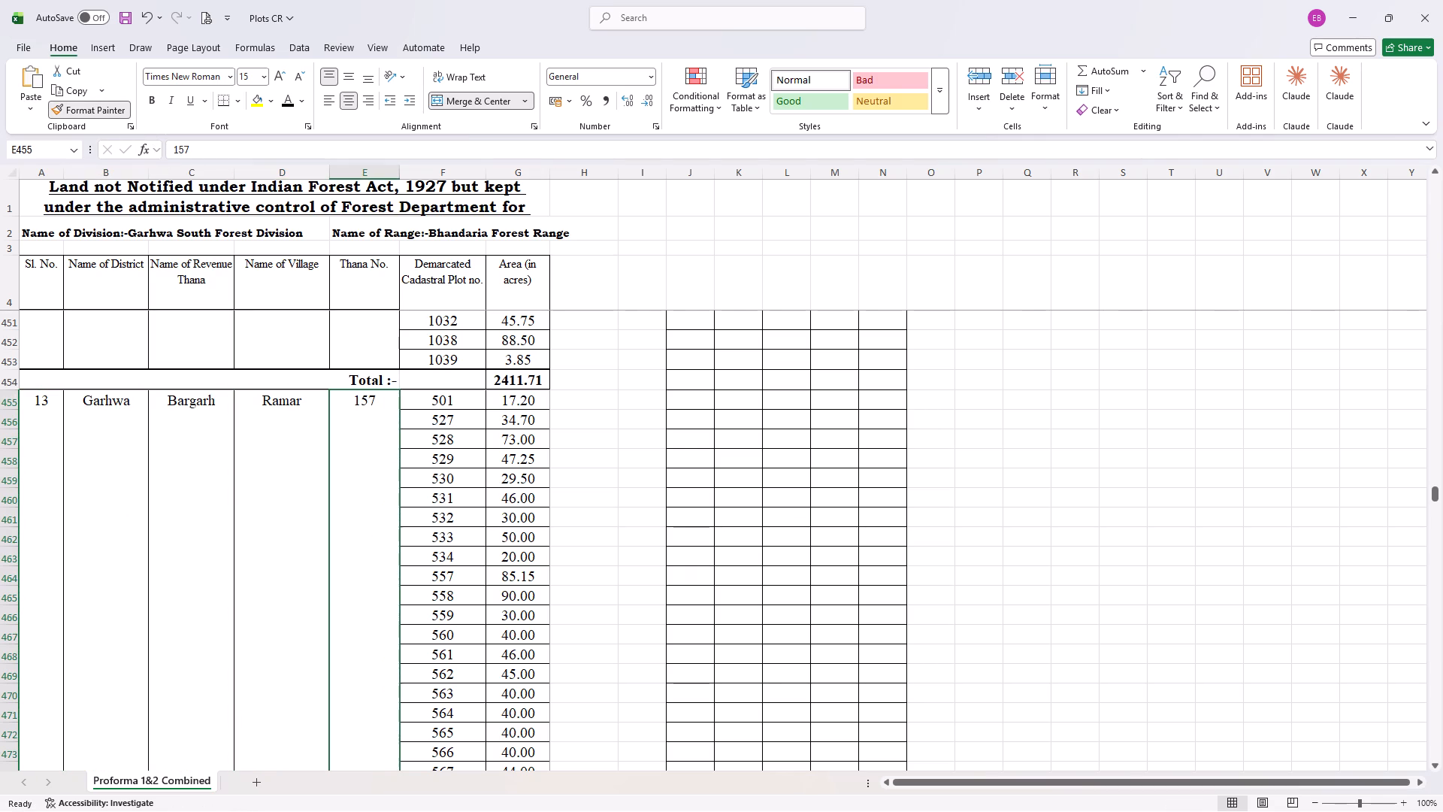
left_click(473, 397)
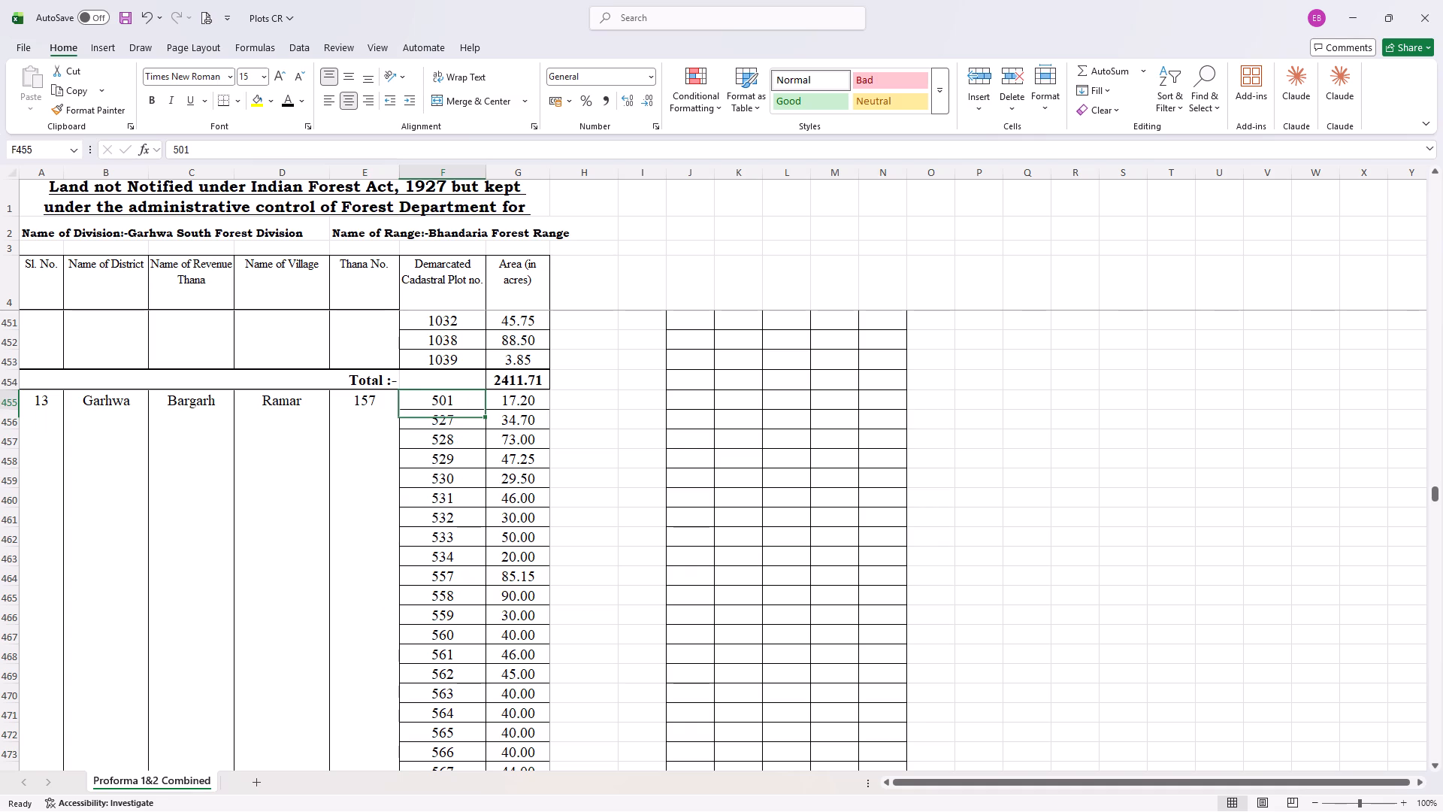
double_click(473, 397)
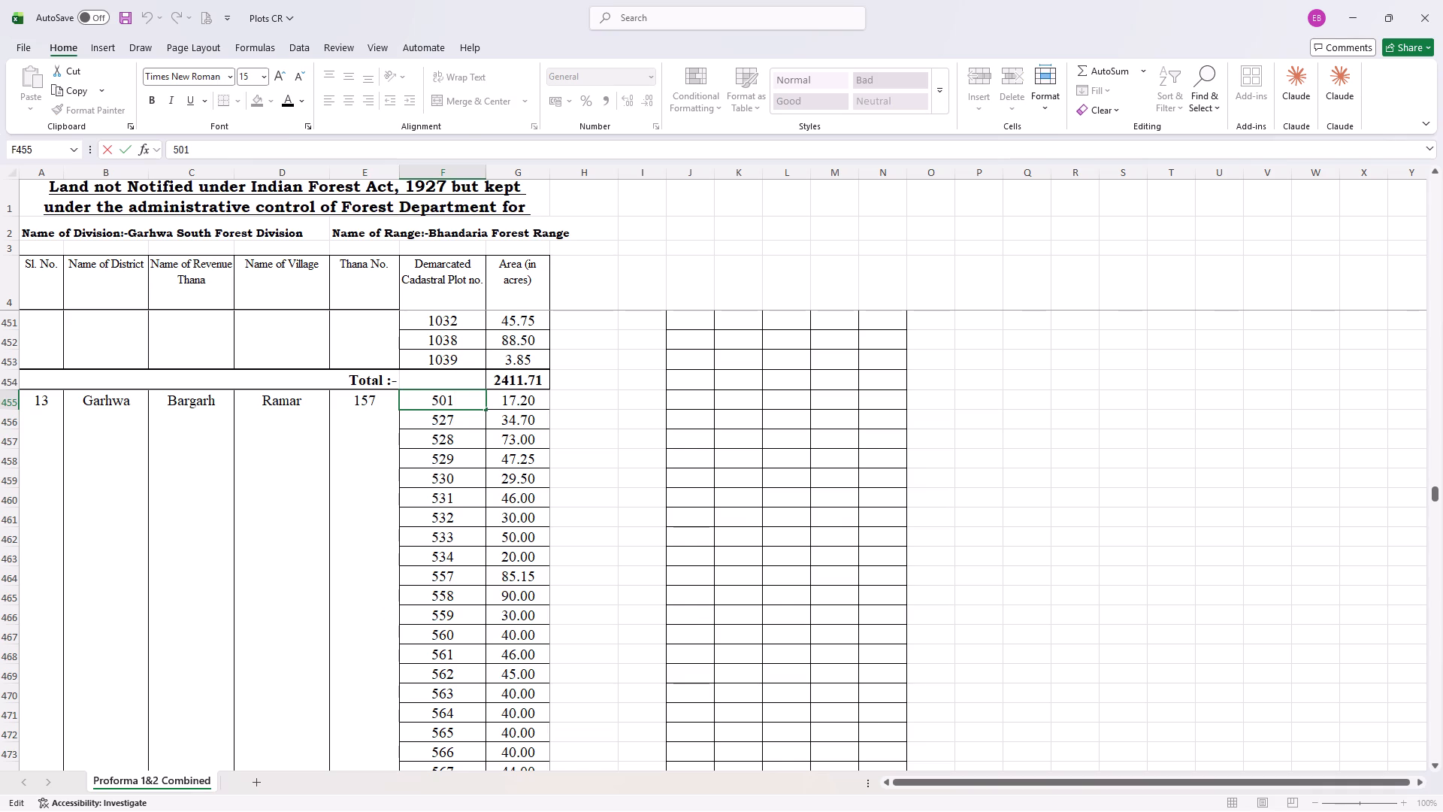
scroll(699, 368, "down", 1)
Clear the contents of the helper copy of the serial 13 details around J450:N450.
scroll(669, 392, "up", 2)
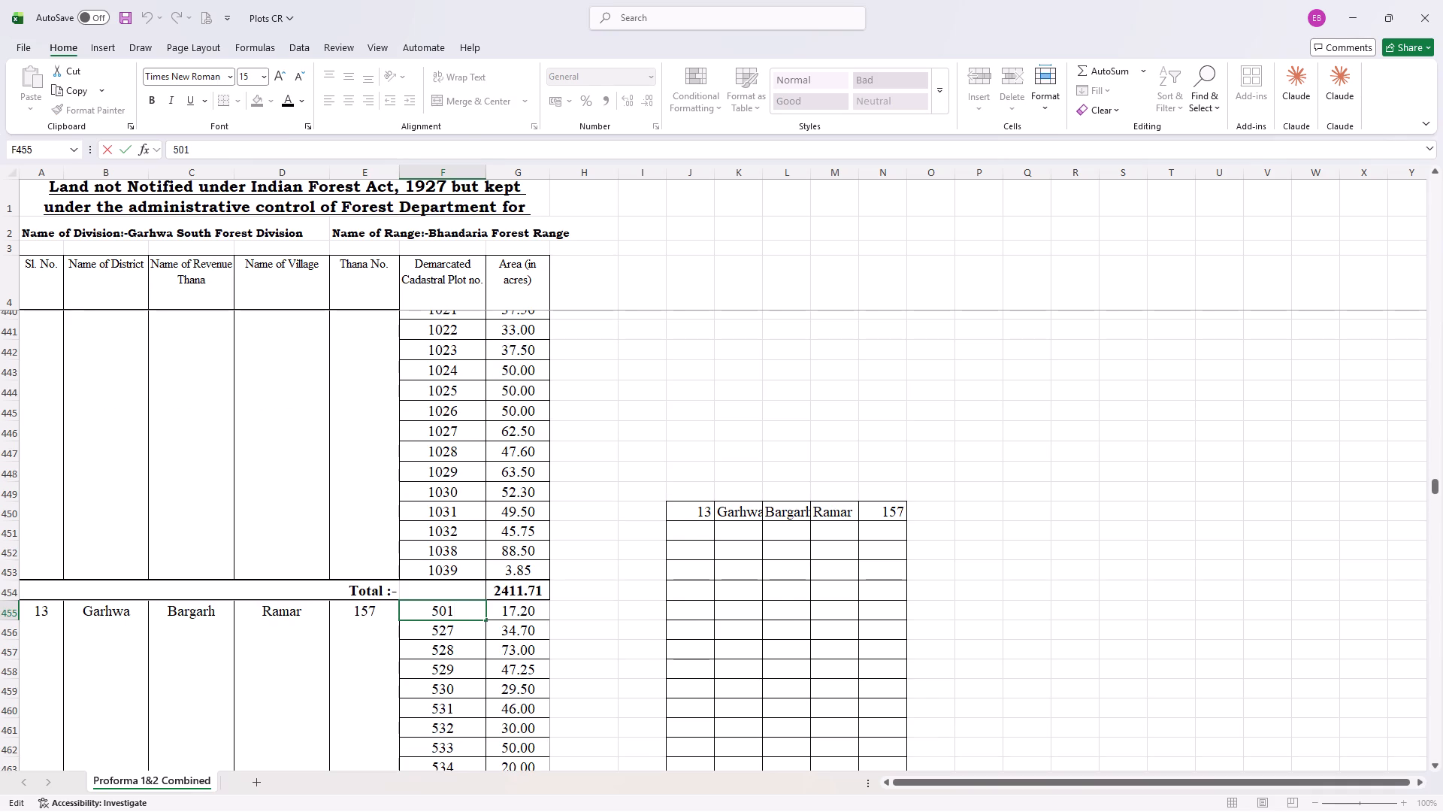
left_click_drag(682, 480, 909, 552)
right_click(903, 544)
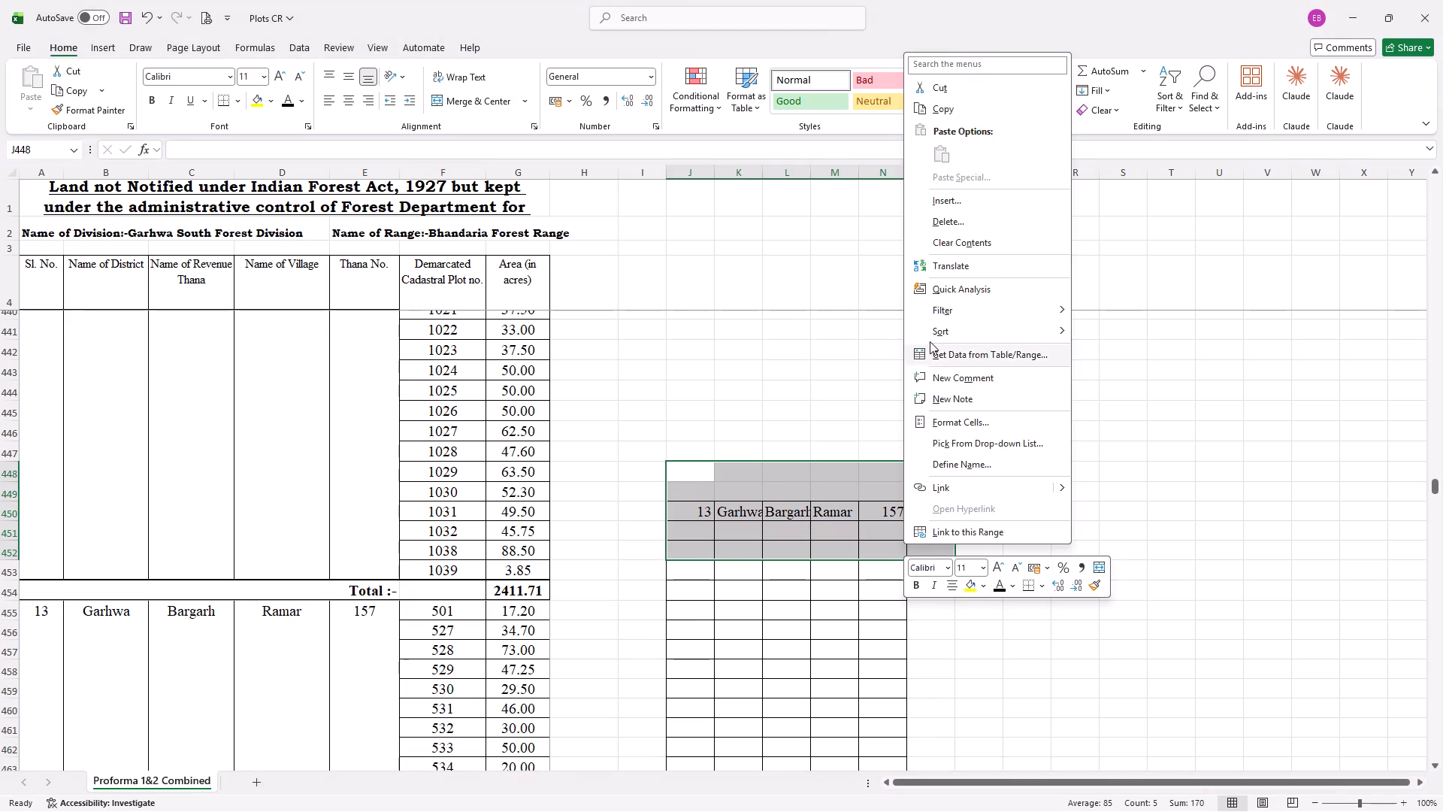
left_click(969, 247)
Append " (P)" to plot number 501 in F455 so it reads 501 (P).
double_click(474, 612)
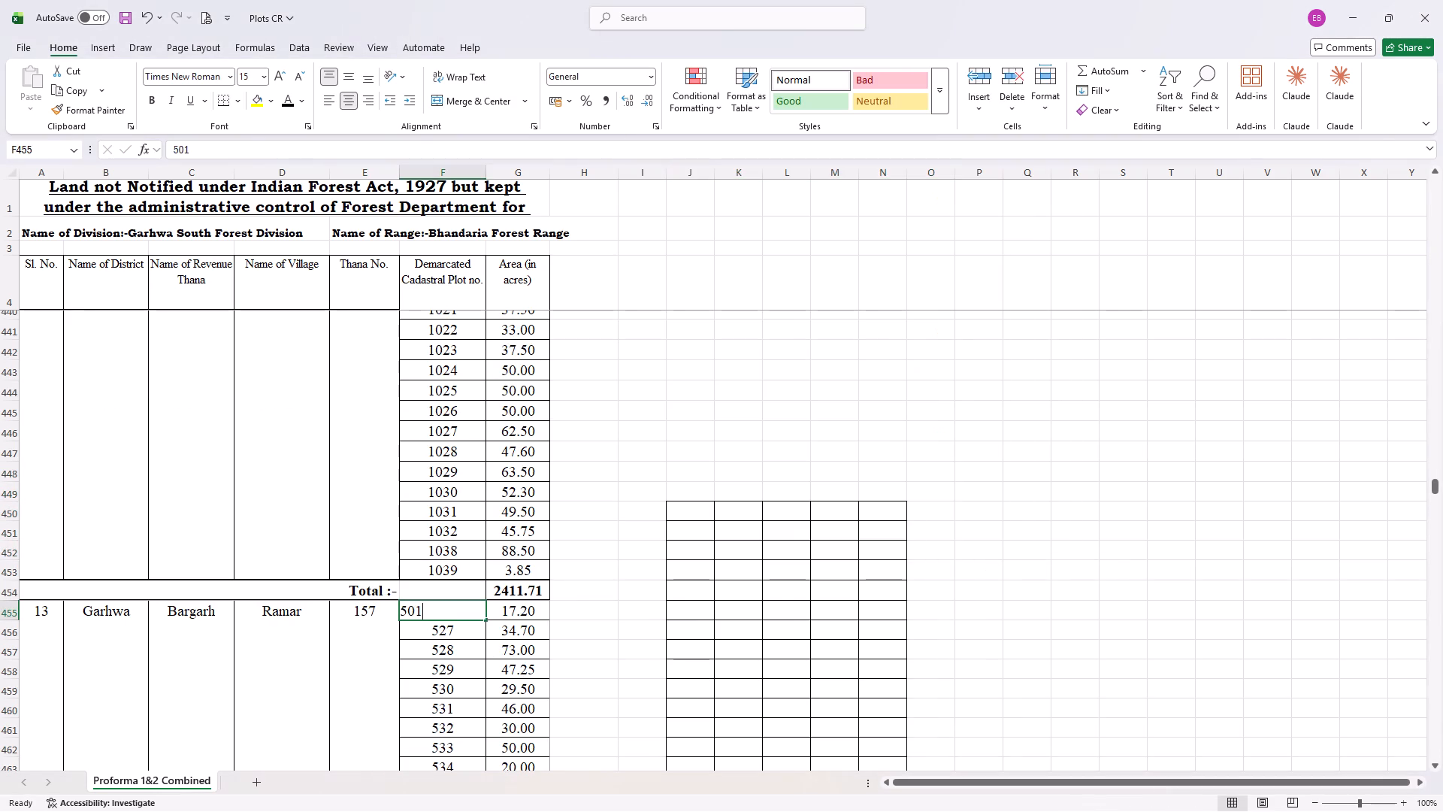
key("ctrl+v")
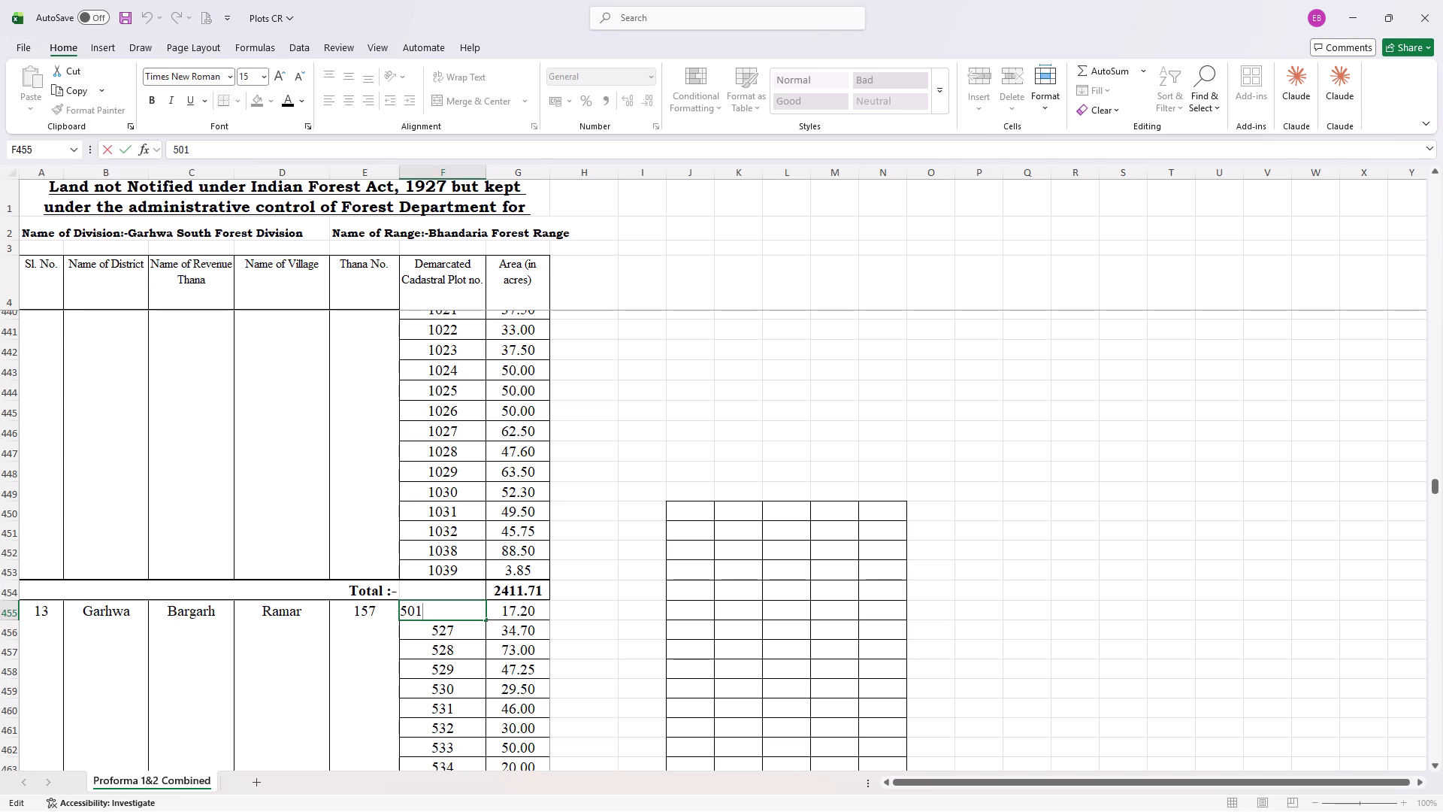
key("space")
type("(P)")
Copy the " (P)" suffix from plot 501 and append it to plot numbers 527, 528 and 529 in F456:F458.
left_click_drag(474, 612, 421, 616)
key("ctrl+c")
double_click(467, 632)
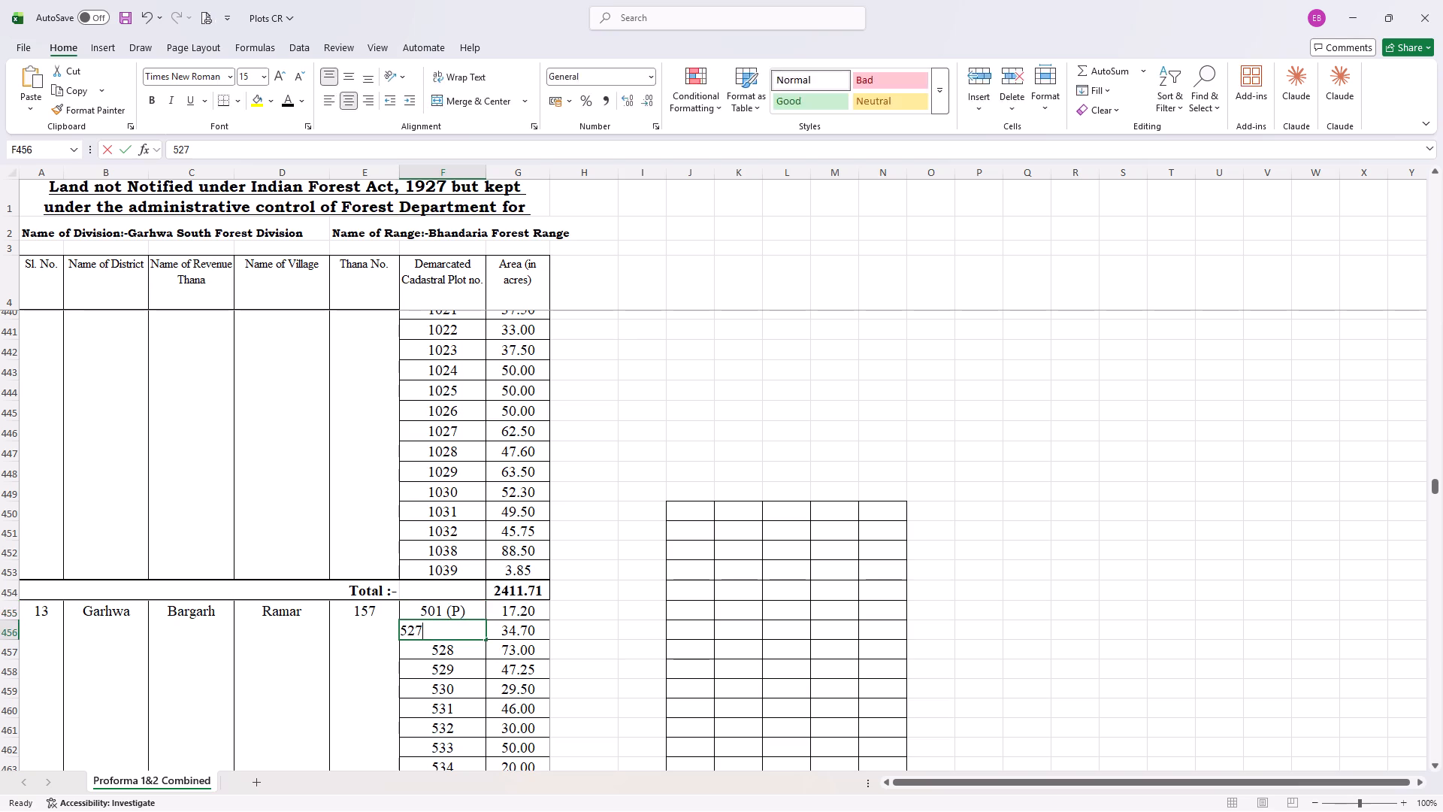
key("ctrl+v")
scroll(467, 632, "down", 1)
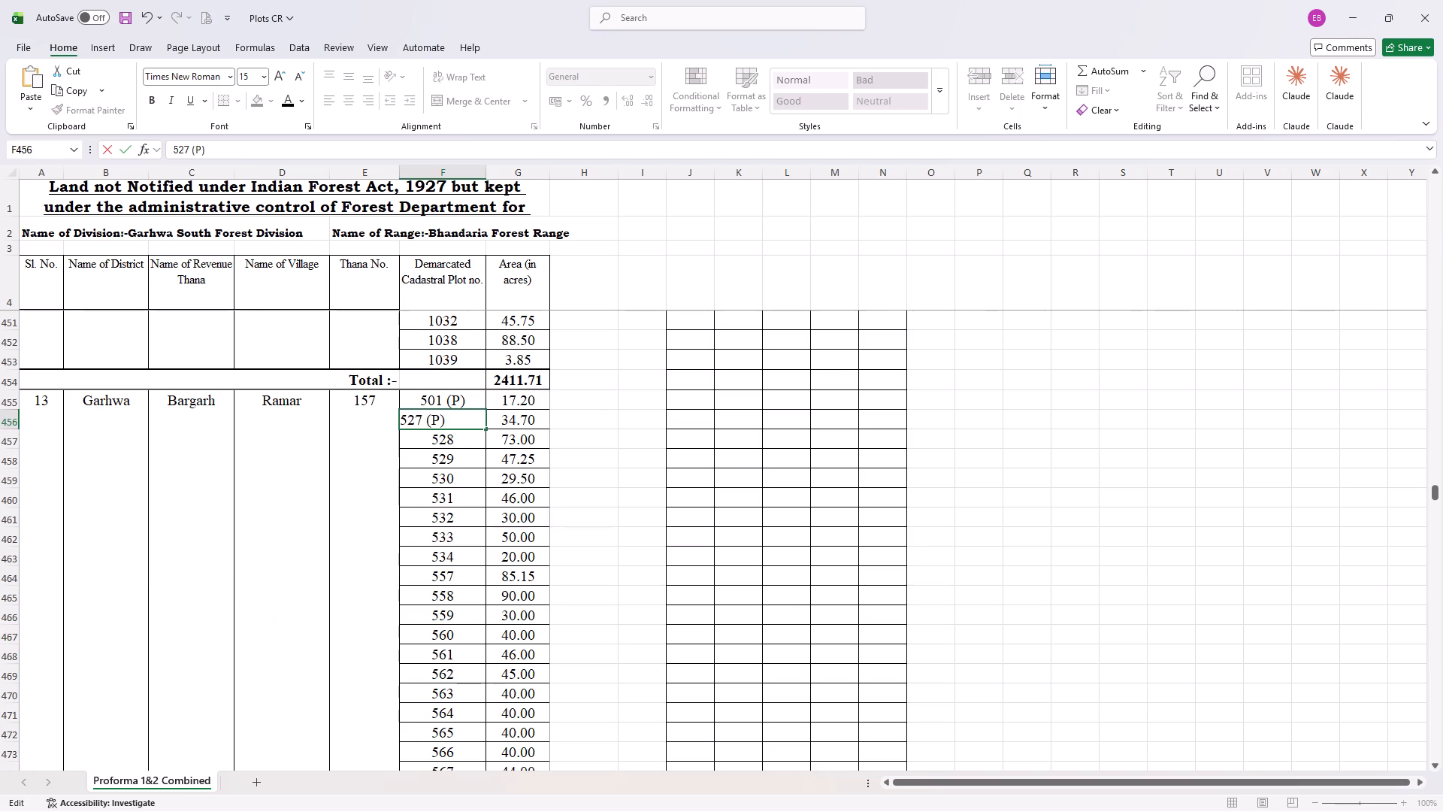
double_click(477, 442)
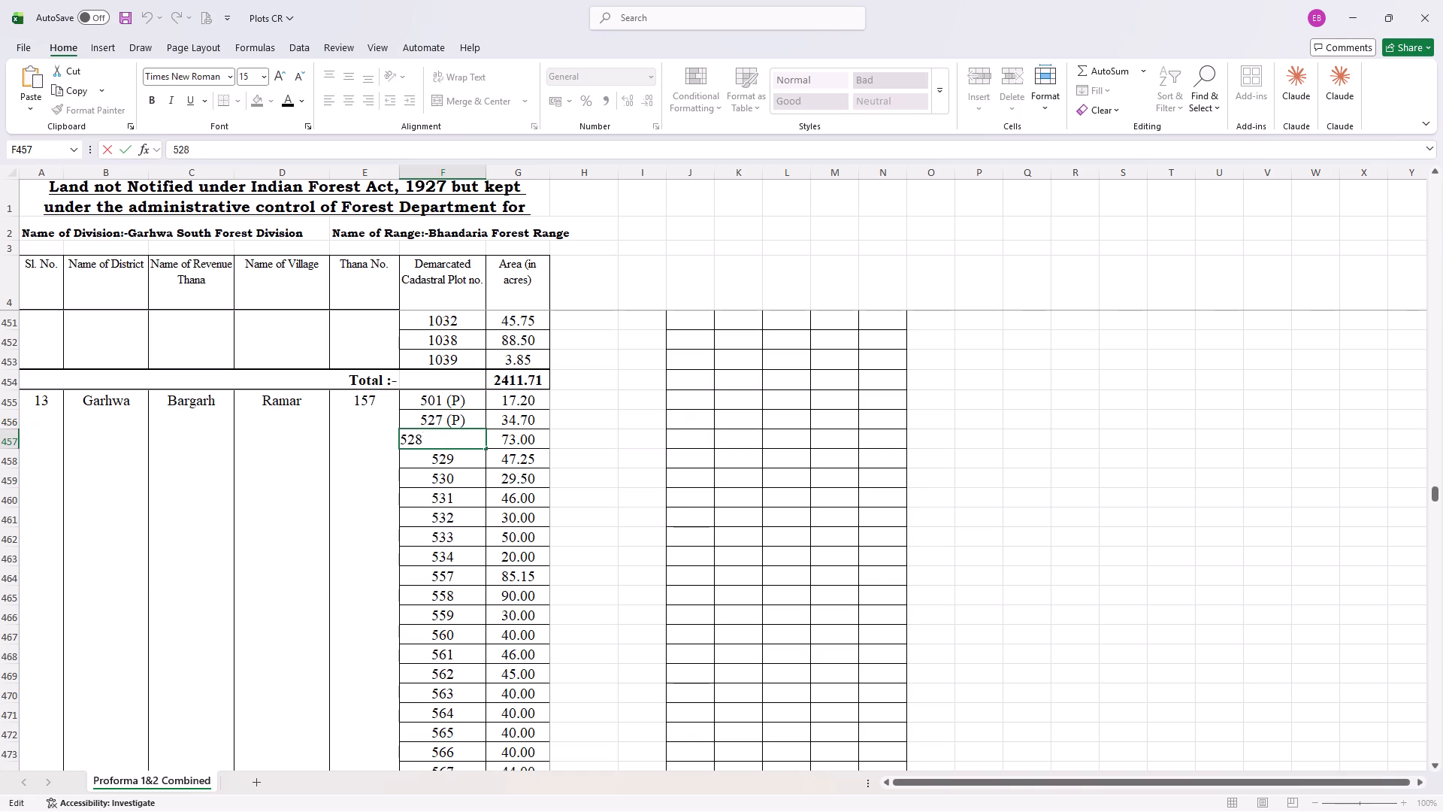
key("ctrl+v")
triple_click(478, 459)
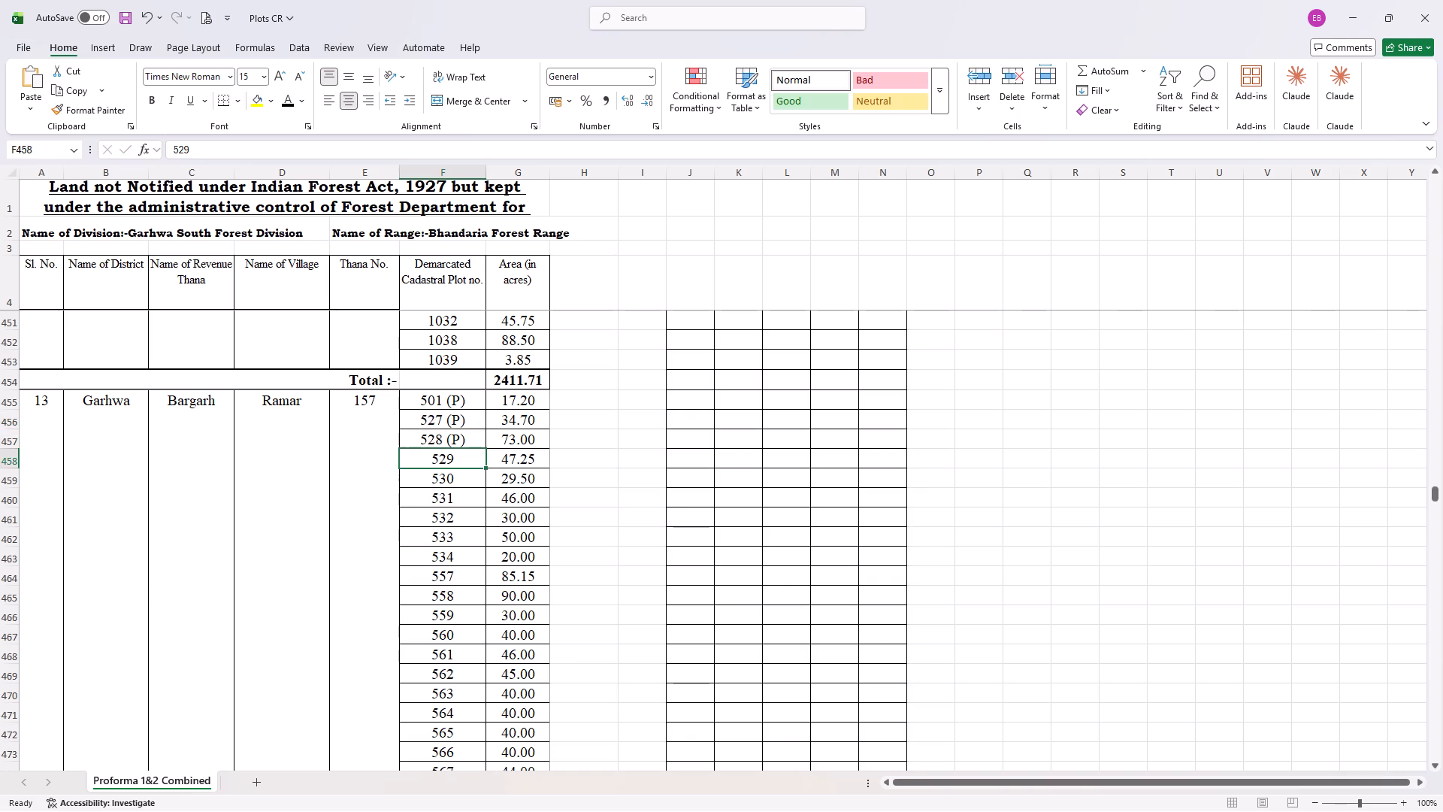
double_click(473, 459)
key("ctrl+v")
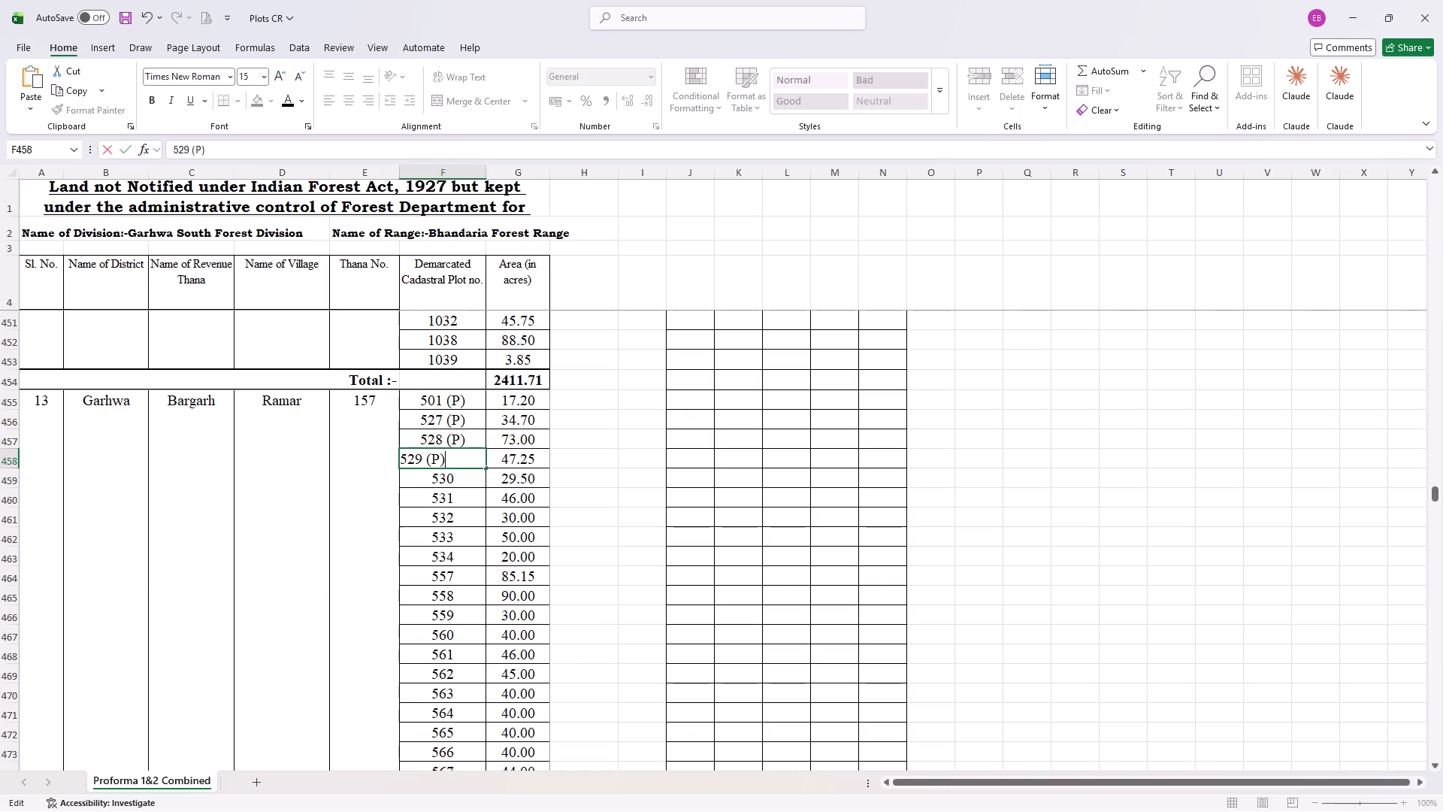
Change the suffix of plots 528 and 529 to (F), giving 528 (F) and 529 (F).
double_click(452, 438)
key("Left")
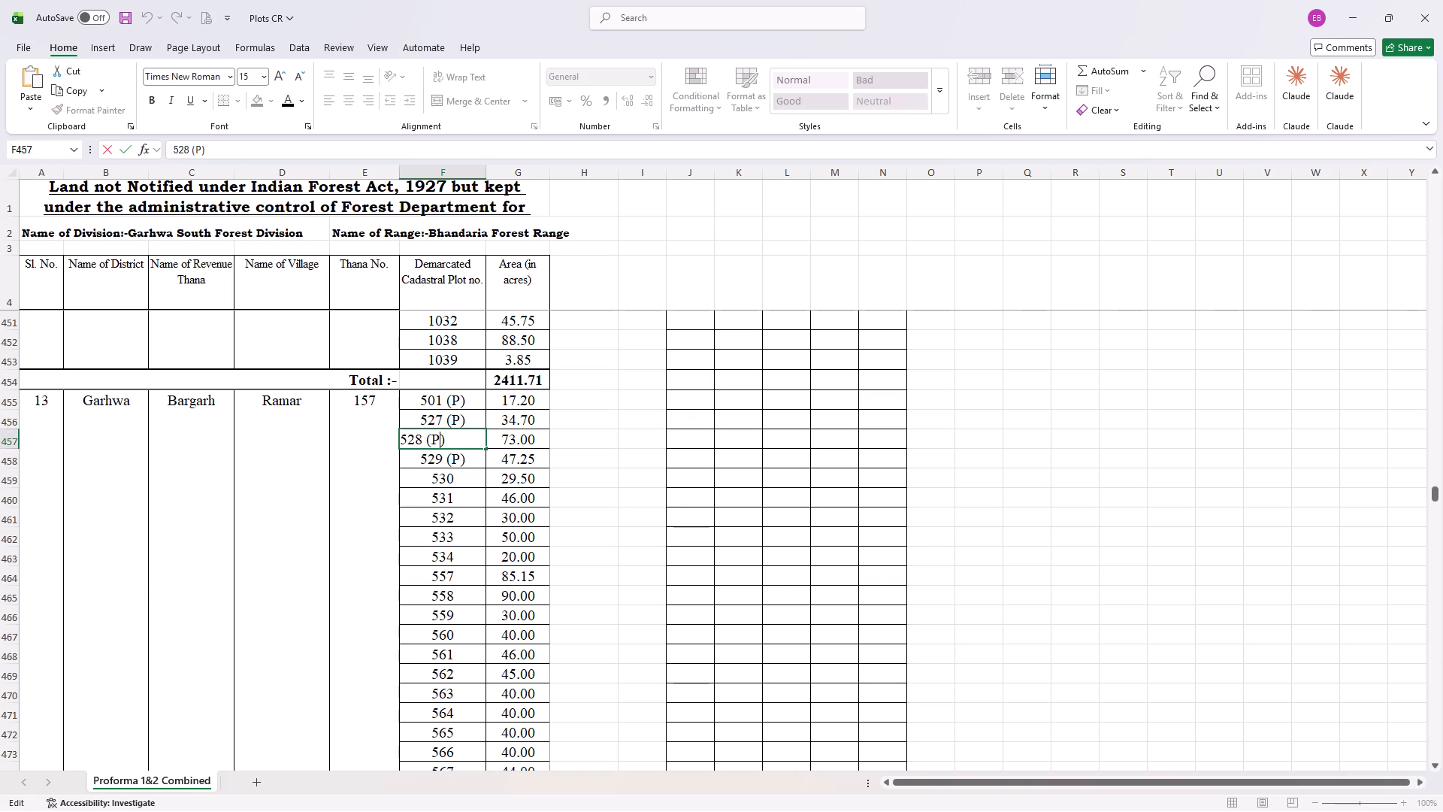
key("BackSpace")
key("shift+f")
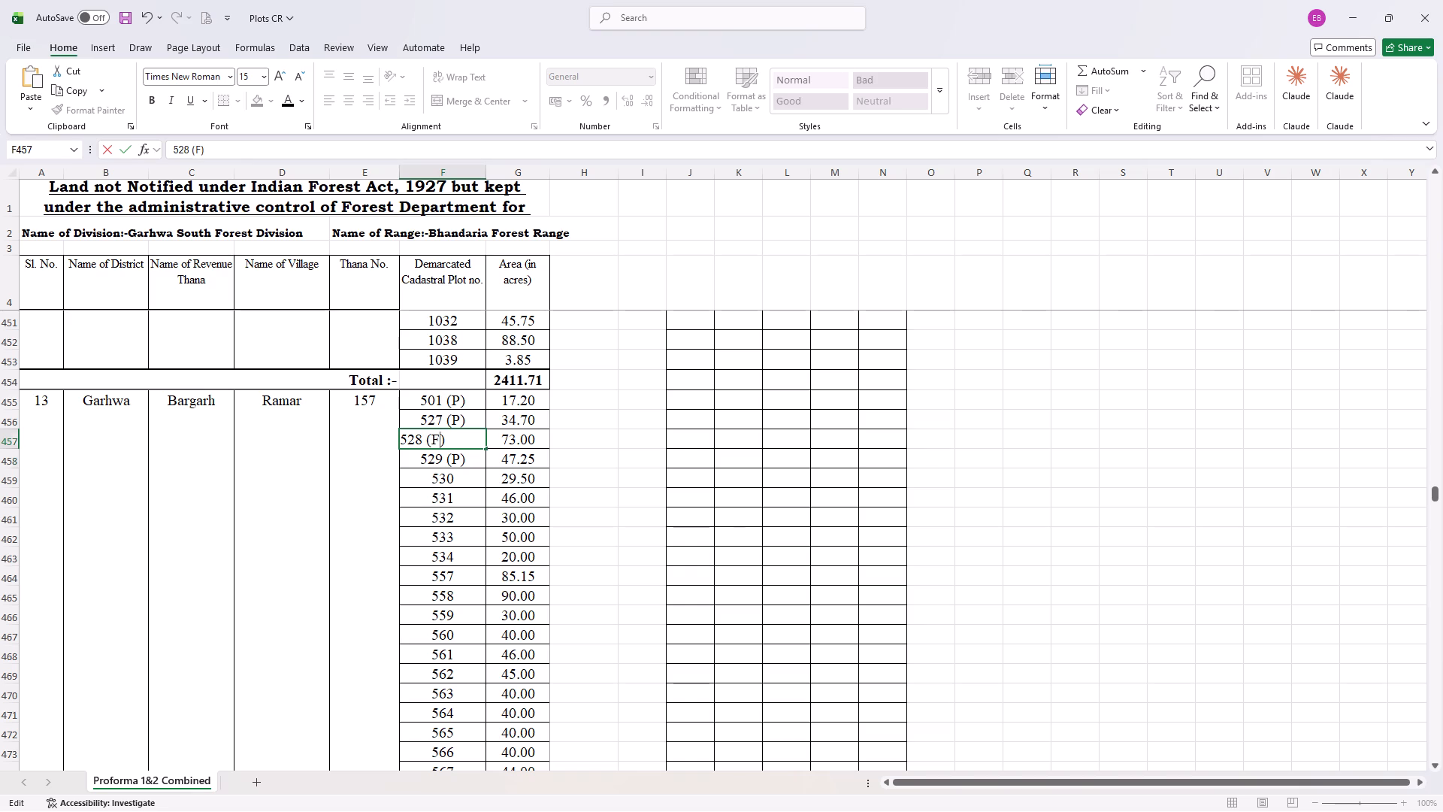
double_click(452, 463)
left_click(438, 462)
key("BackSpace")
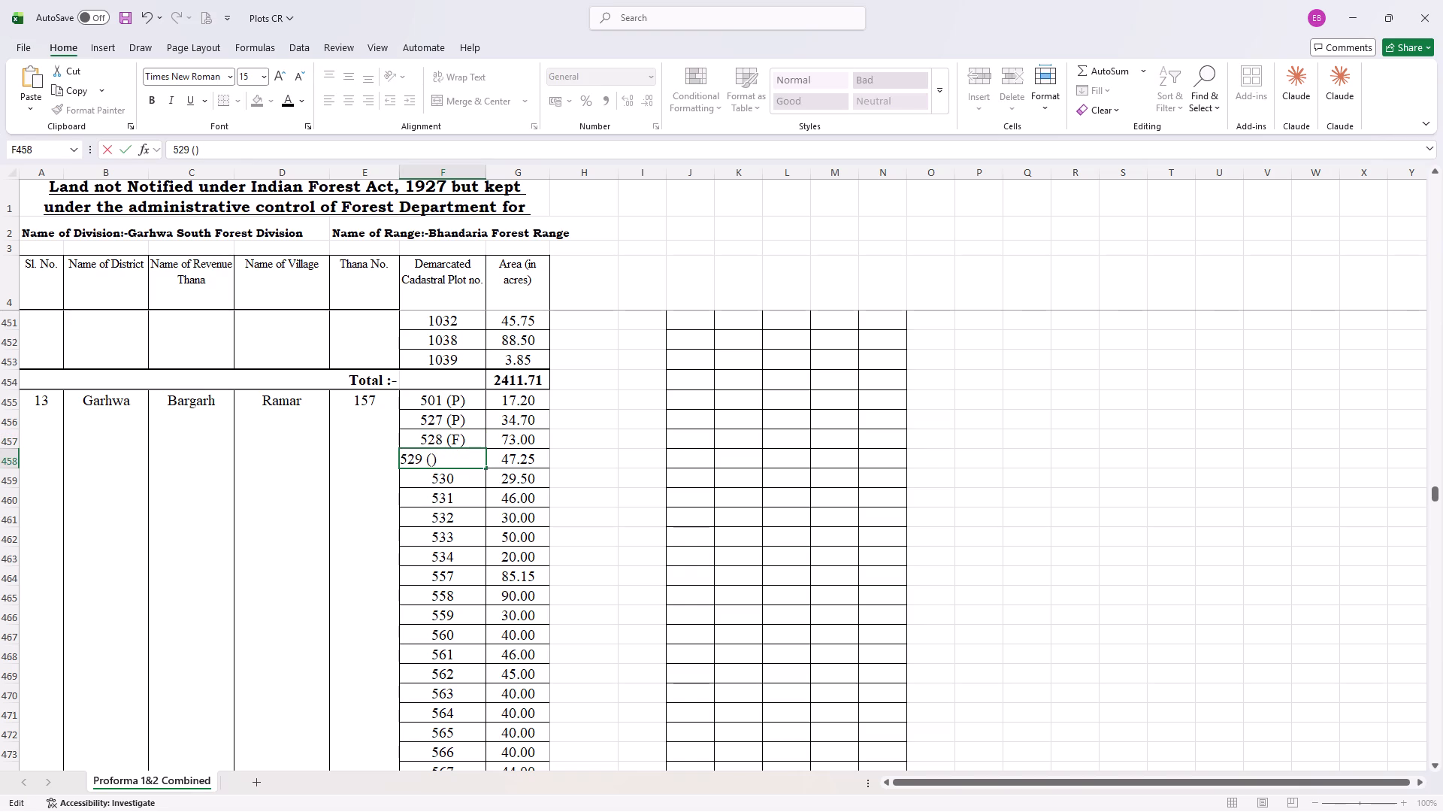
key("shift+f")
Append the copied " (P)" suffix to plot numbers 530 and 531 in F459:F460.
left_click(478, 483)
double_click(478, 483)
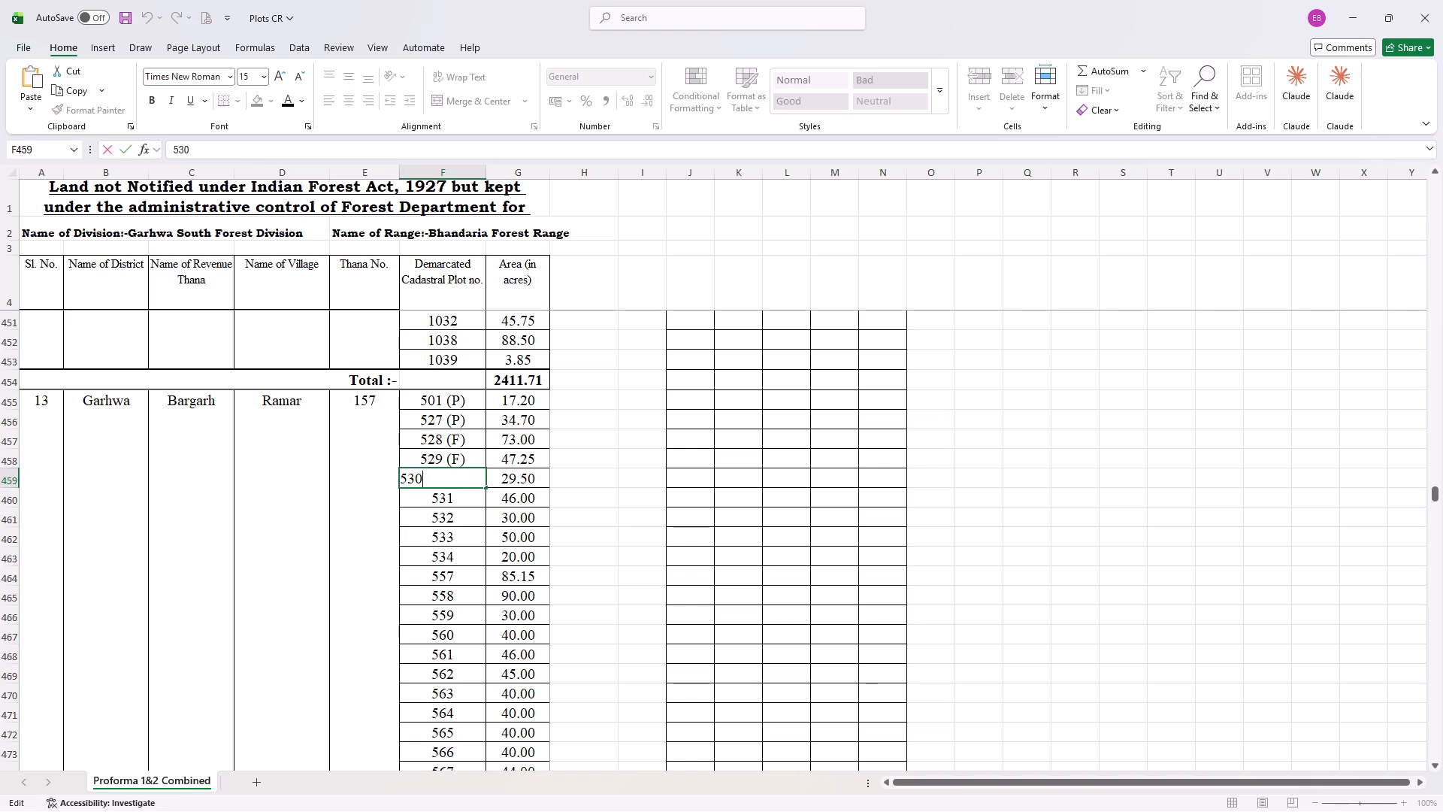
key("ctrl+v")
left_click(475, 495)
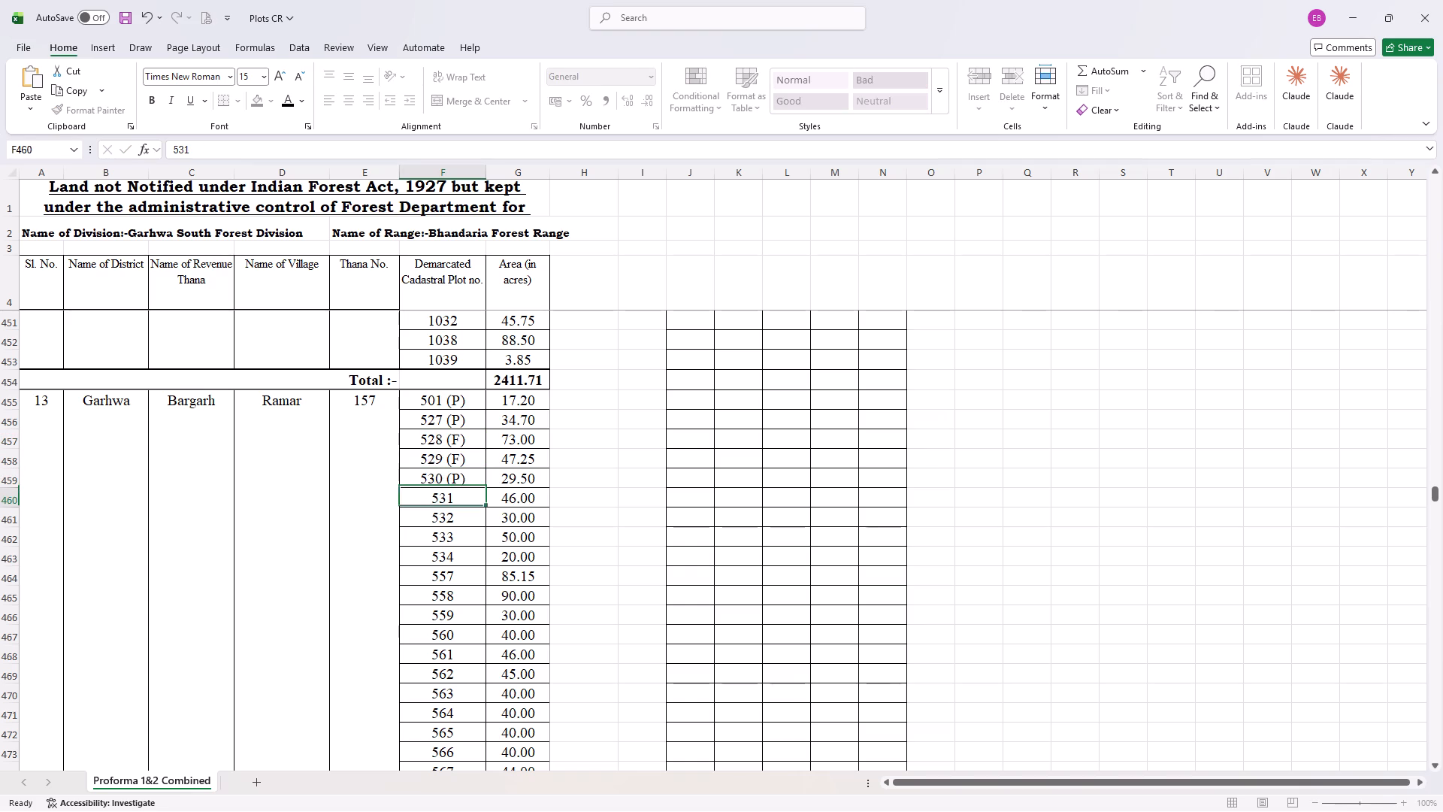
double_click(472, 501)
key("ctrl+v")
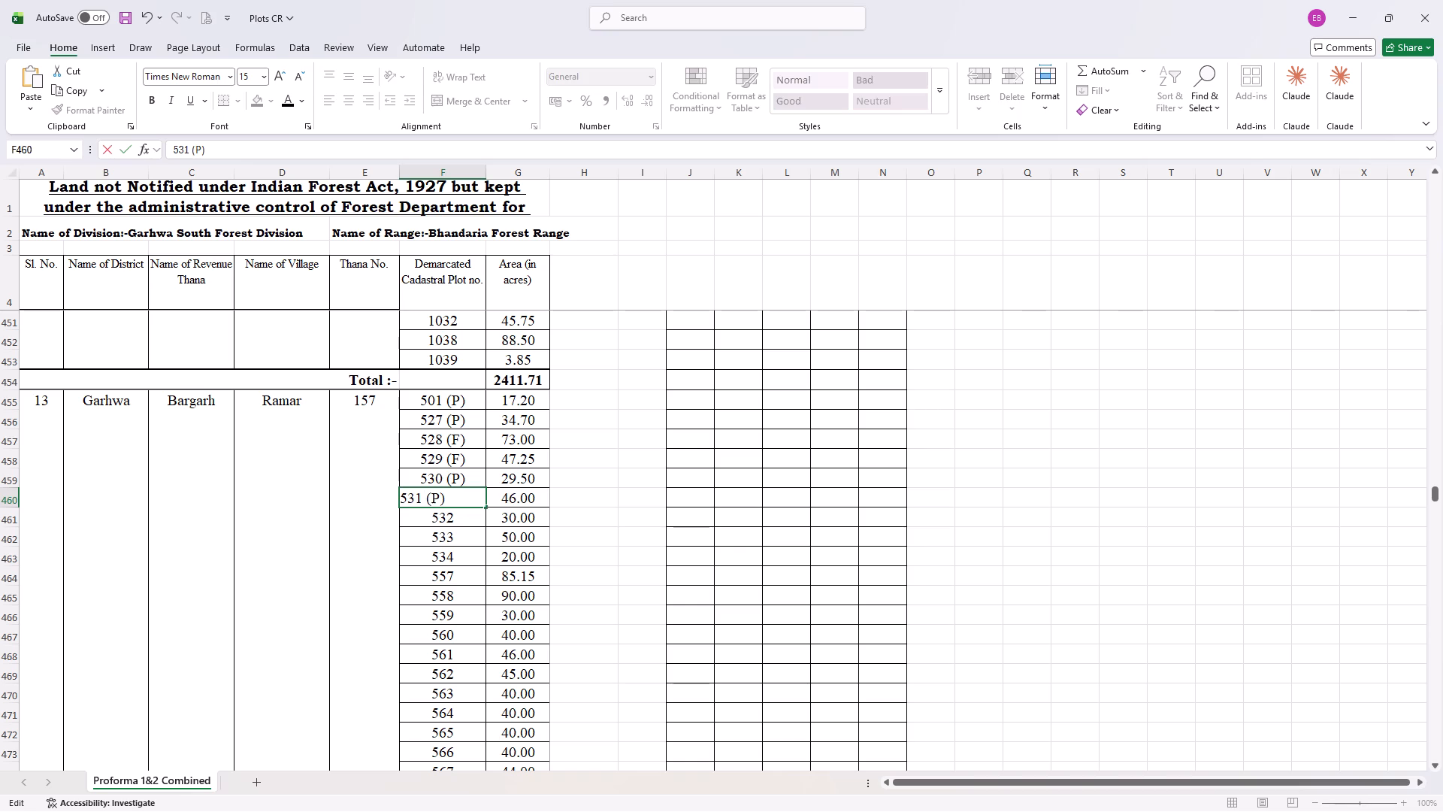
Change the suffix of plot 531 in F460 to (F), so it reads 531 (F).
left_click(466, 526)
double_click(458, 501)
key("Left")
key("BackSpace")
key("shift+f")
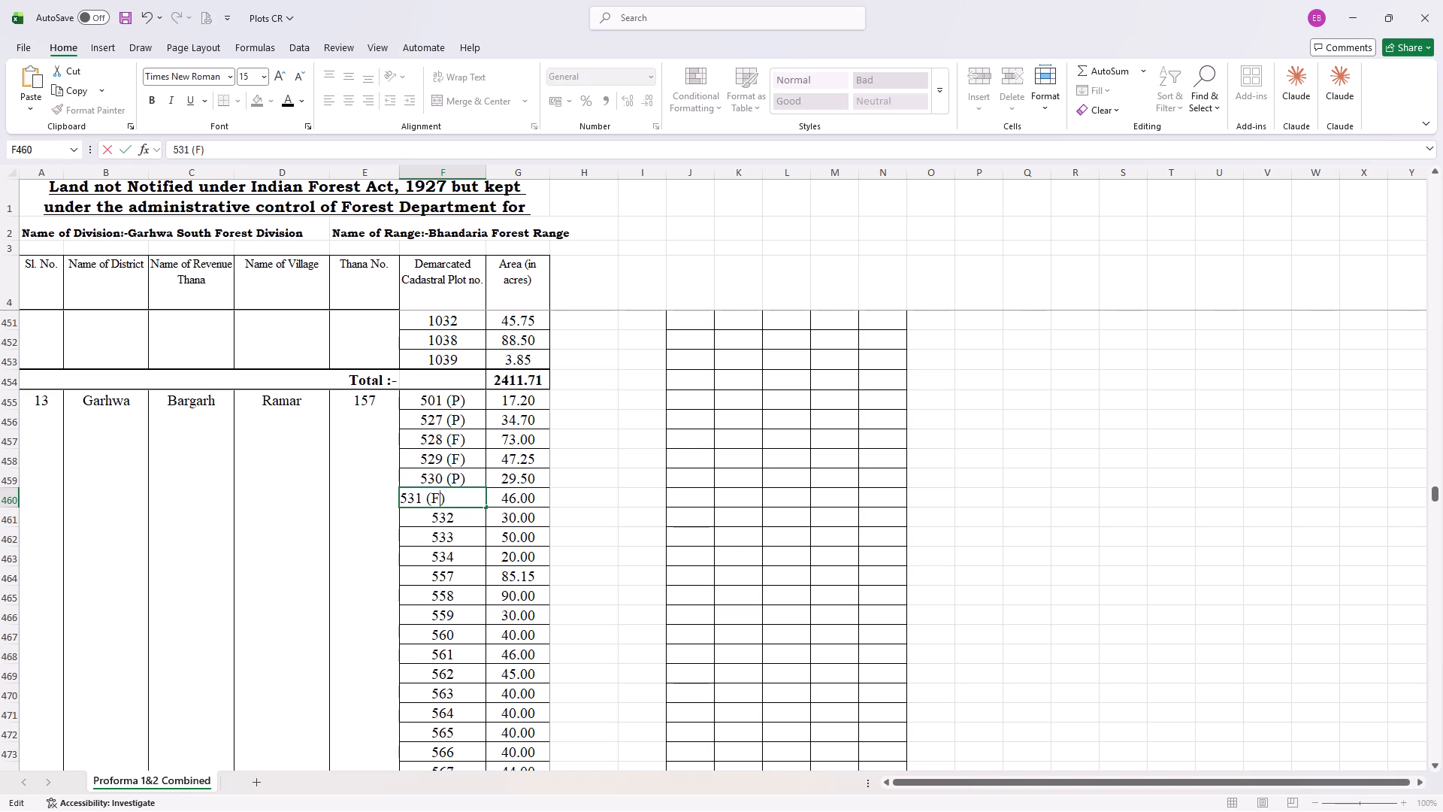
Append the copied " (P)" suffix to plot numbers 532 and 533 in F461:F462.
double_click(461, 513)
key("ctrl+v")
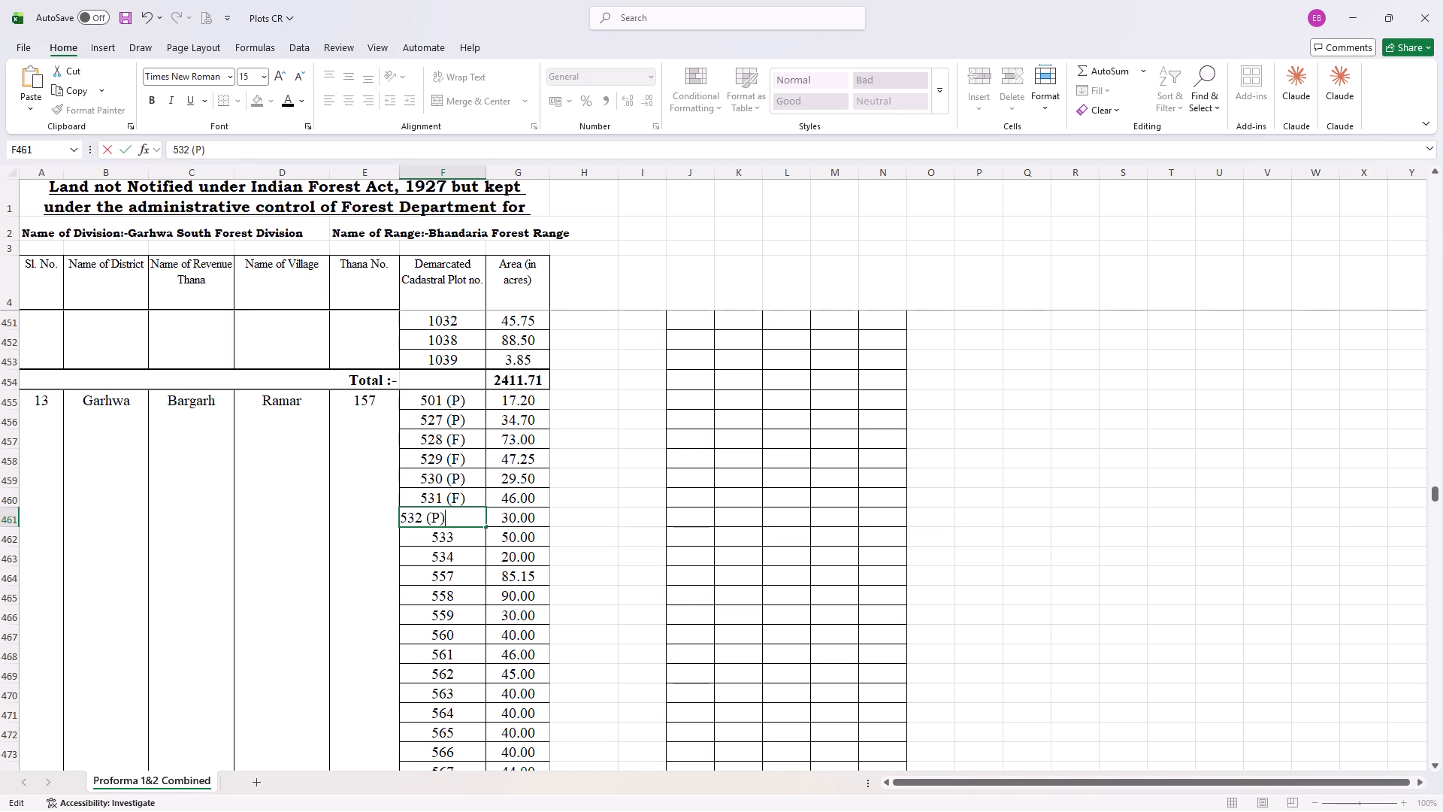
double_click(470, 540)
key("ctrl+v")
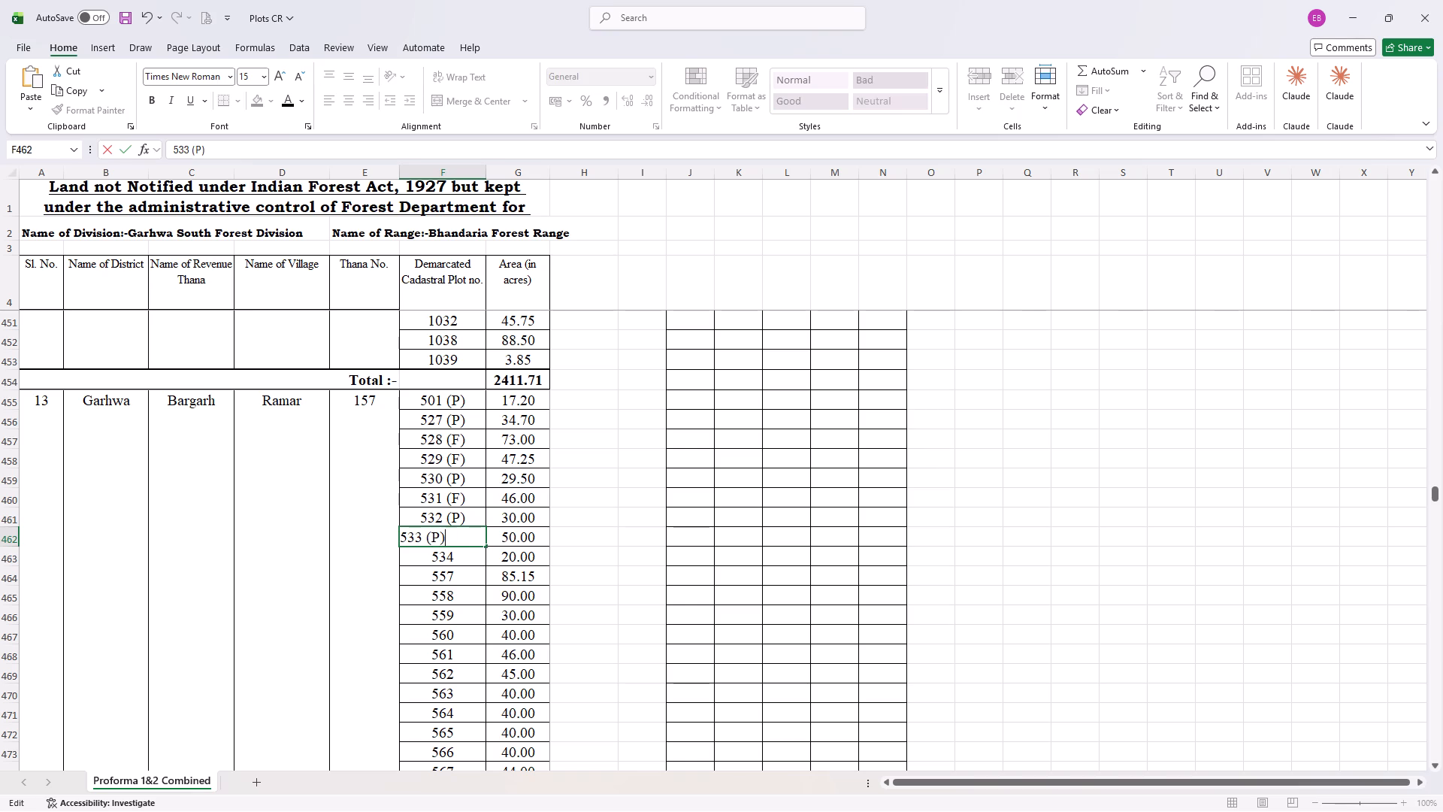
Change the suffix of plots 532 and 533 to (F), giving 532 (F) and 533 (F).
double_click(455, 521)
key("Left")
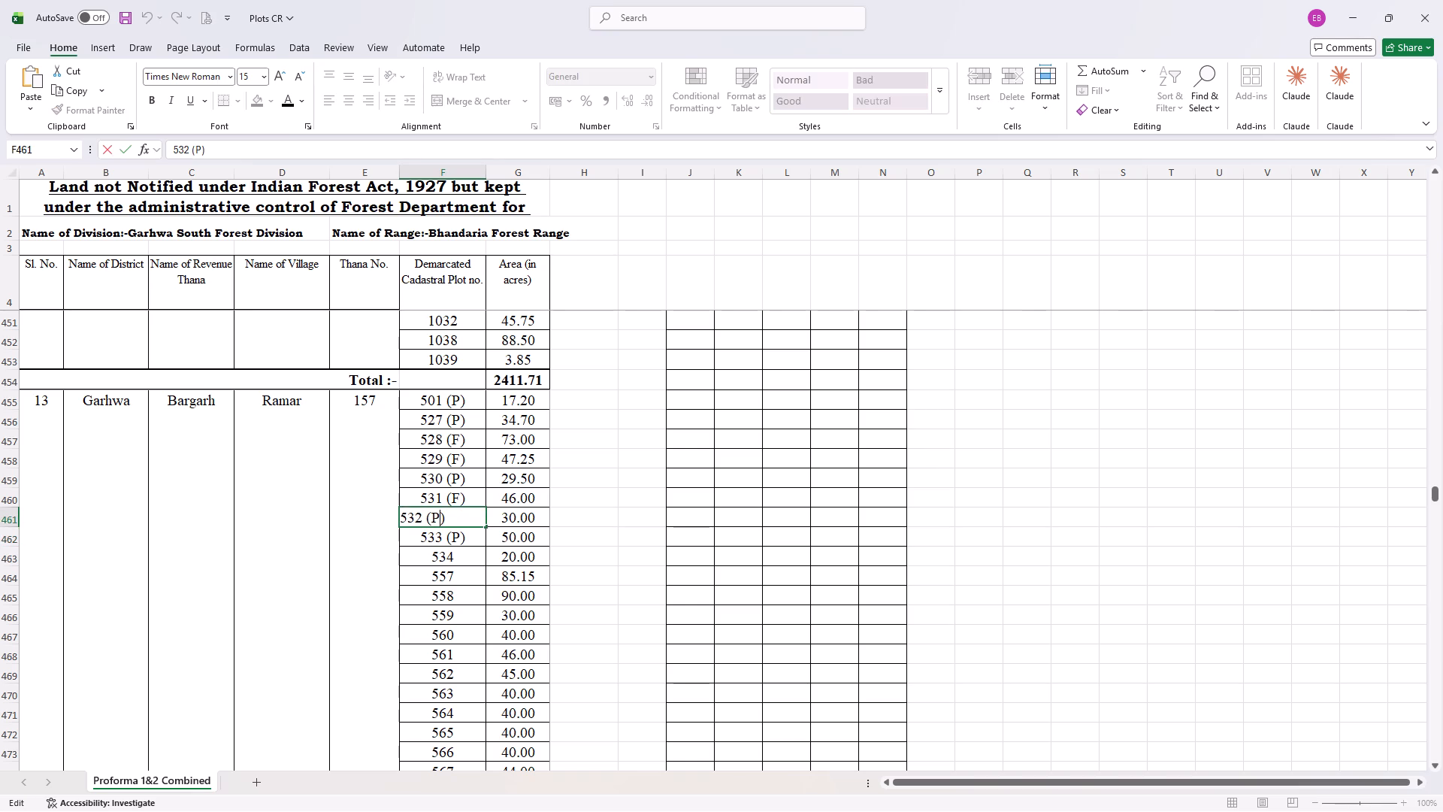
key("BackSpace")
key("shift+f")
double_click(455, 544)
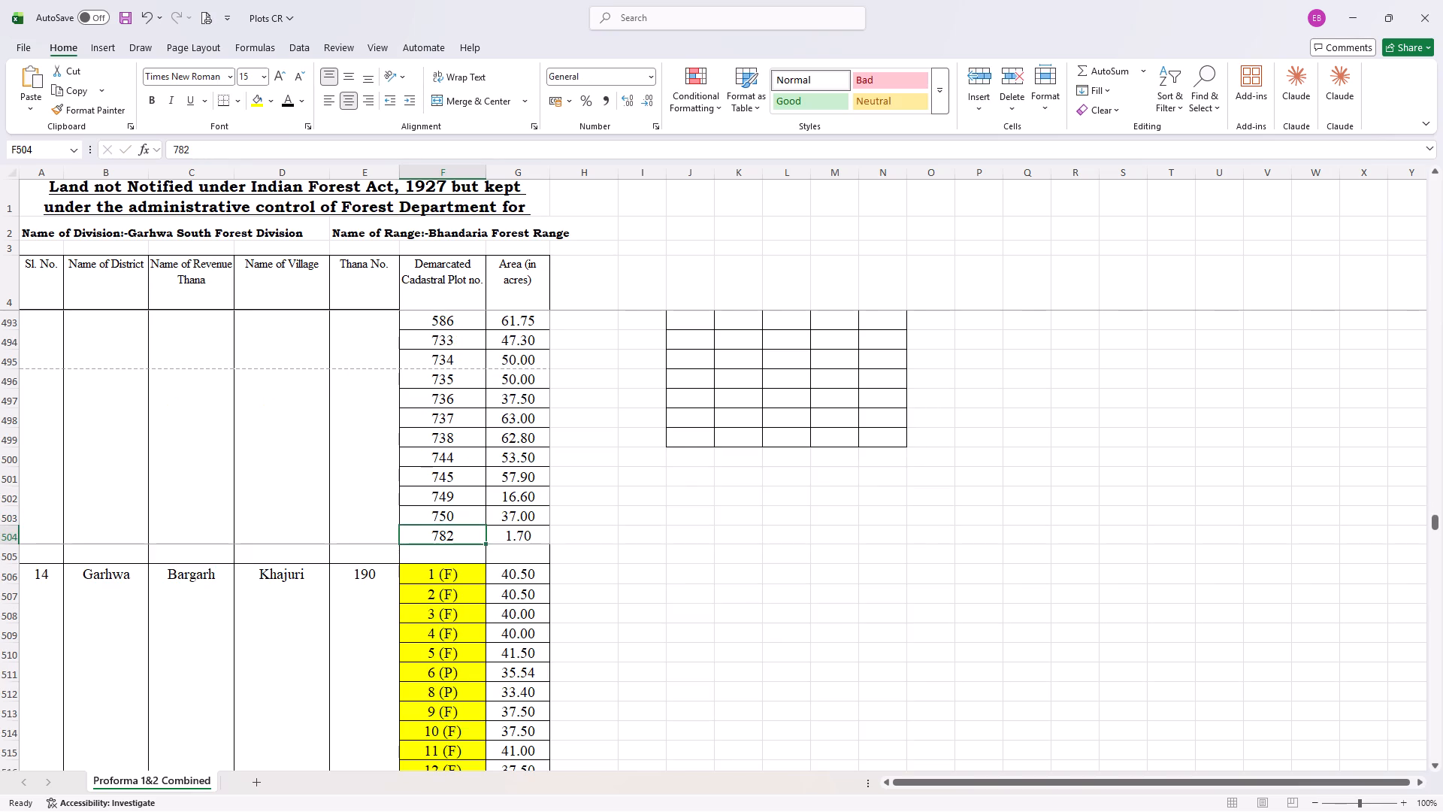
scroll(437, 540, "up", 4)
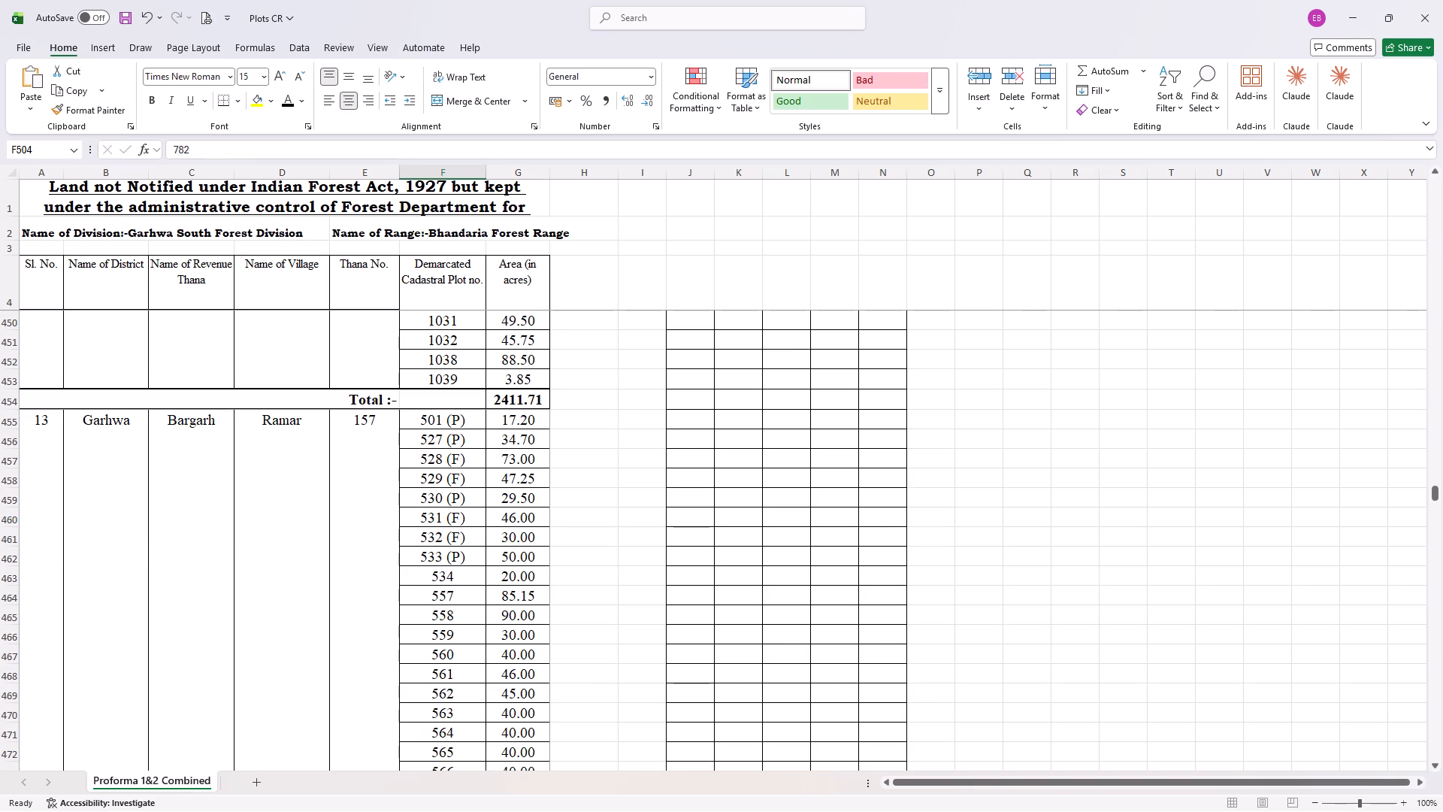
double_click(454, 557)
left_click(437, 556)
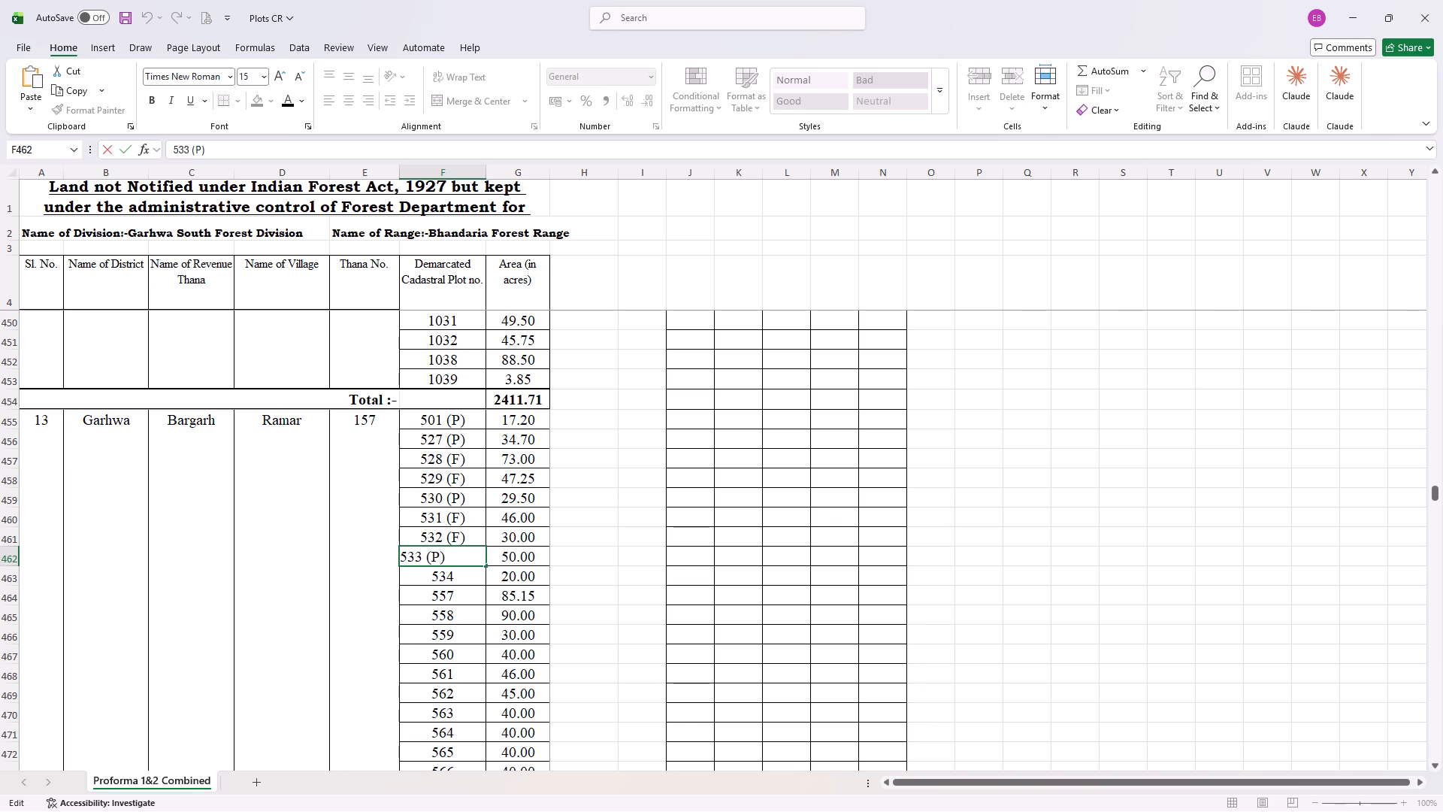
key("BackSpace")
key("shift+f")
Append the copied " (P)" suffix to plot numbers 534 and 557 in F463:F464.
double_click(458, 574)
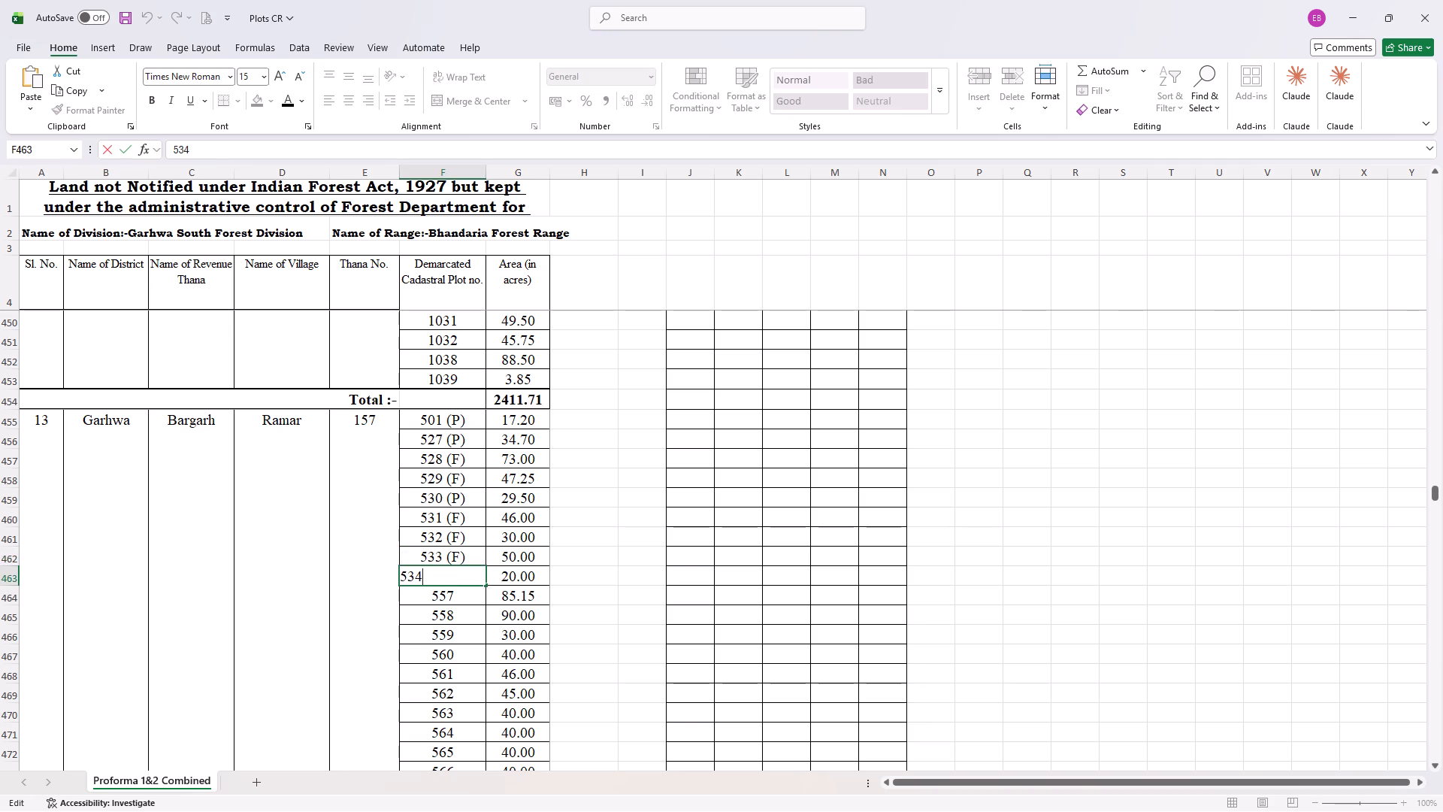
key("ctrl+v")
double_click(466, 595)
key("ctrl+v")
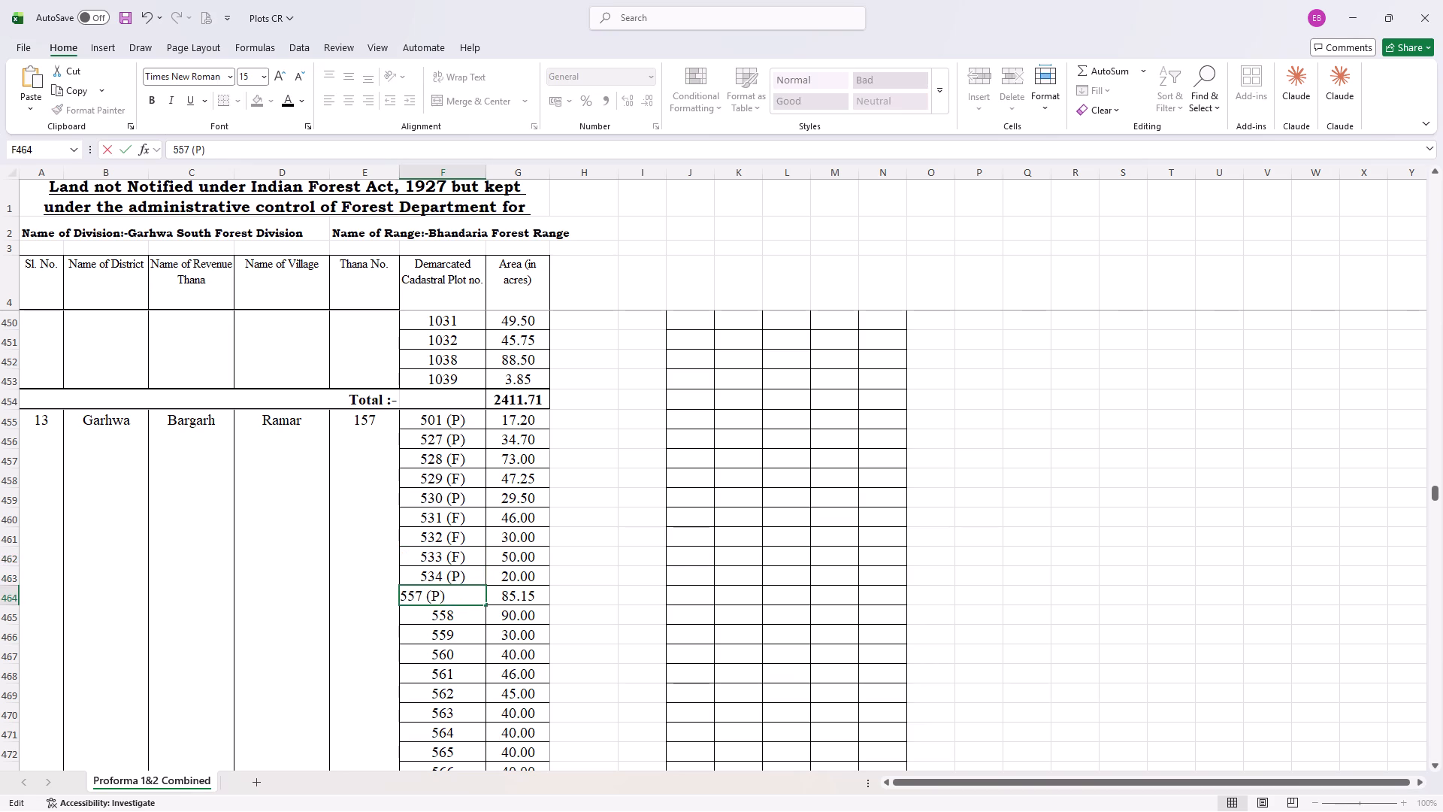
Copy the " (F)" suffix from plot 533 and append it to plot numbers 558, 559, 560 and 561 in F465:F468.
double_click(464, 561)
left_click_drag(464, 560, 413, 560)
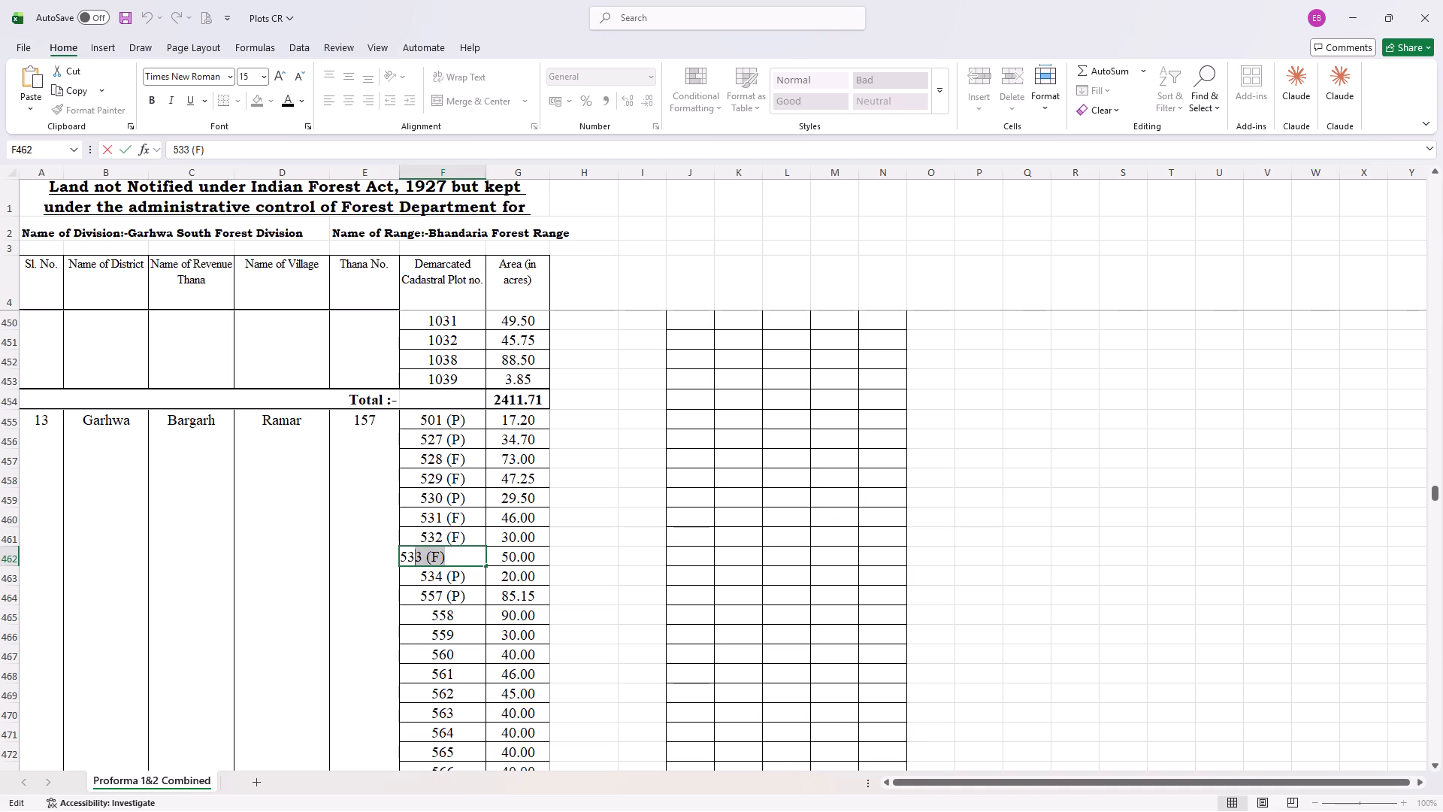
left_click_drag(413, 560, 422, 560)
key("ctrl+c")
double_click(461, 618)
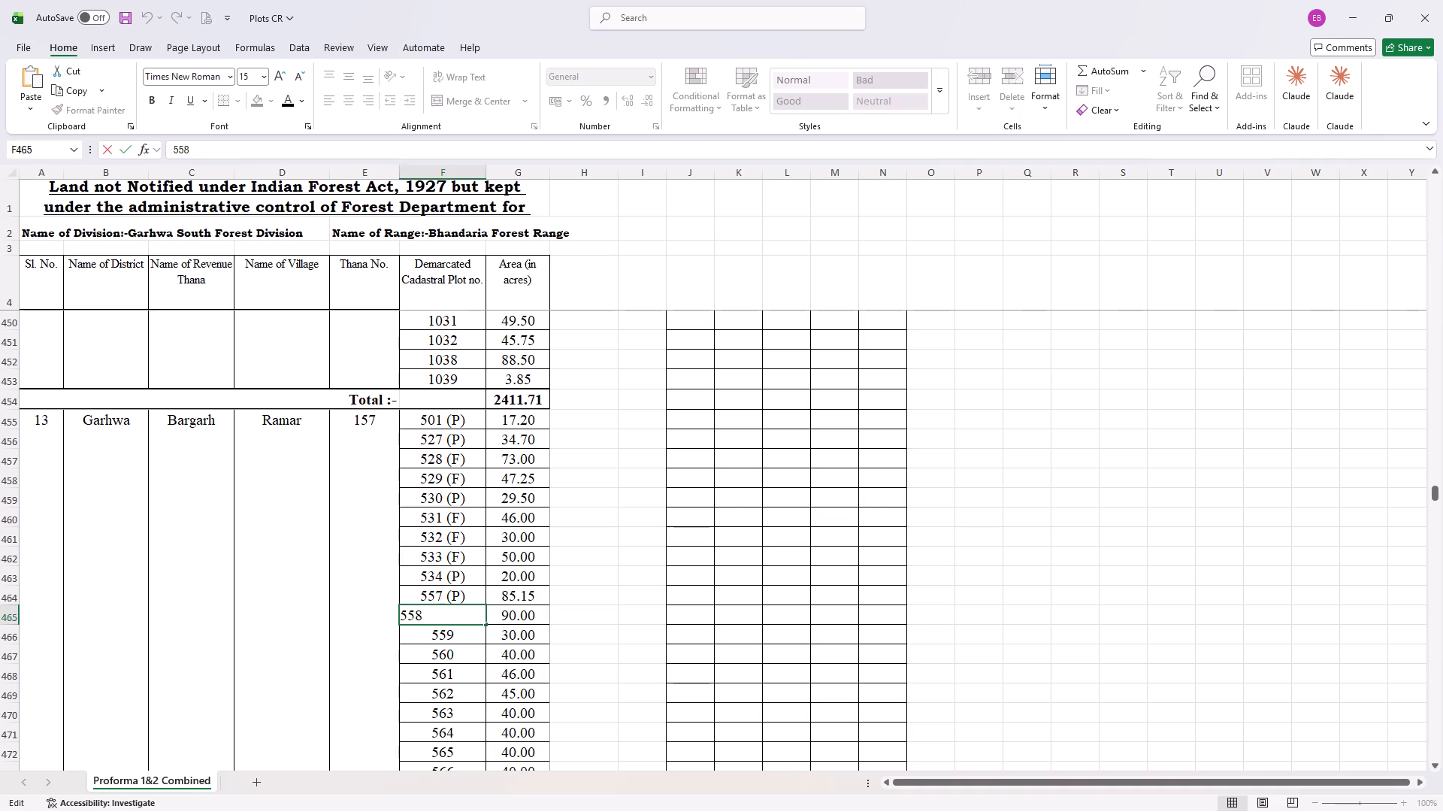
key("ctrl+v")
scroll(461, 618, "down", 1)
double_click(473, 426)
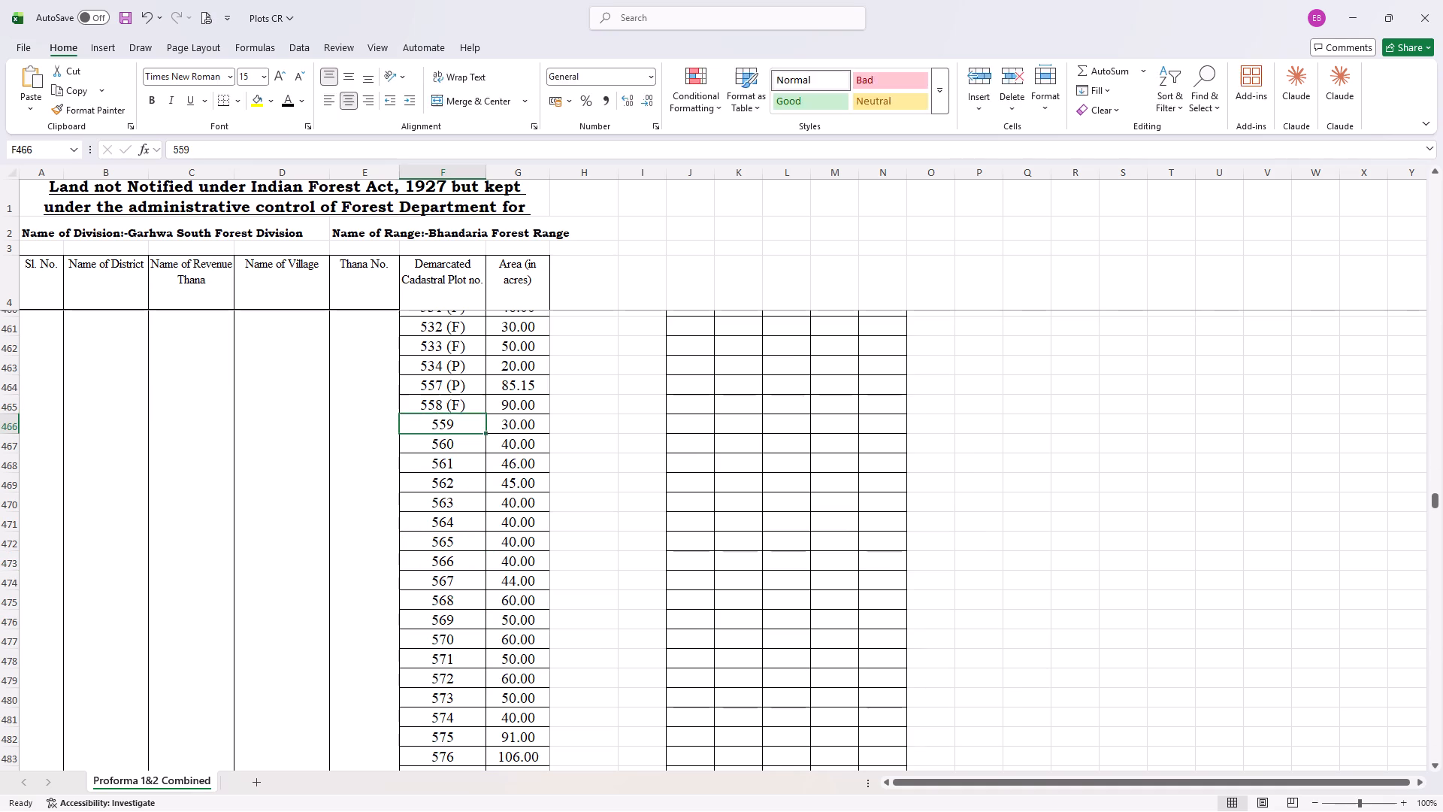
key("ctrl+v")
double_click(467, 445)
key("ctrl+v")
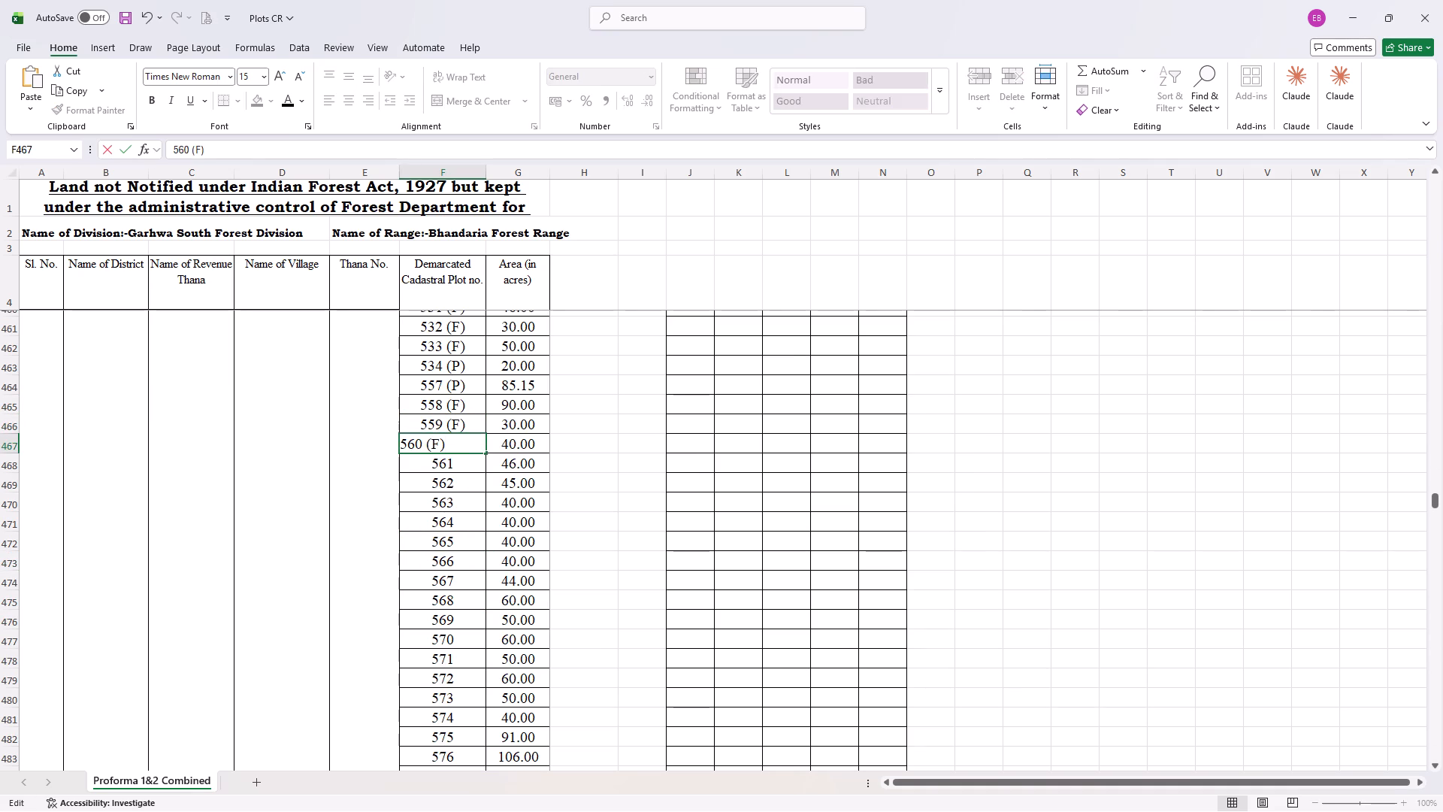
double_click(473, 459)
key("ctrl+v")
Append the copied " (F)" suffix to plot numbers 562 through 567 in F469:F474.
double_click(478, 478)
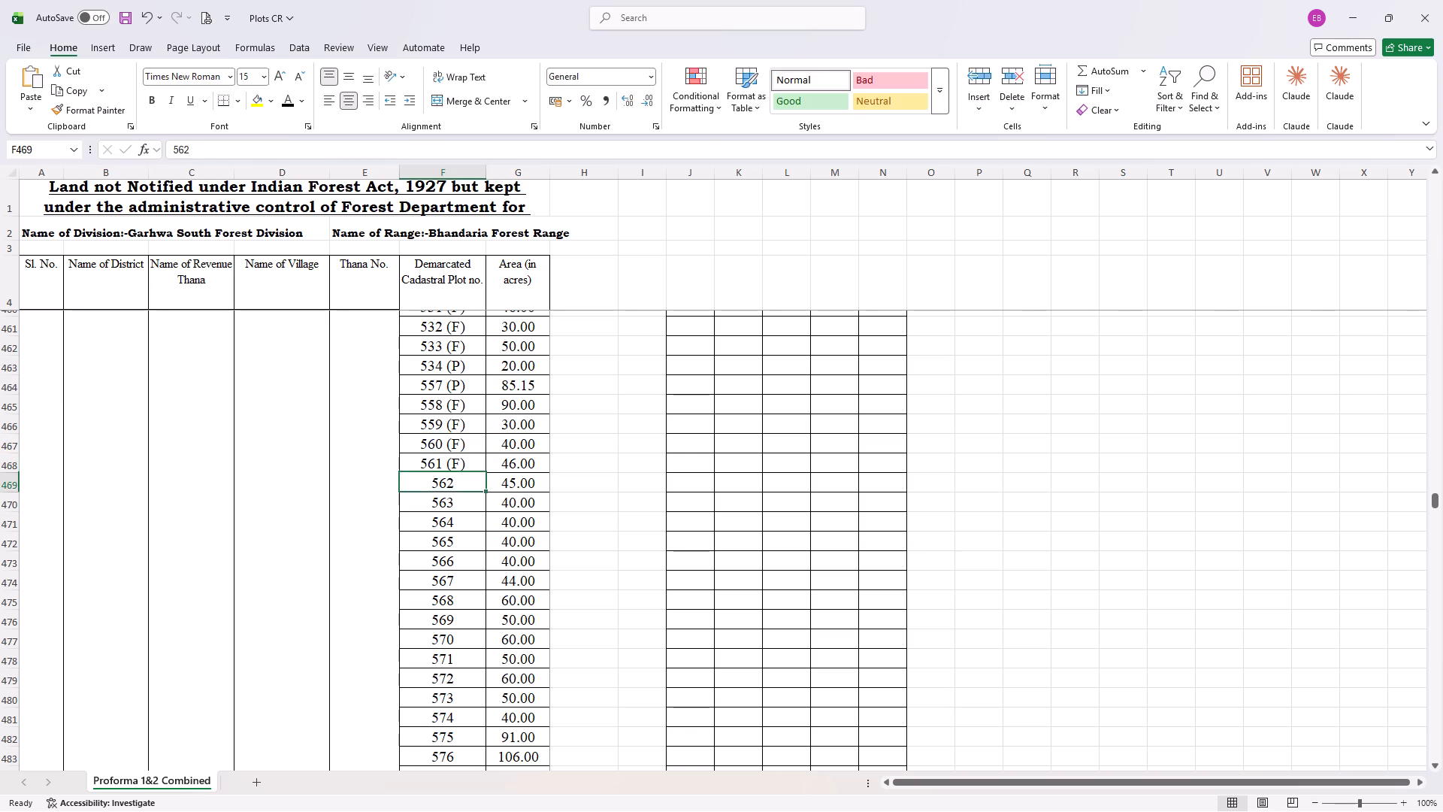
key("ctrl+v")
double_click(477, 506)
key("ctrl+v")
double_click(475, 526)
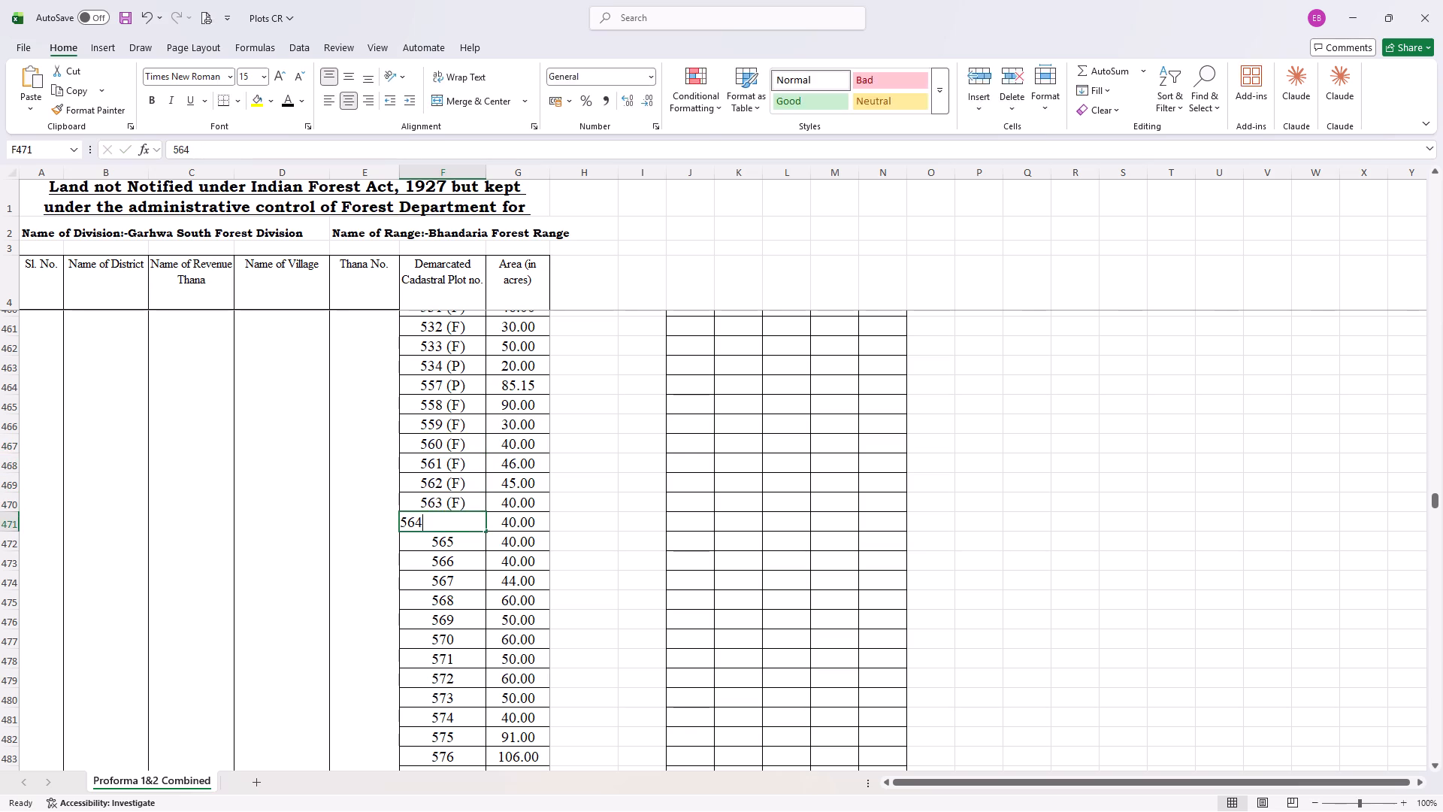
key("ctrl+v")
left_click(479, 550)
double_click(475, 538)
key("ctrl+v")
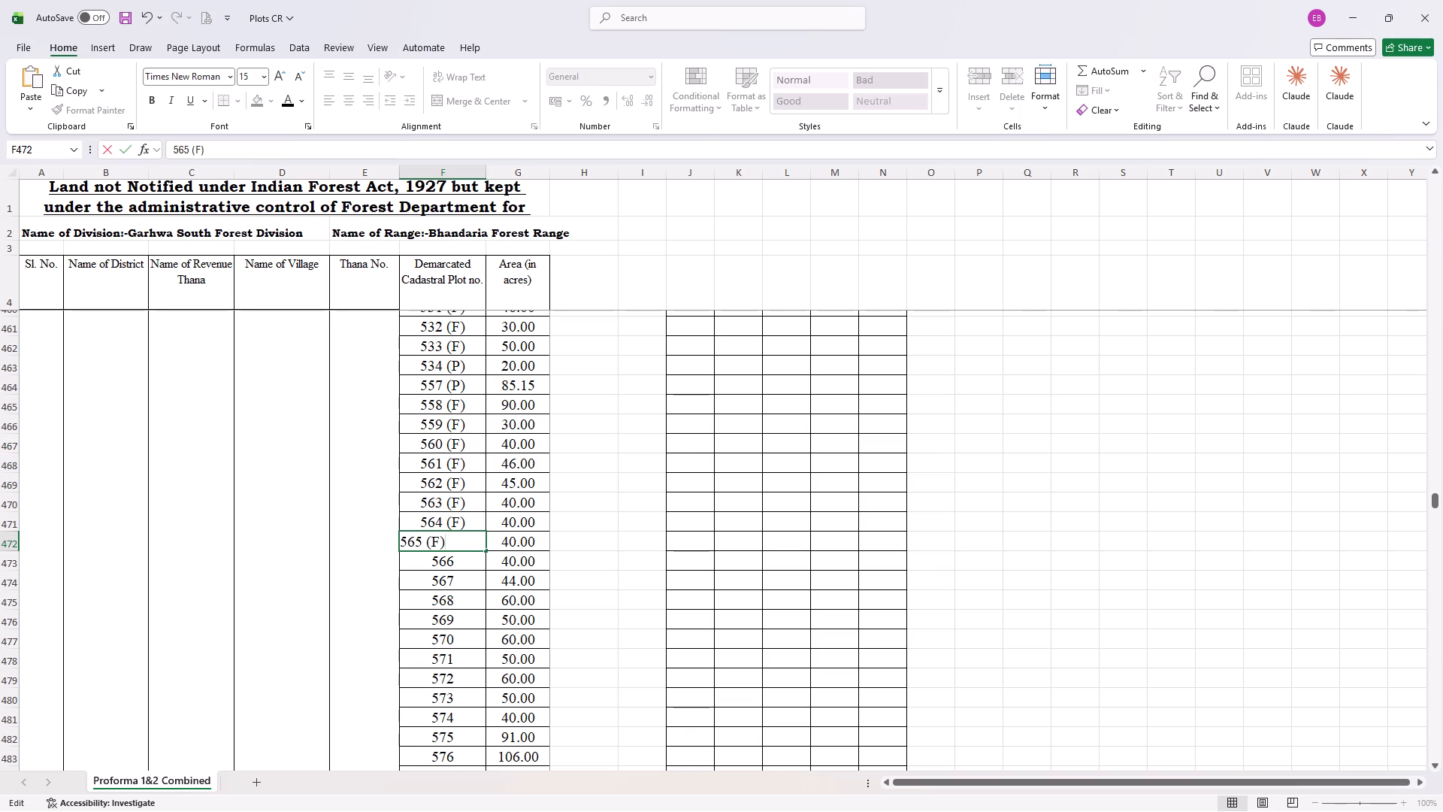
double_click(473, 559)
key("ctrl+v")
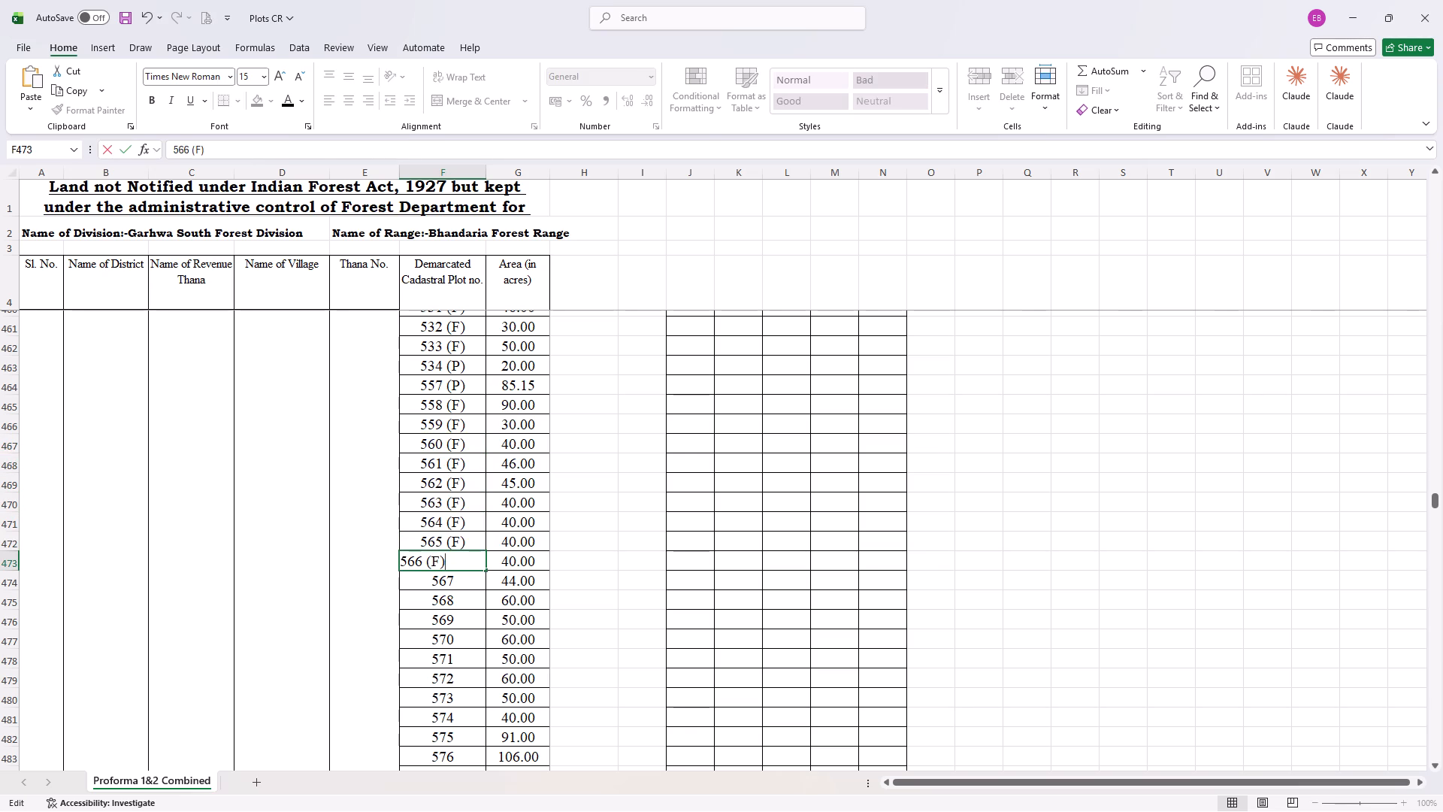
double_click(469, 580)
key("ctrl+v")
Append the copied " (F)" suffix to plot numbers 568 through 572 in F475:F479.
double_click(469, 604)
key("ctrl+v")
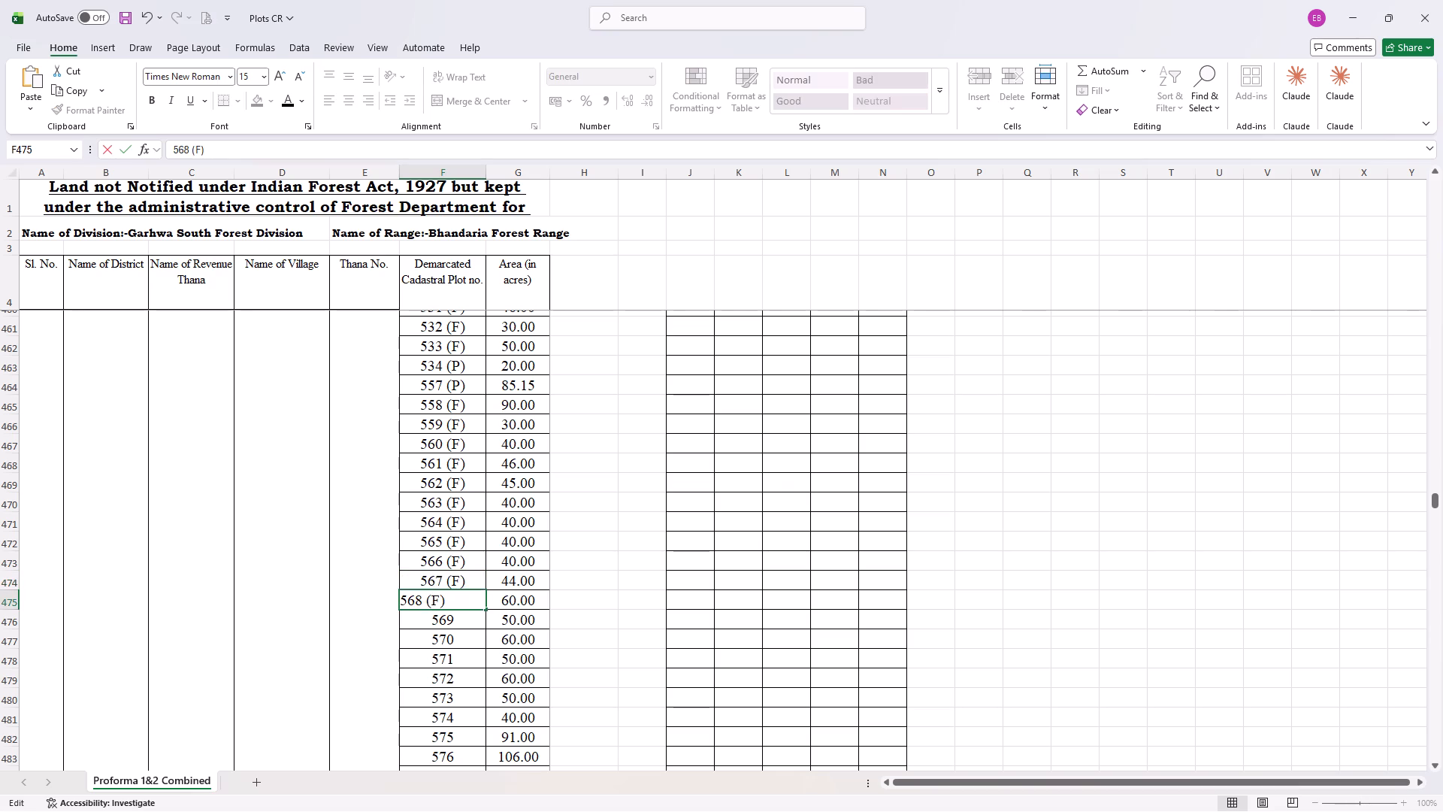
double_click(464, 625)
key("ctrl+v")
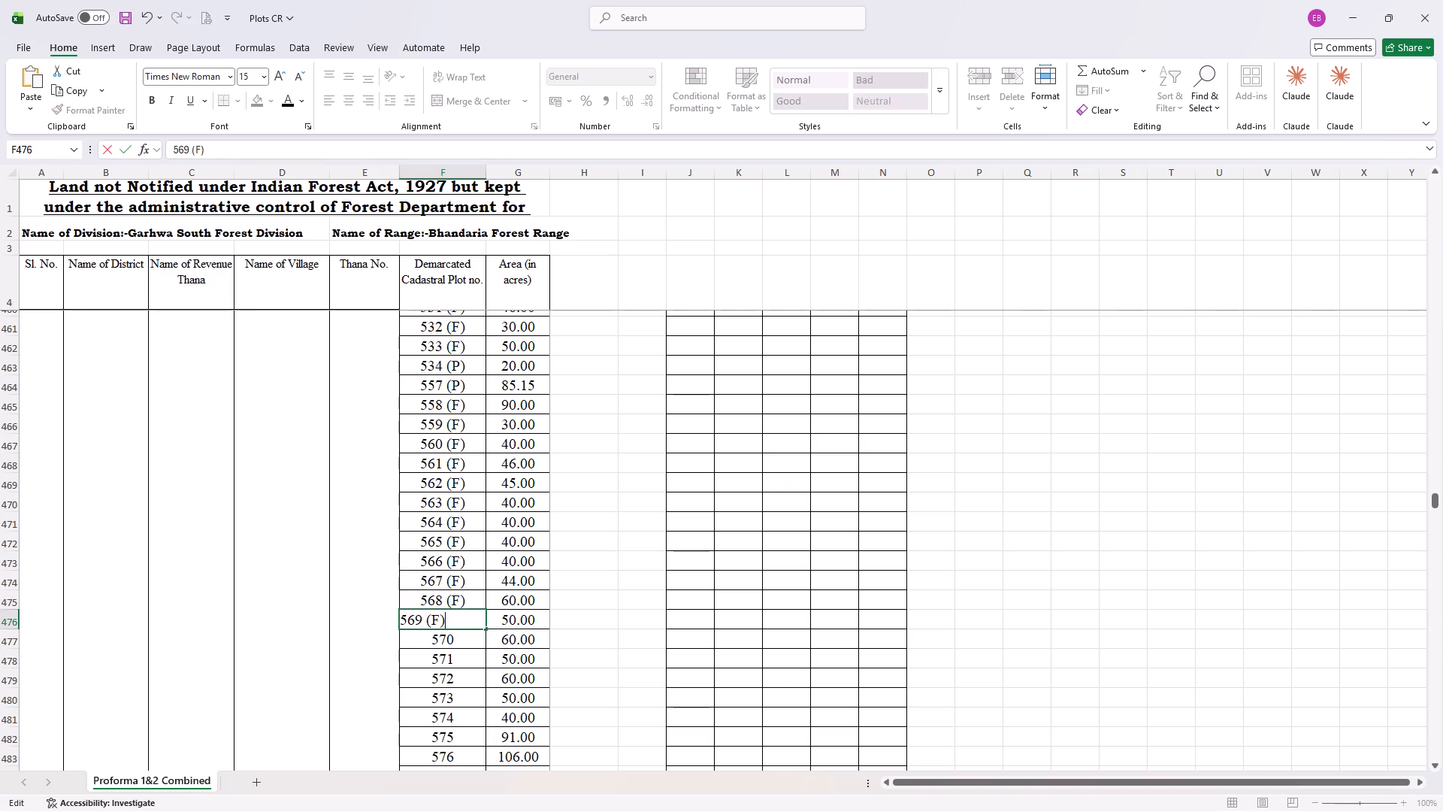
double_click(461, 638)
key("v")
key("BackSpace")
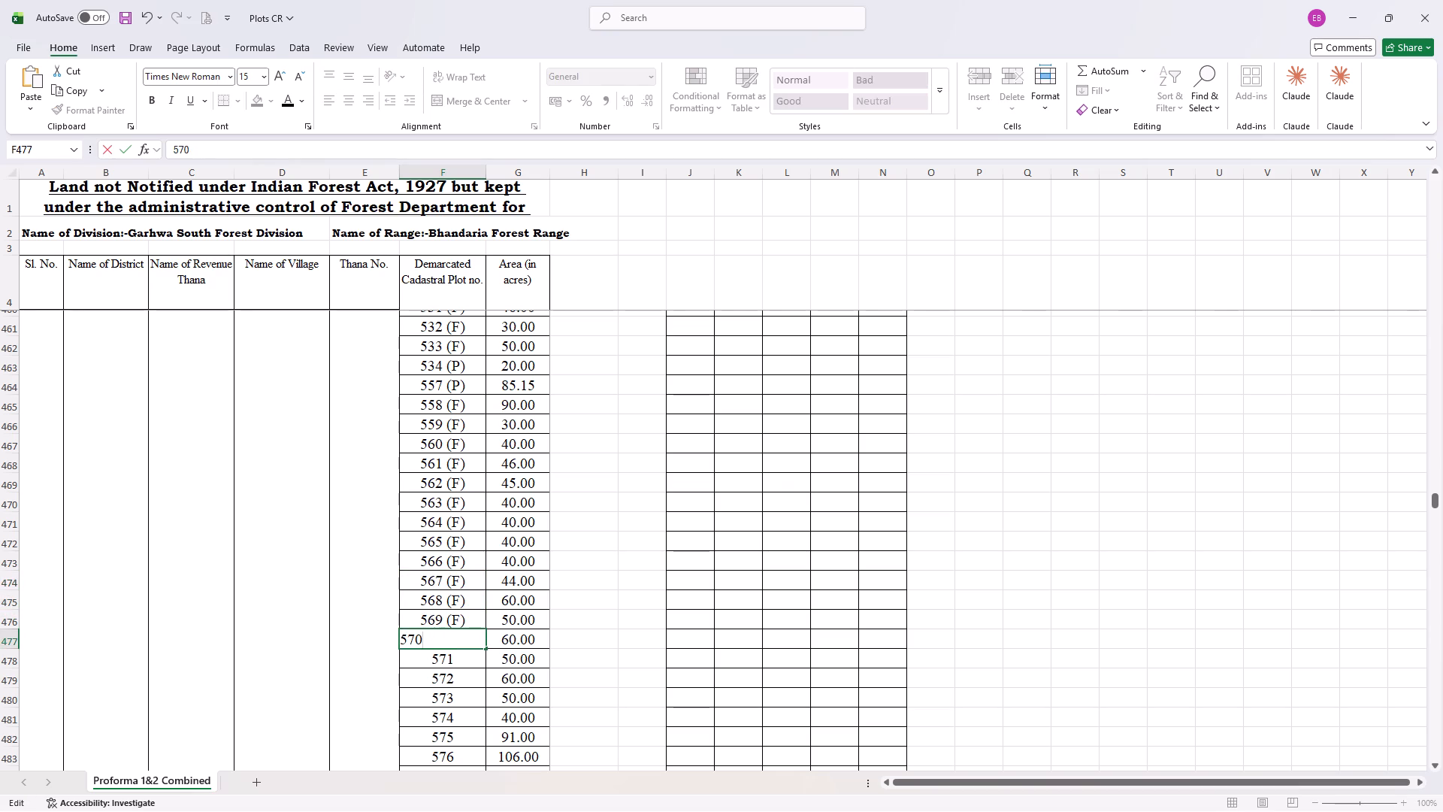
key("ctrl+v")
double_click(476, 660)
key("ctrl+v")
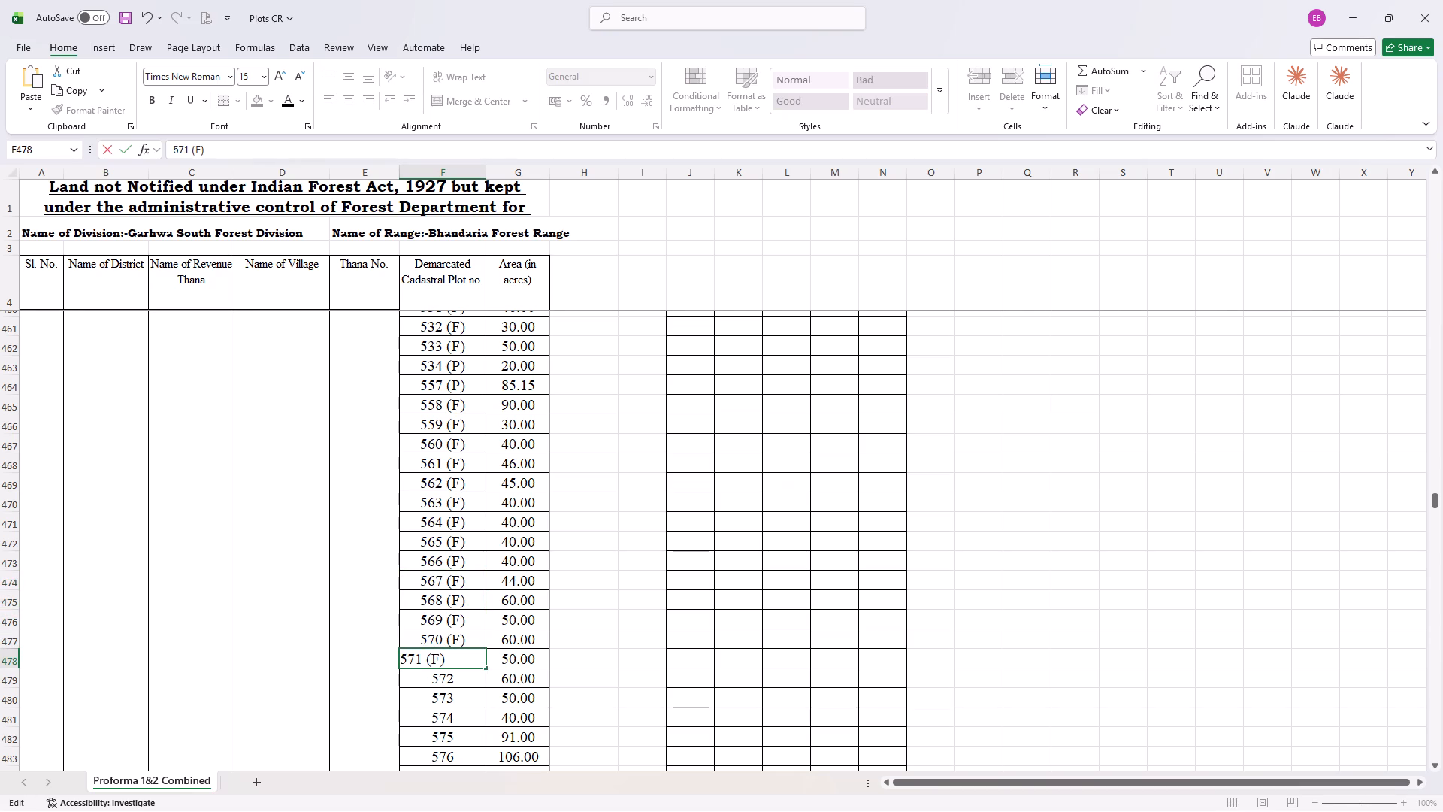
double_click(478, 680)
key("ctrl+v")
scroll(478, 680, "down", 1)
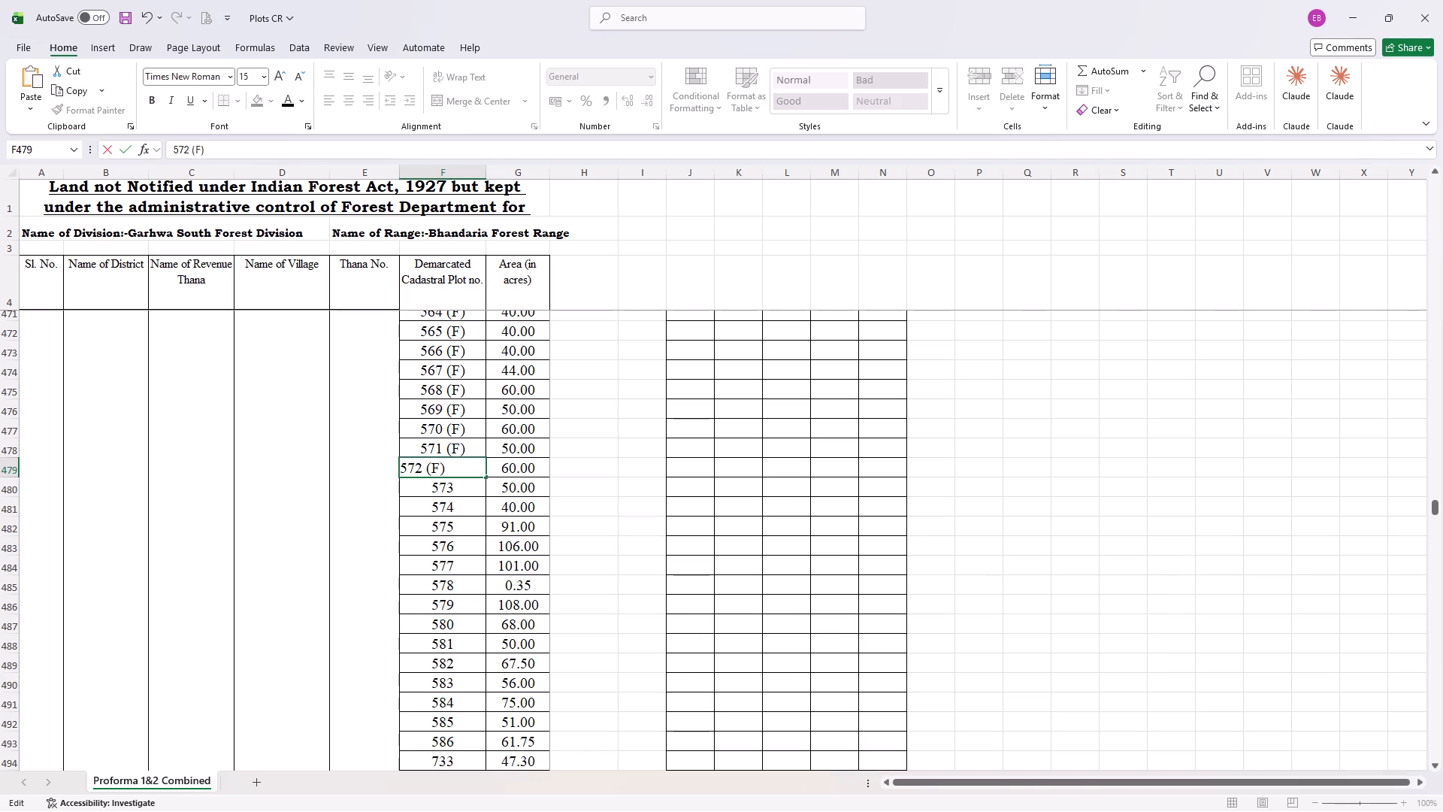
Append the copied " (F)" suffix to plot numbers 573 through 577 in F480:F484.
double_click(476, 484)
key("ctrl+v")
double_click(476, 502)
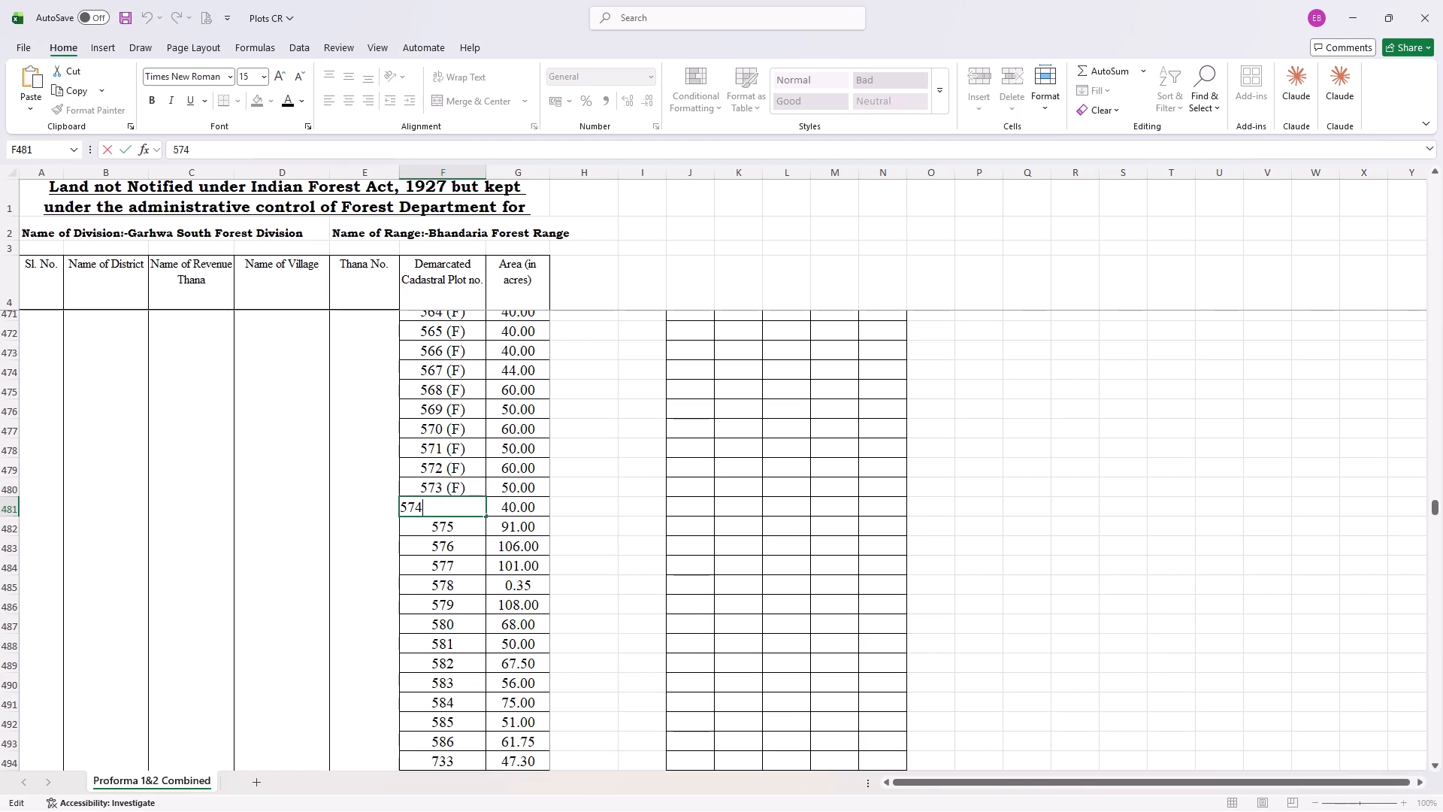
key("ctrl+v")
double_click(476, 532)
key("ctrl+v")
double_click(476, 544)
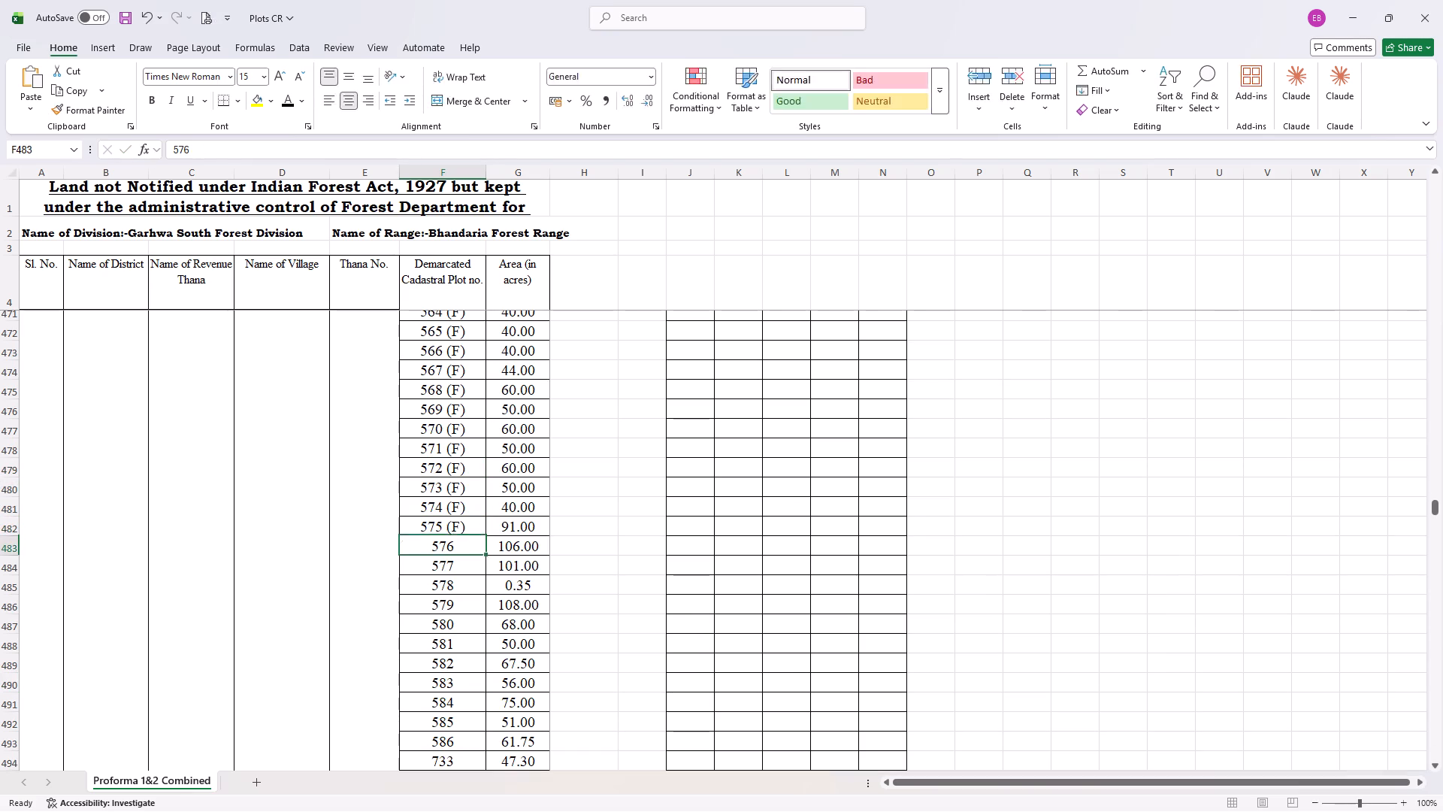
key("ctrl+v")
double_click(477, 564)
key("ctrl+v")
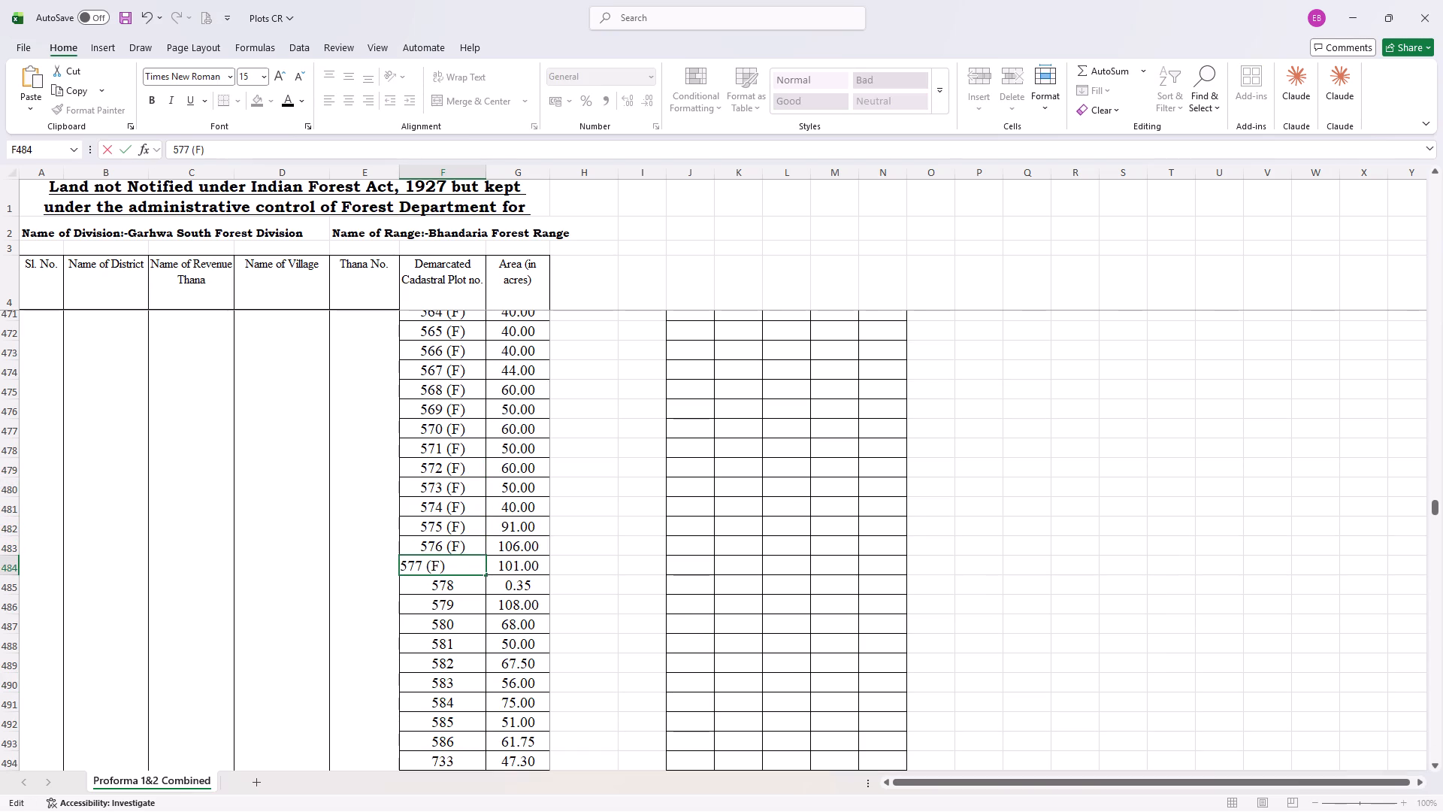
Append the copied " (F)" suffix to plot numbers 578 through 581 in F485:F488.
double_click(477, 580)
key("ctrl+v")
double_click(476, 604)
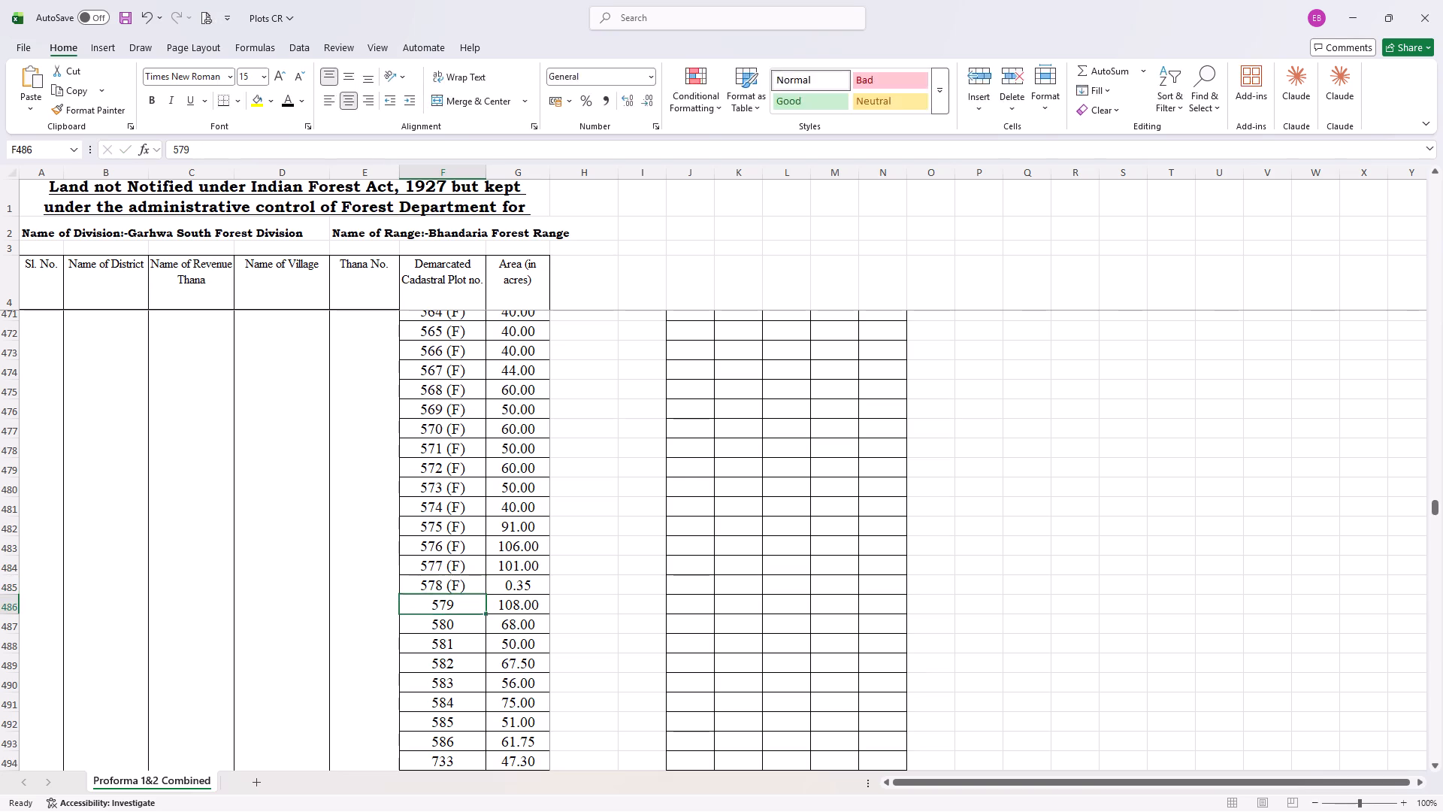
key("ctrl+v")
double_click(474, 622)
key("ctrl+v")
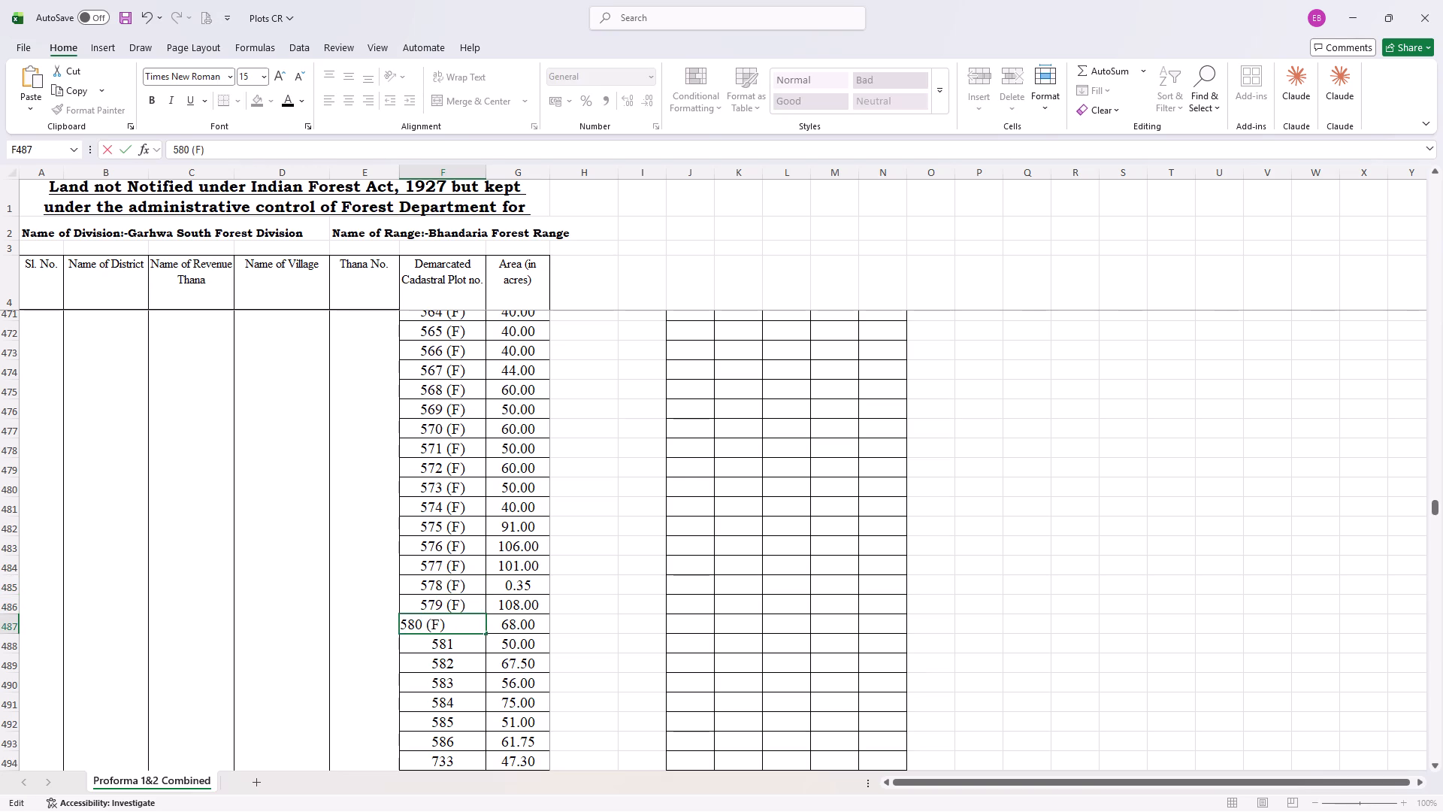
double_click(476, 639)
key("ctrl+v")
Append the copied " (F)" suffix to plot numbers 582 through 585 in F489:F492.
scroll(476, 639, "down", 1)
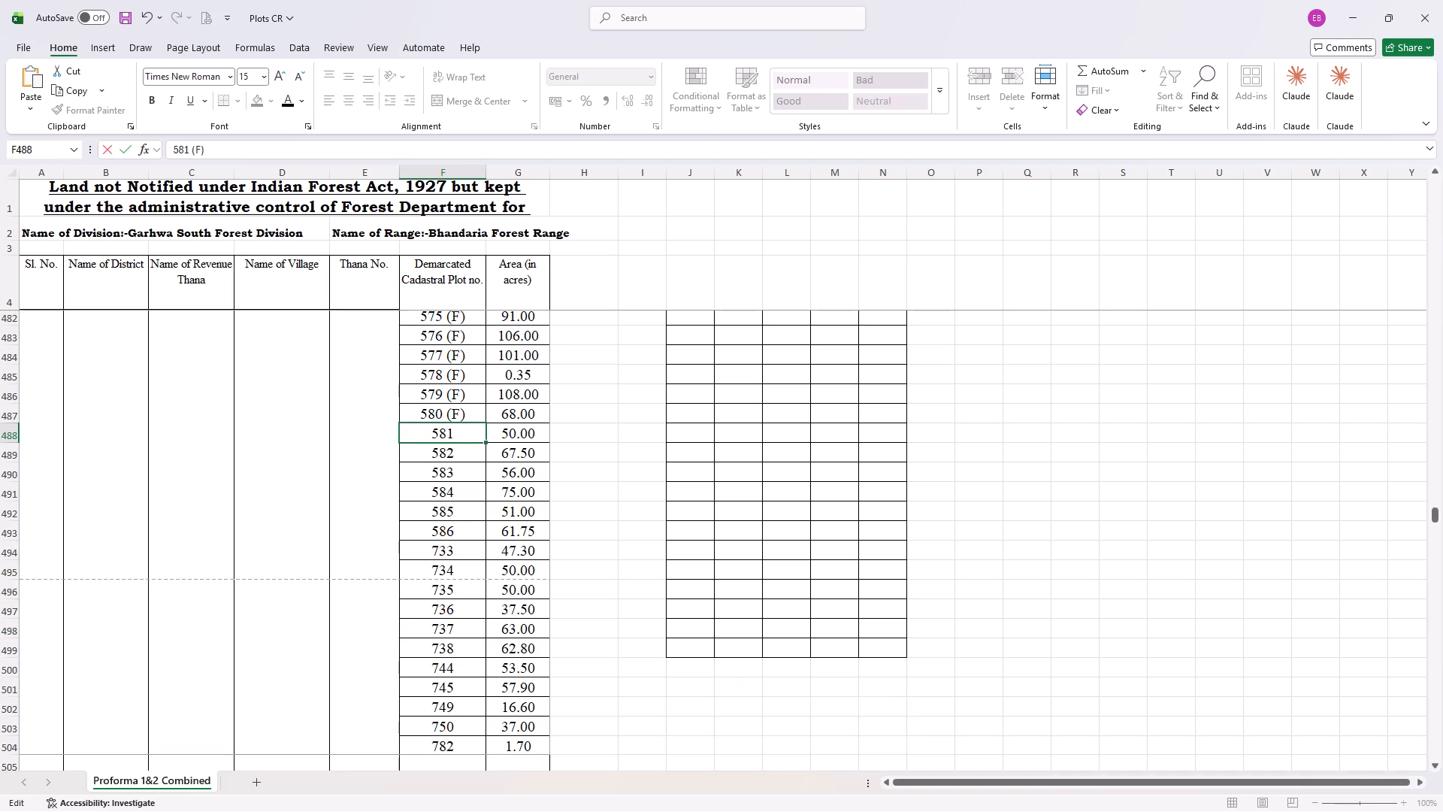
double_click(466, 453)
key("ctrl+v")
double_click(470, 473)
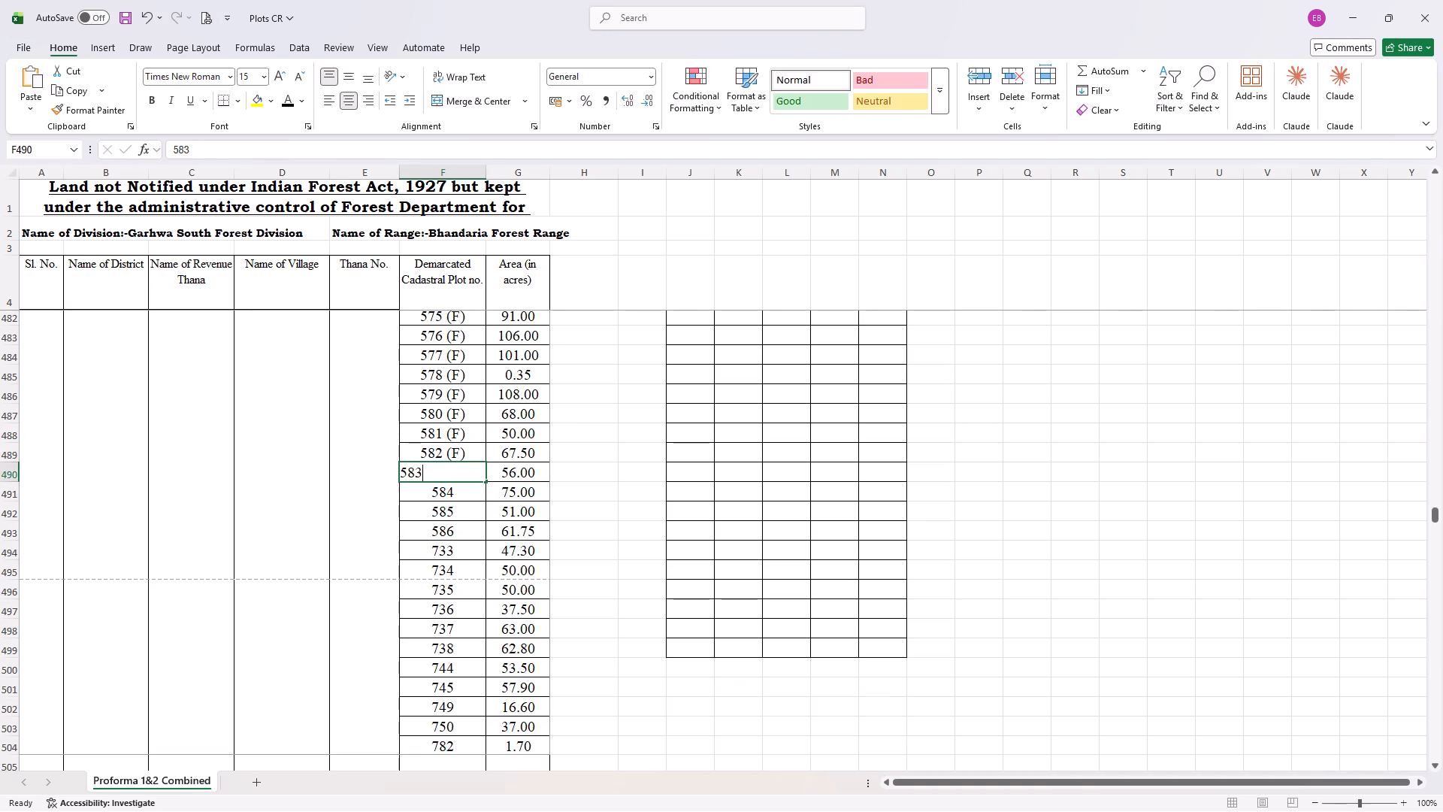
key("ctrl+v")
double_click(471, 491)
key("ctrl+v")
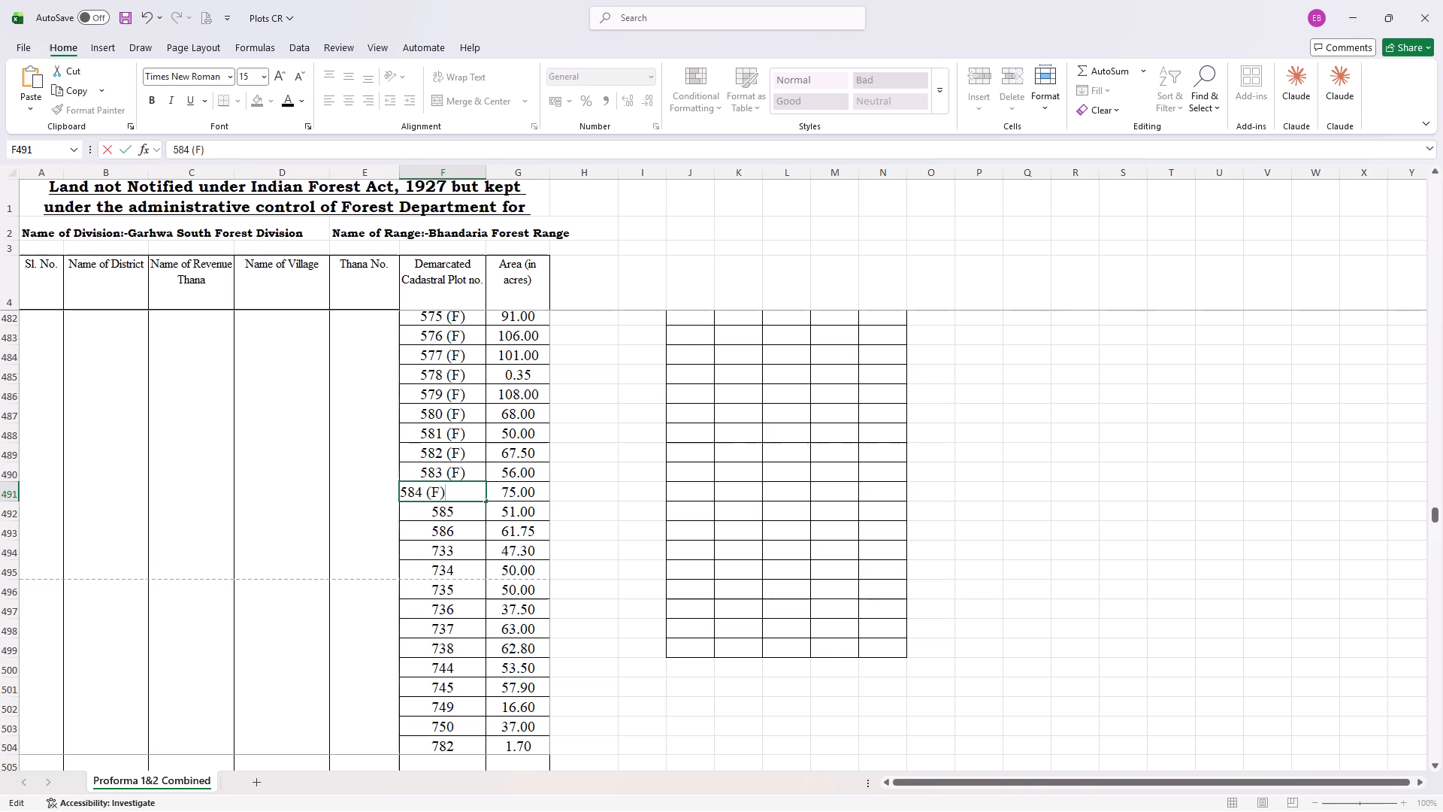
double_click(467, 513)
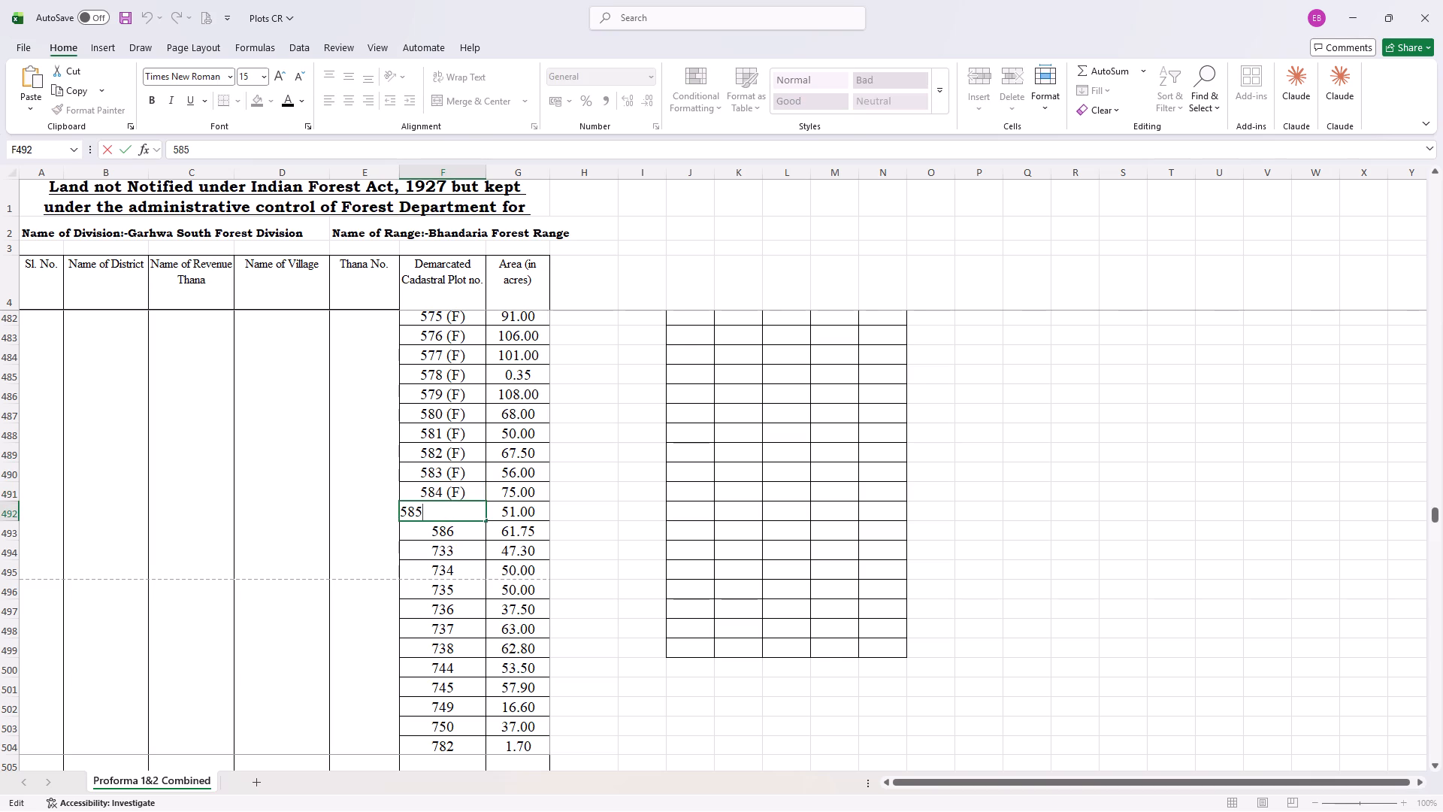
key("ctrl+v")
Mark plot number 586 in F493 as "586 (P)", keeping plot 585 above it as "585 (F)".
double_click(482, 533)
key("ctrl+v")
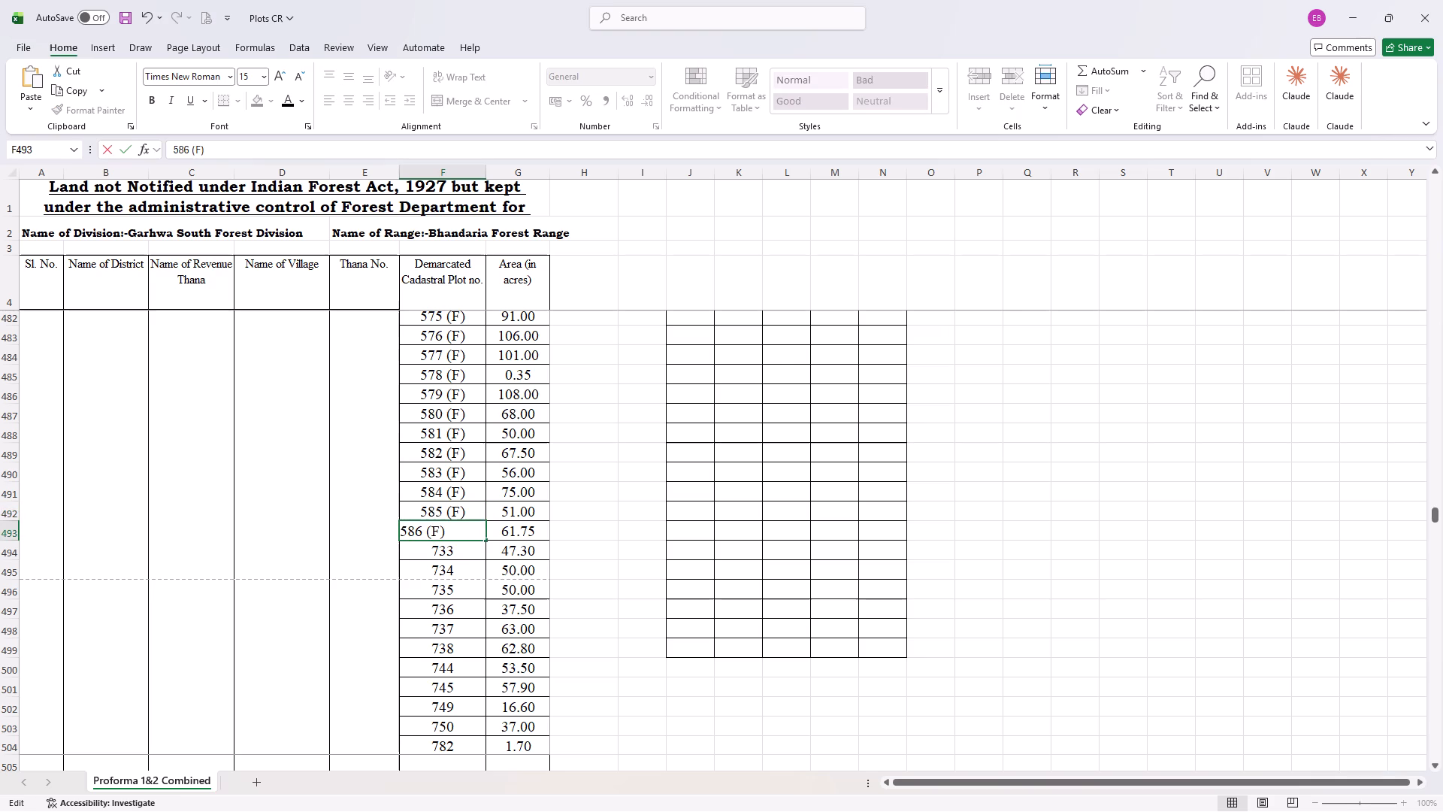
left_click_drag(443, 532, 434, 531)
key("shift+p")
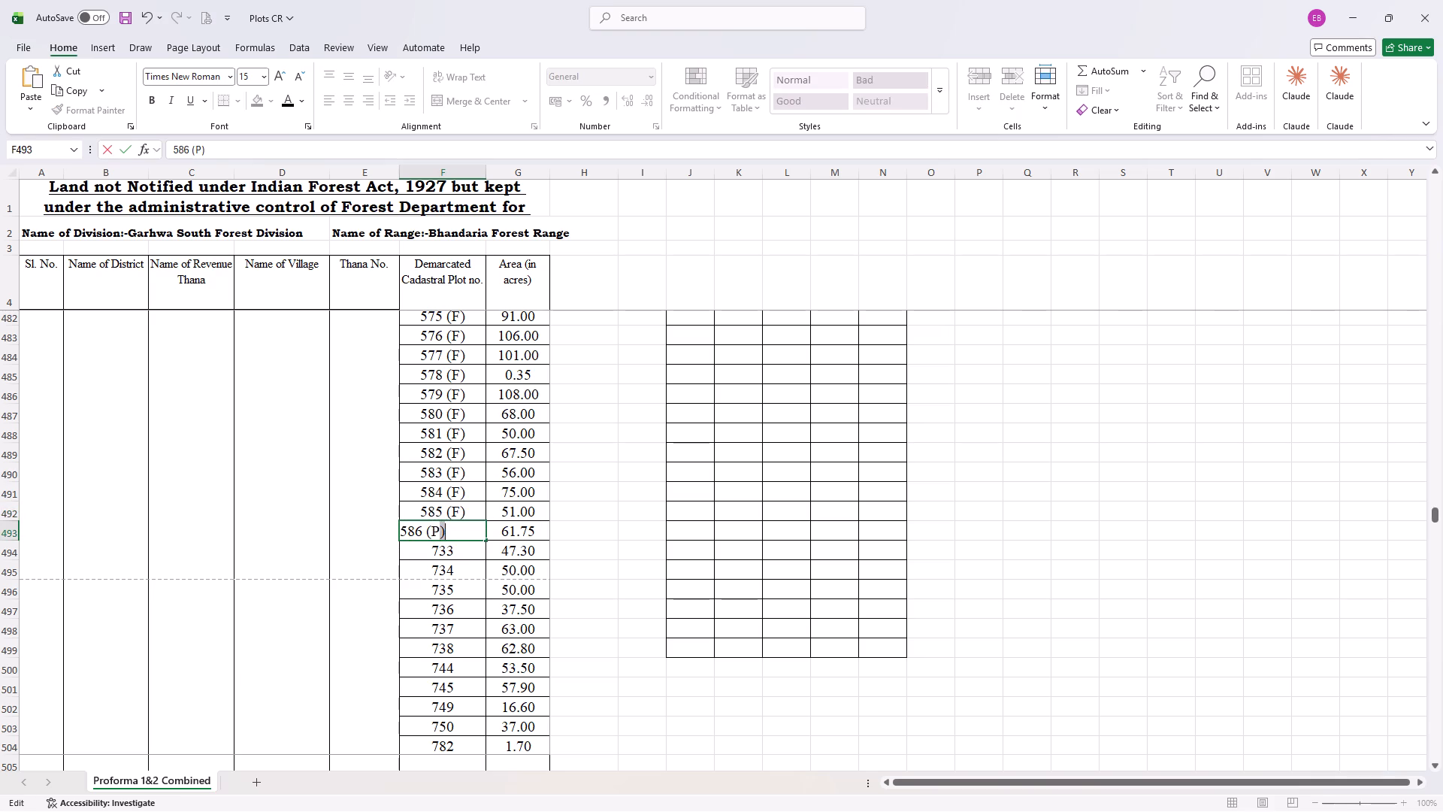
key("shift+Return")
key("shift+parenright")
key("ctrl+z")
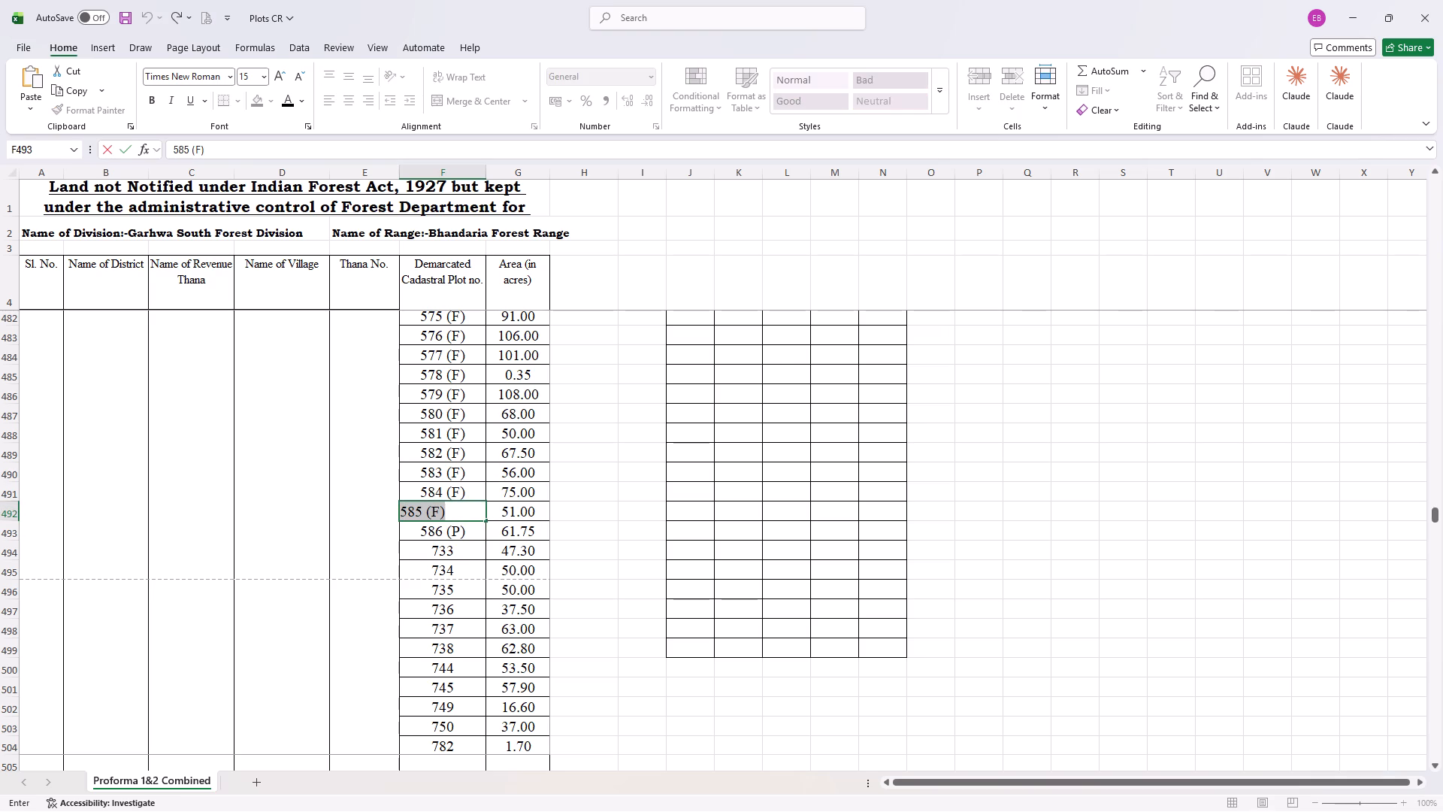
left_click(434, 516)
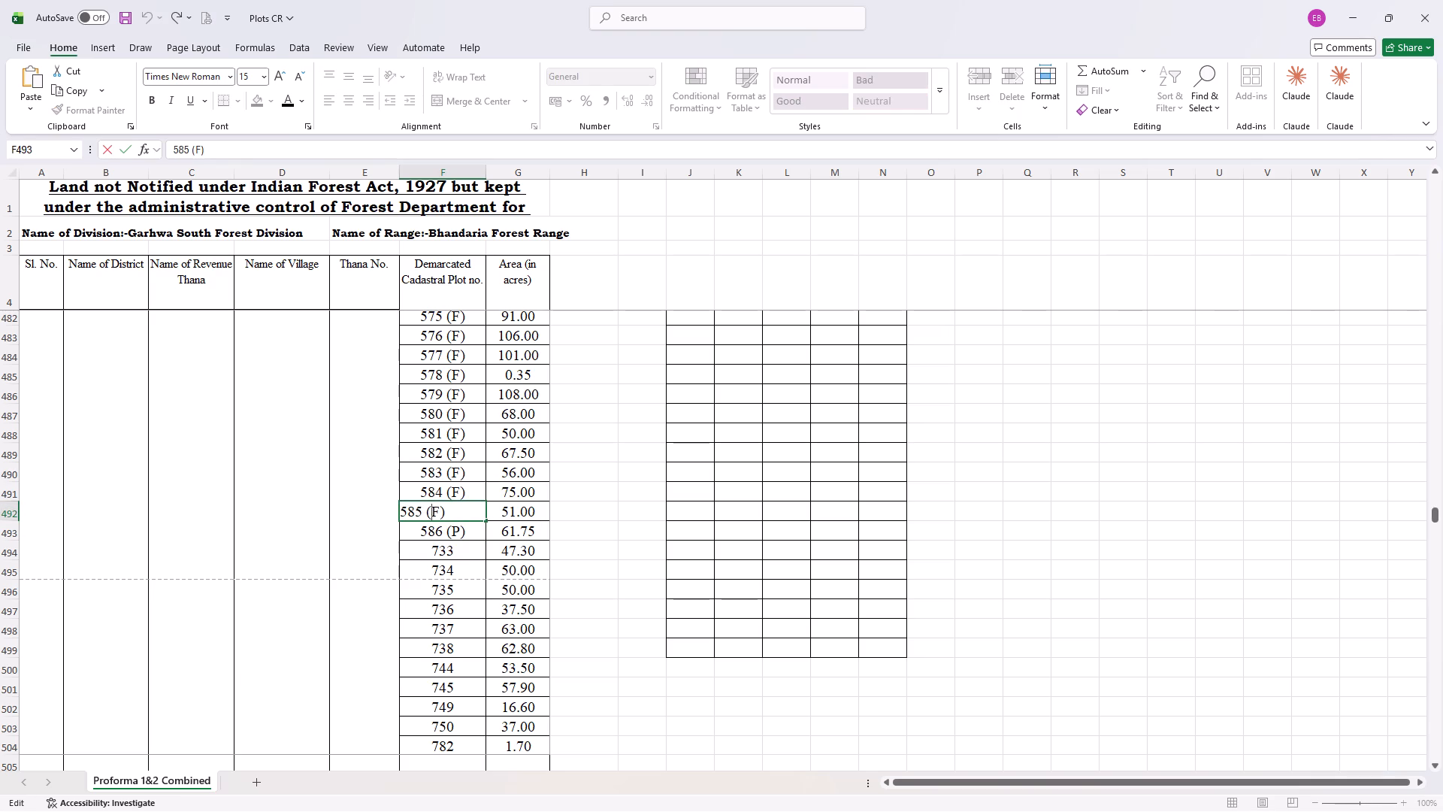
left_click(463, 536)
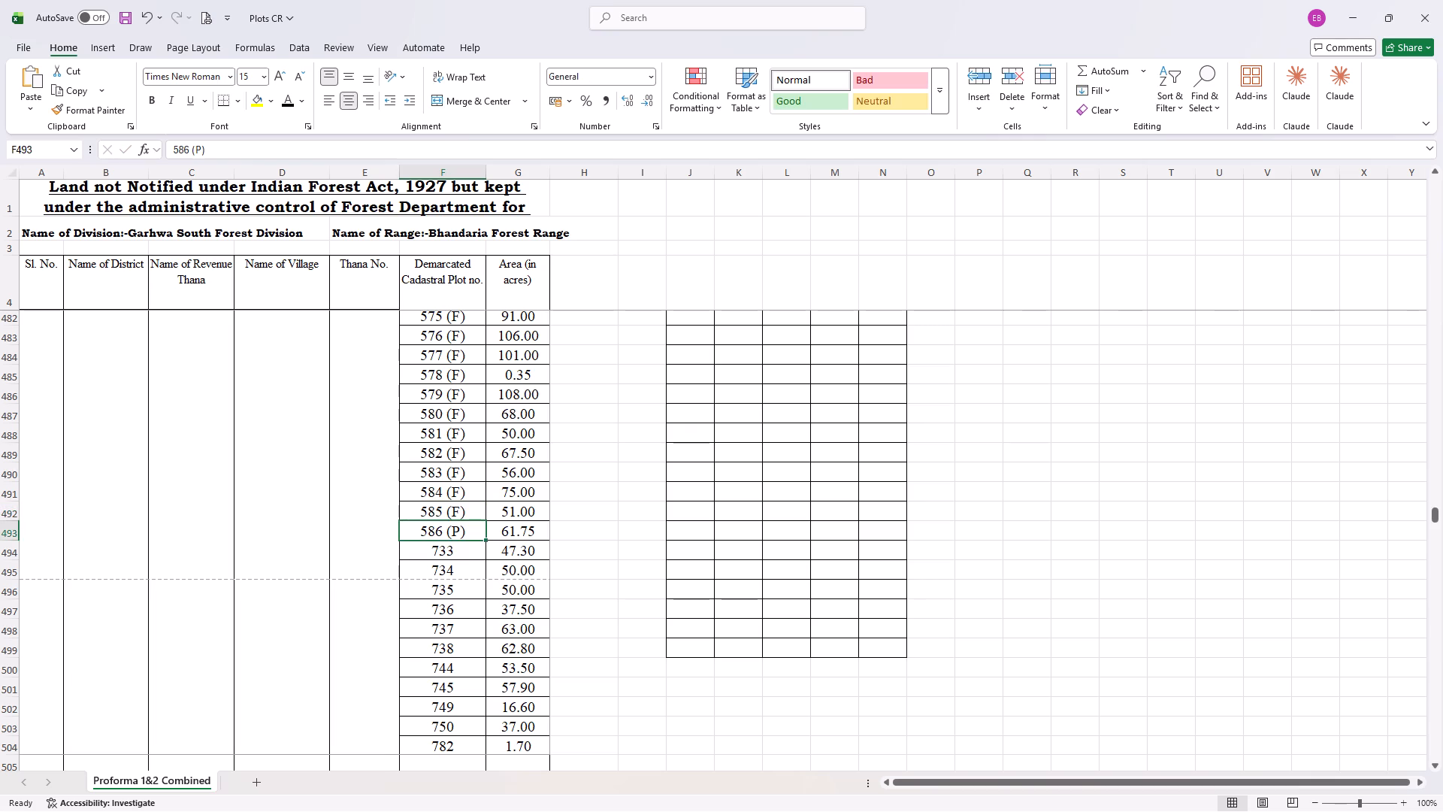
Copy the " (P)" suffix from plot 586 and append it to plot number 733 in F494.
double_click(468, 529)
left_click_drag(468, 529, 425, 529)
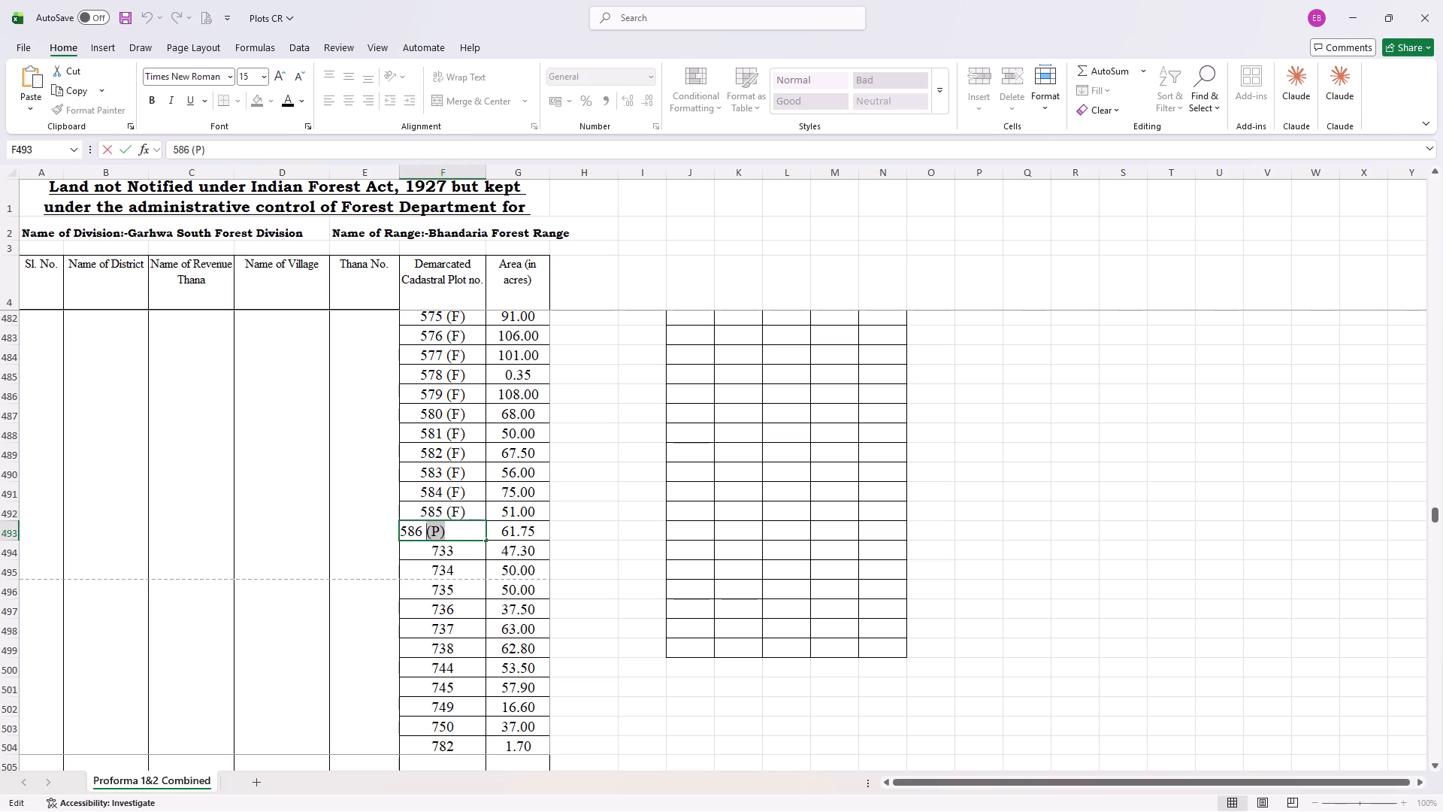
left_click_drag(425, 529, 420, 529)
key("ctrl+c")
double_click(461, 547)
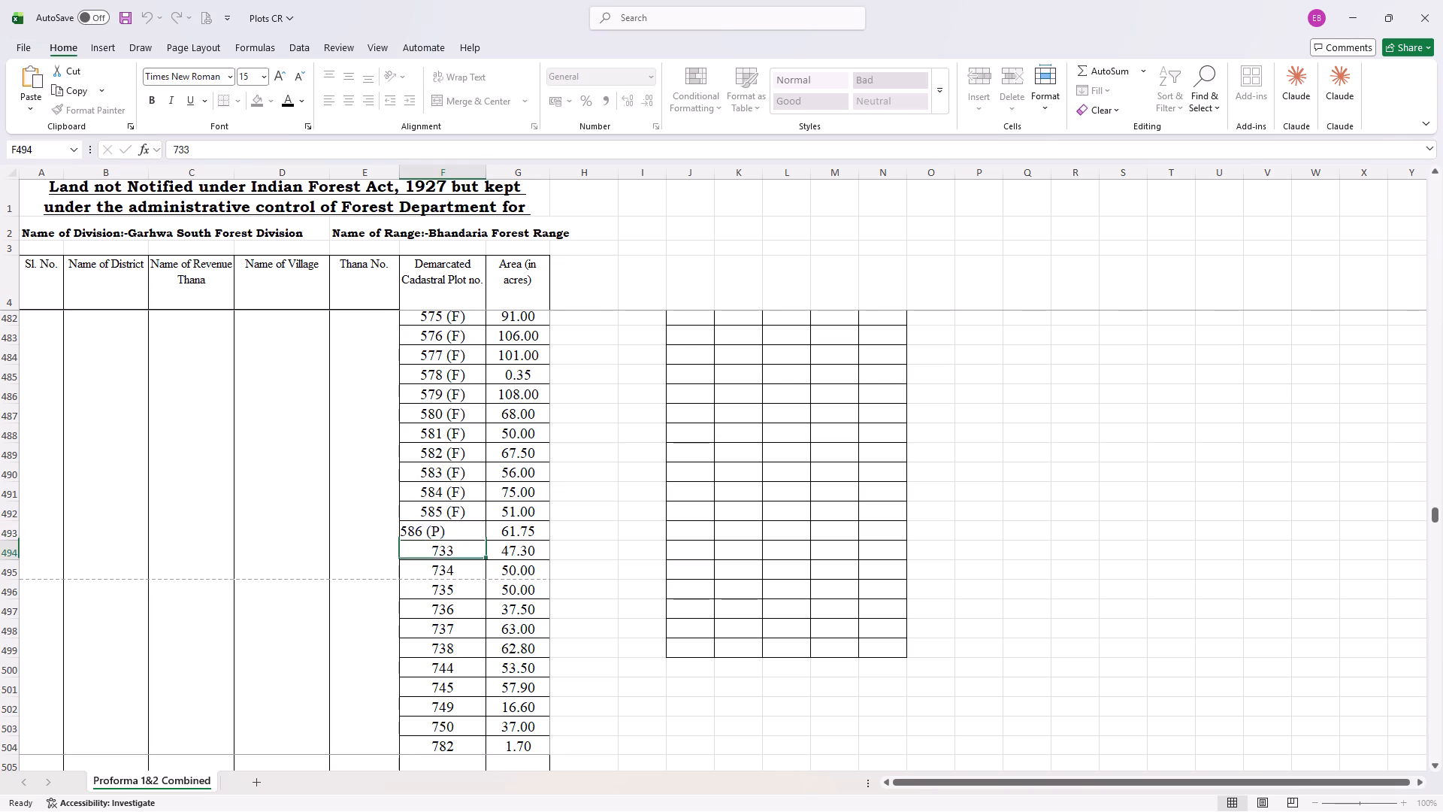
key("ctrl+v")
Copy the " (F)" suffix from plot 585 and append it to plot numbers 734 through 737 in F495:F498.
double_click(472, 511)
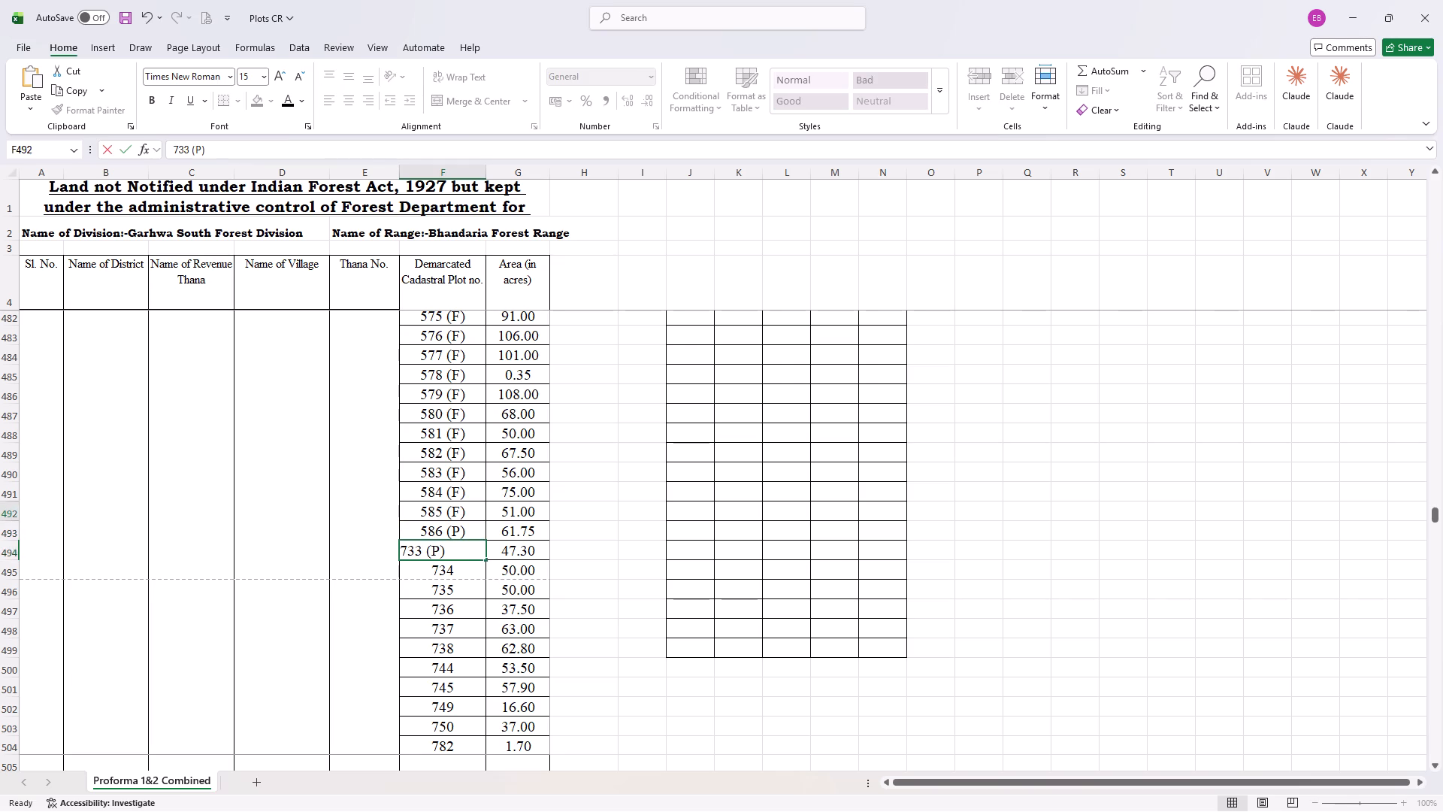
left_click_drag(472, 511, 422, 513)
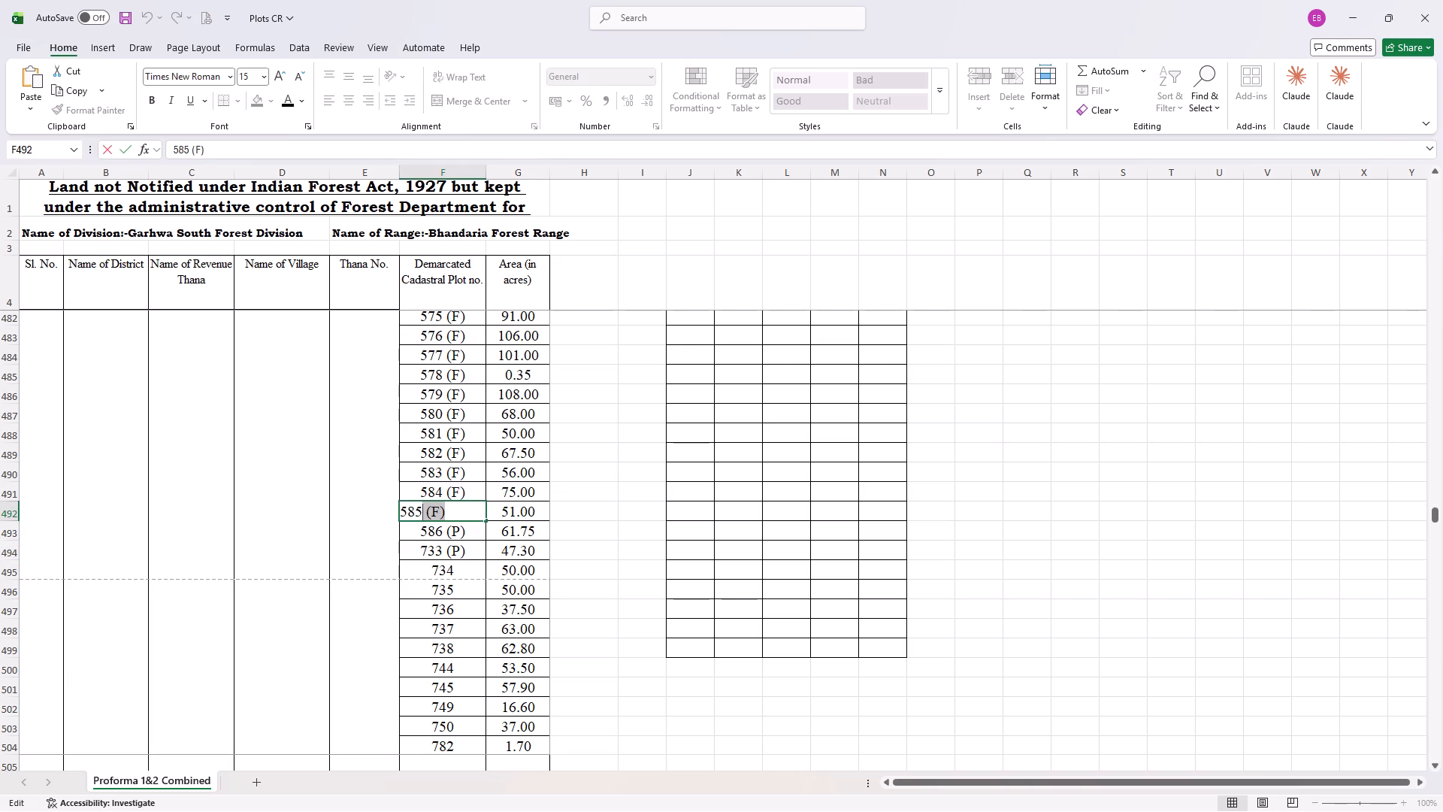
key("ctrl+c")
double_click(473, 570)
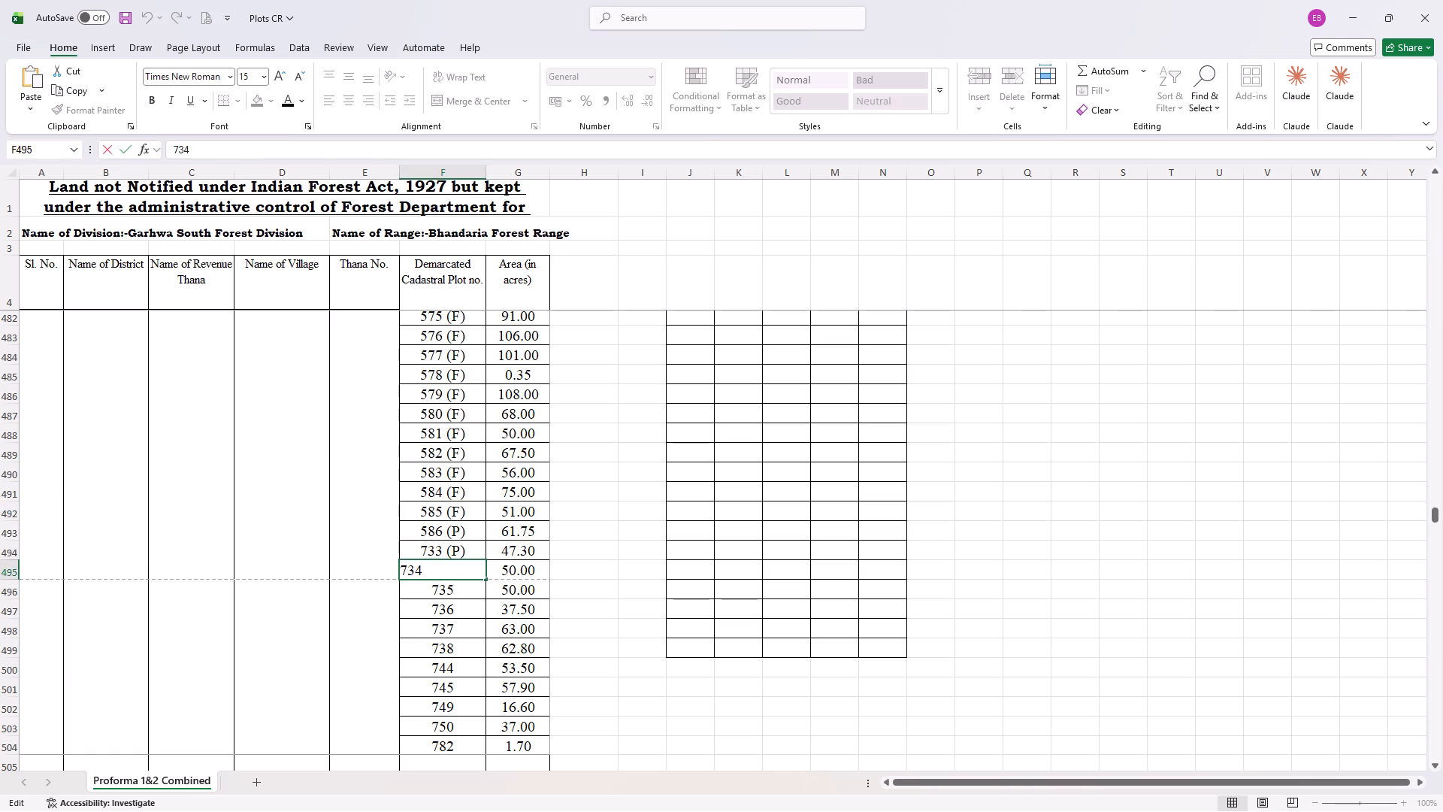
key("ctrl+v")
double_click(469, 583)
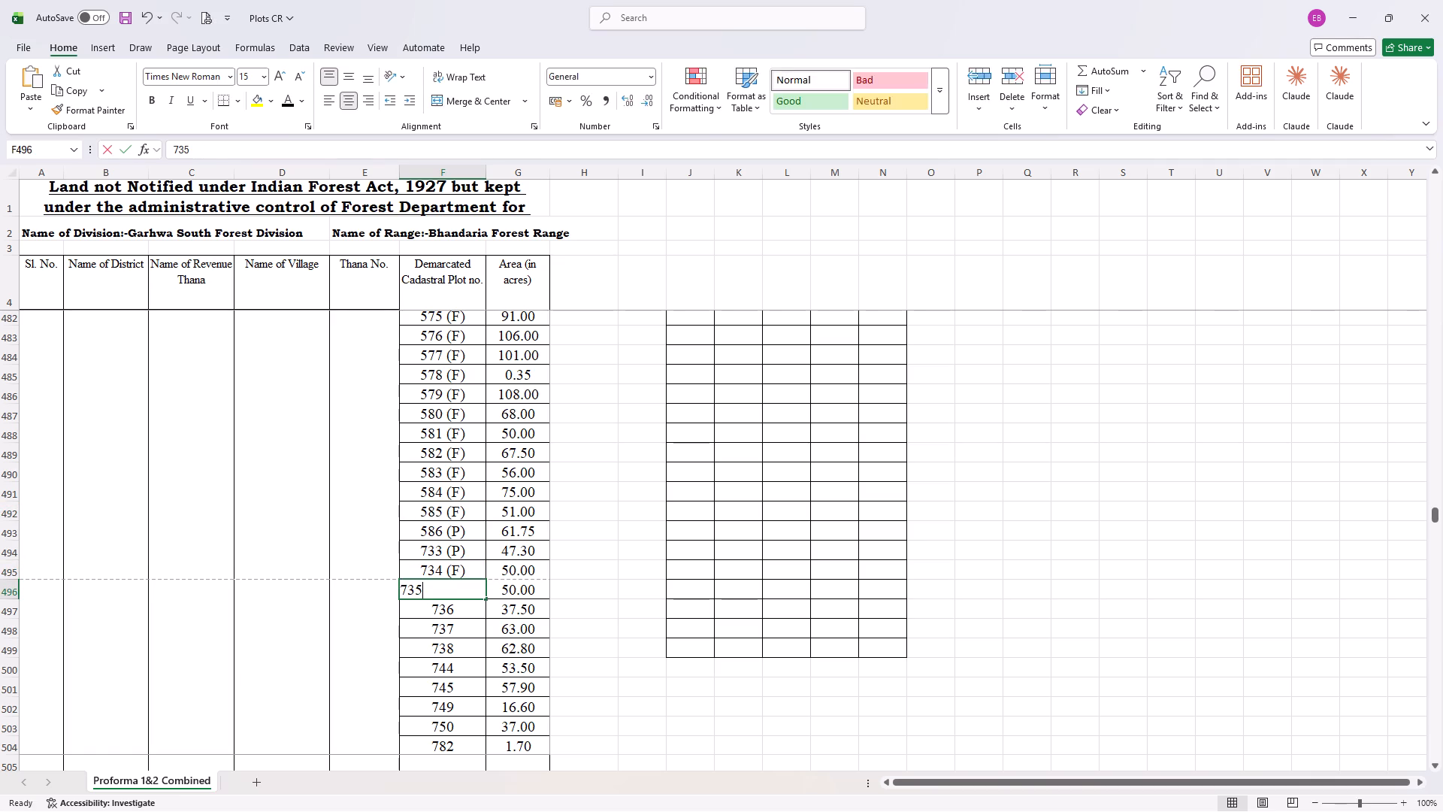
key("ctrl+v")
double_click(471, 609)
key("ctrl+v")
double_click(463, 626)
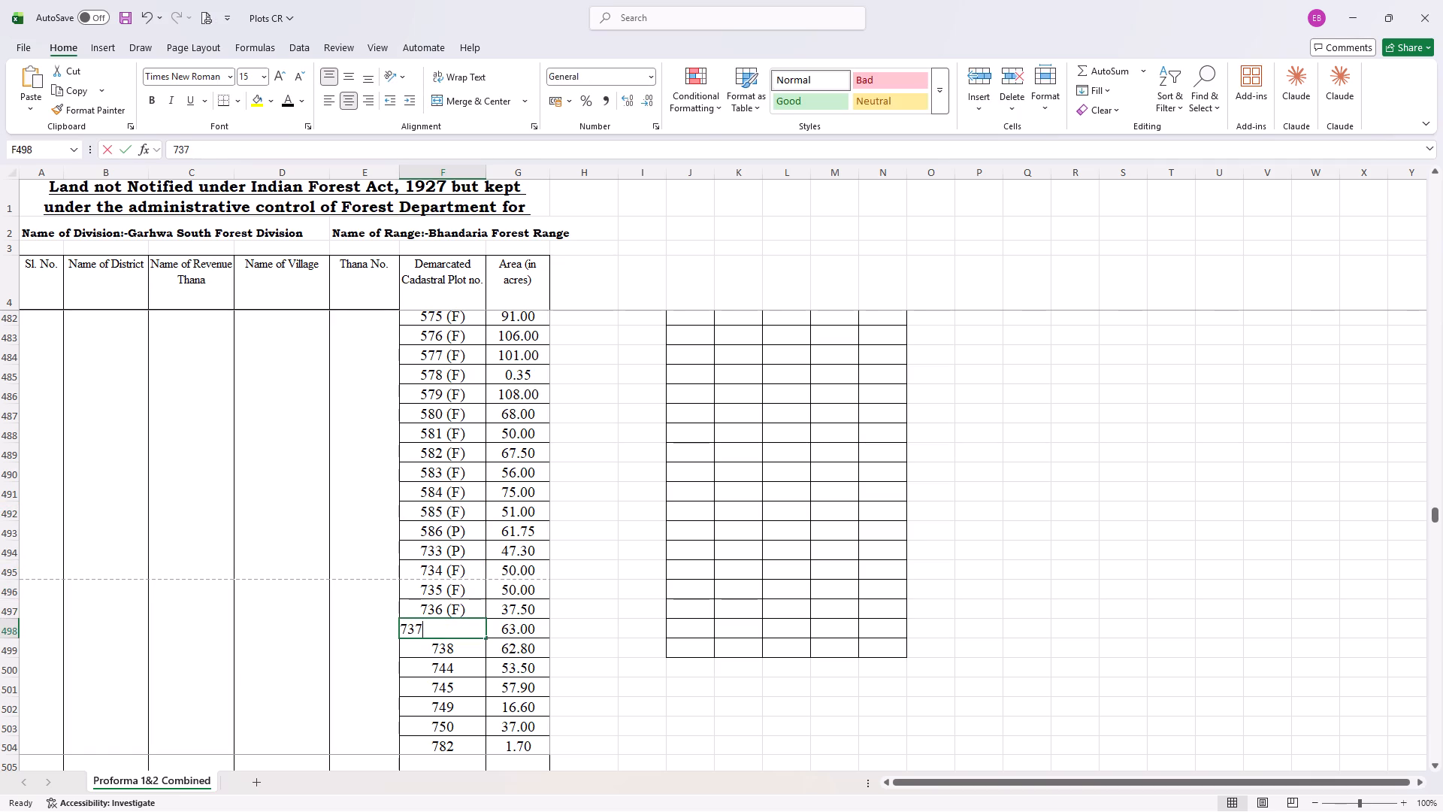
key("ctrl+v")
Copy the " (P)" suffix from plot 733 and append it to plot number 738 in F499.
left_click(460, 647)
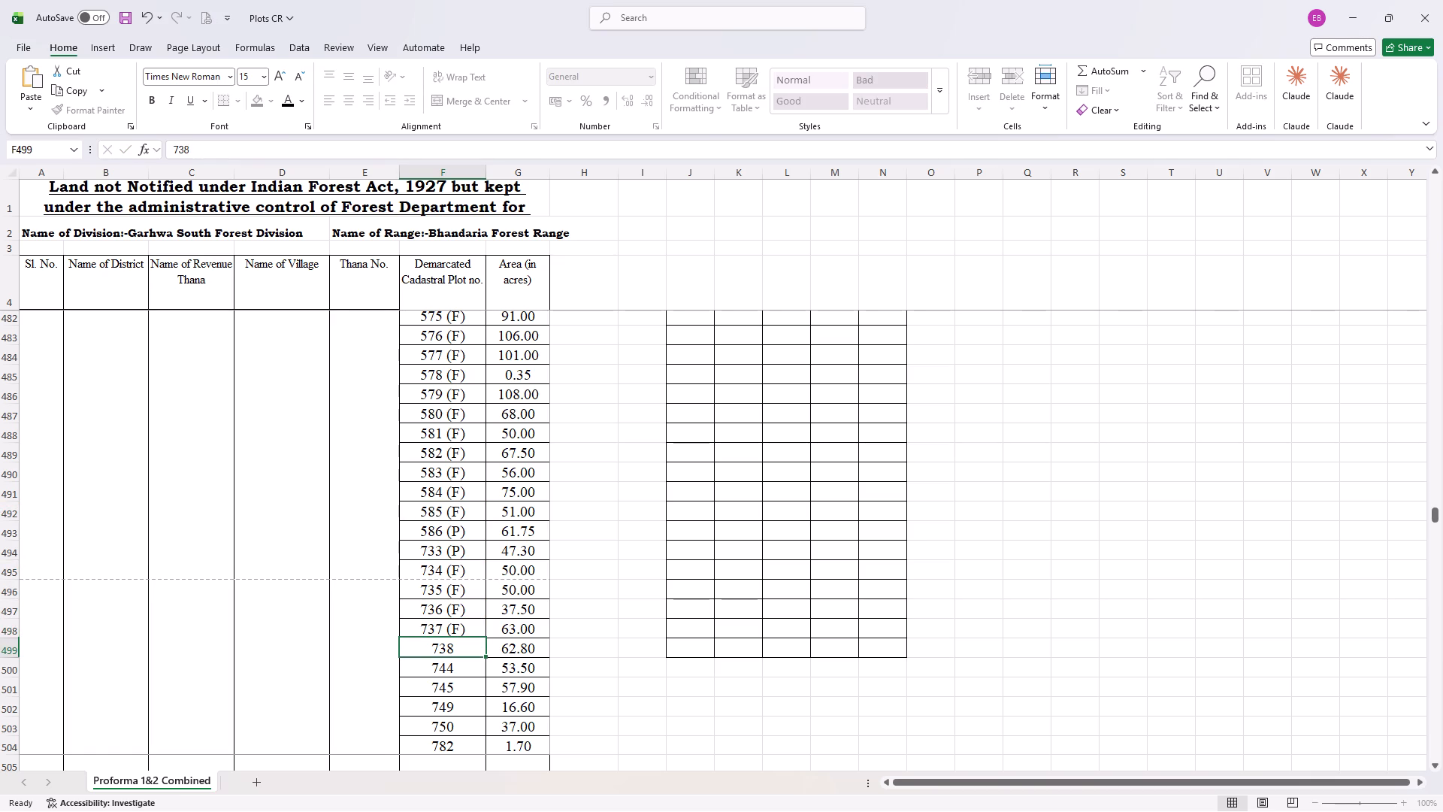
double_click(466, 551)
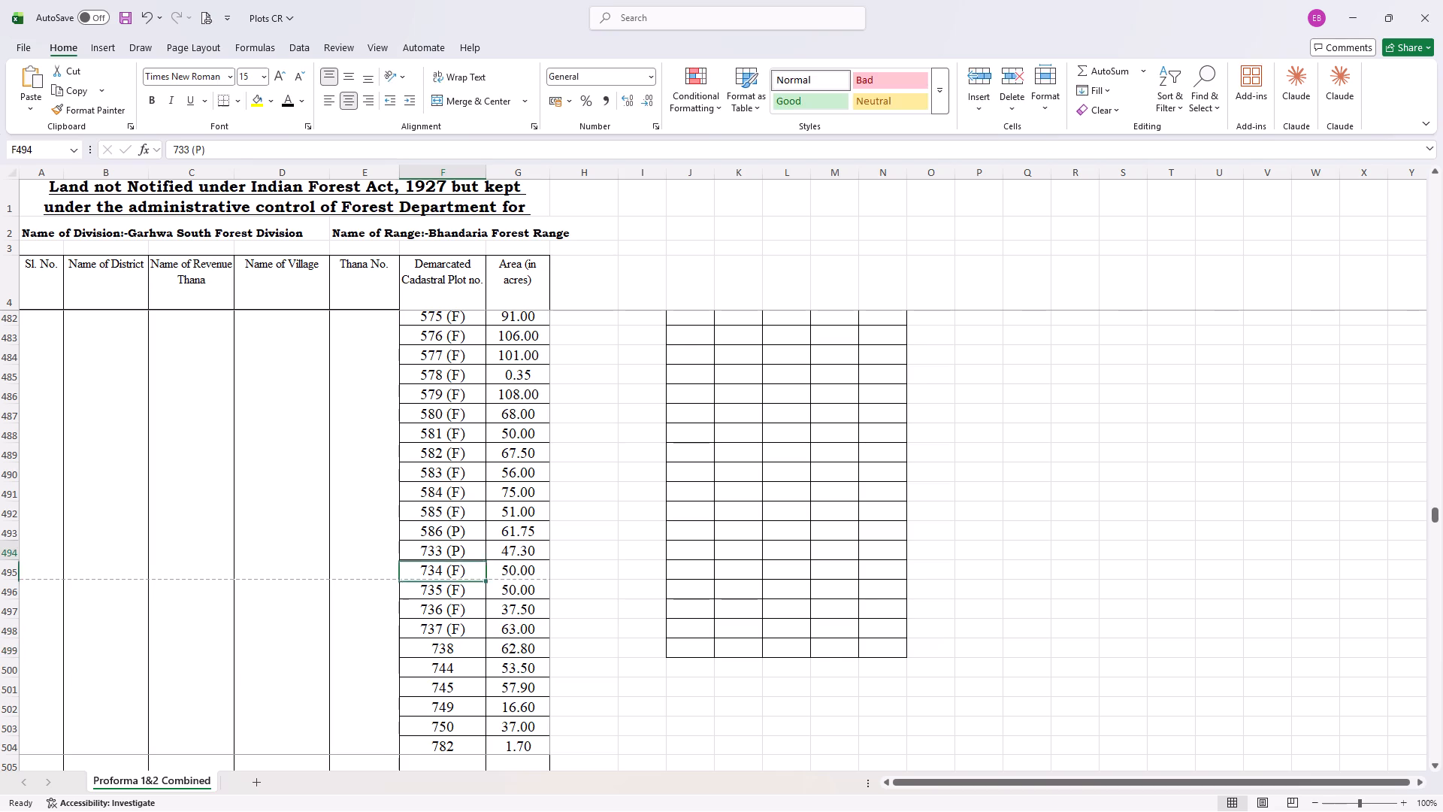
left_click_drag(466, 551, 420, 547)
key("ctrl+v")
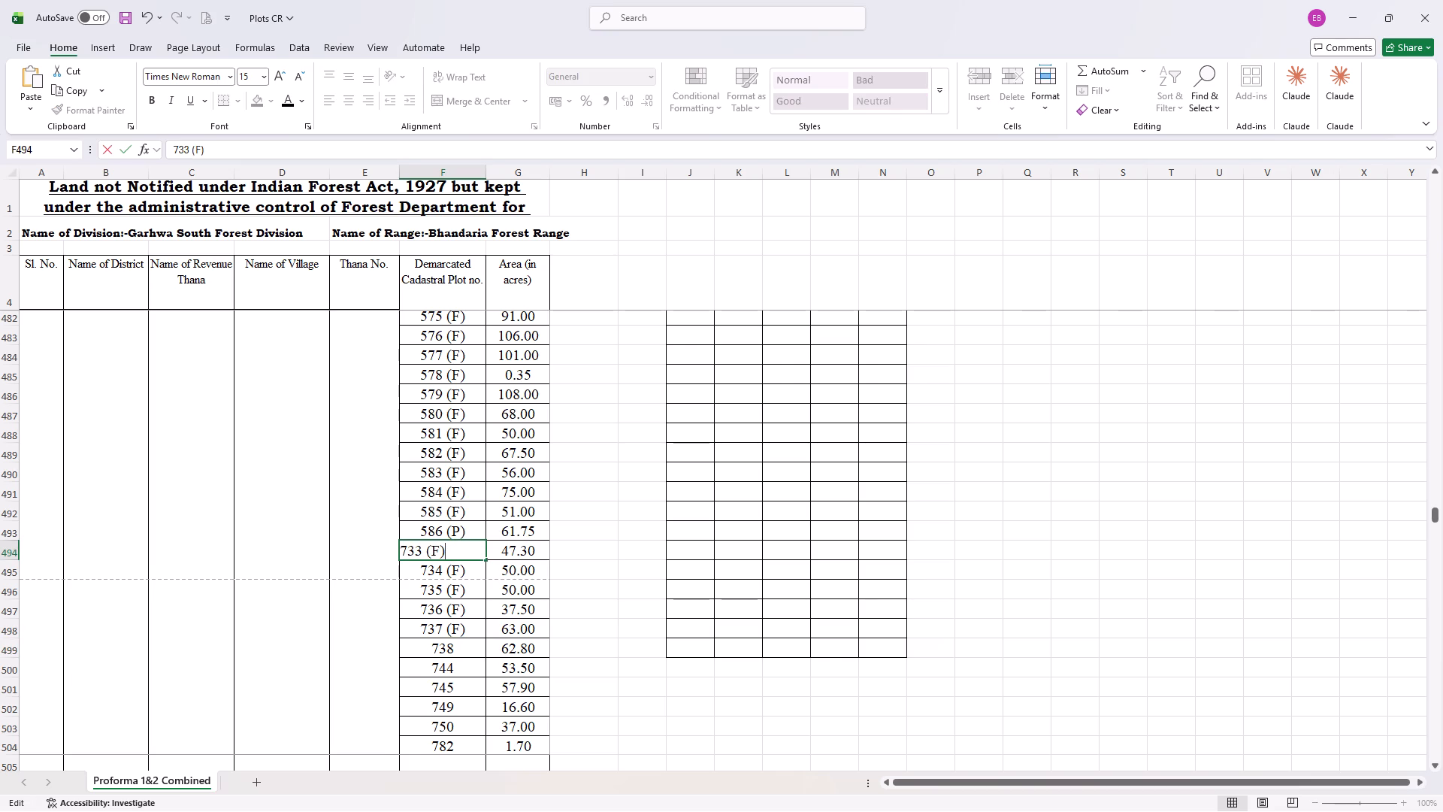
key("ctrl+z")
key("ctrl+c")
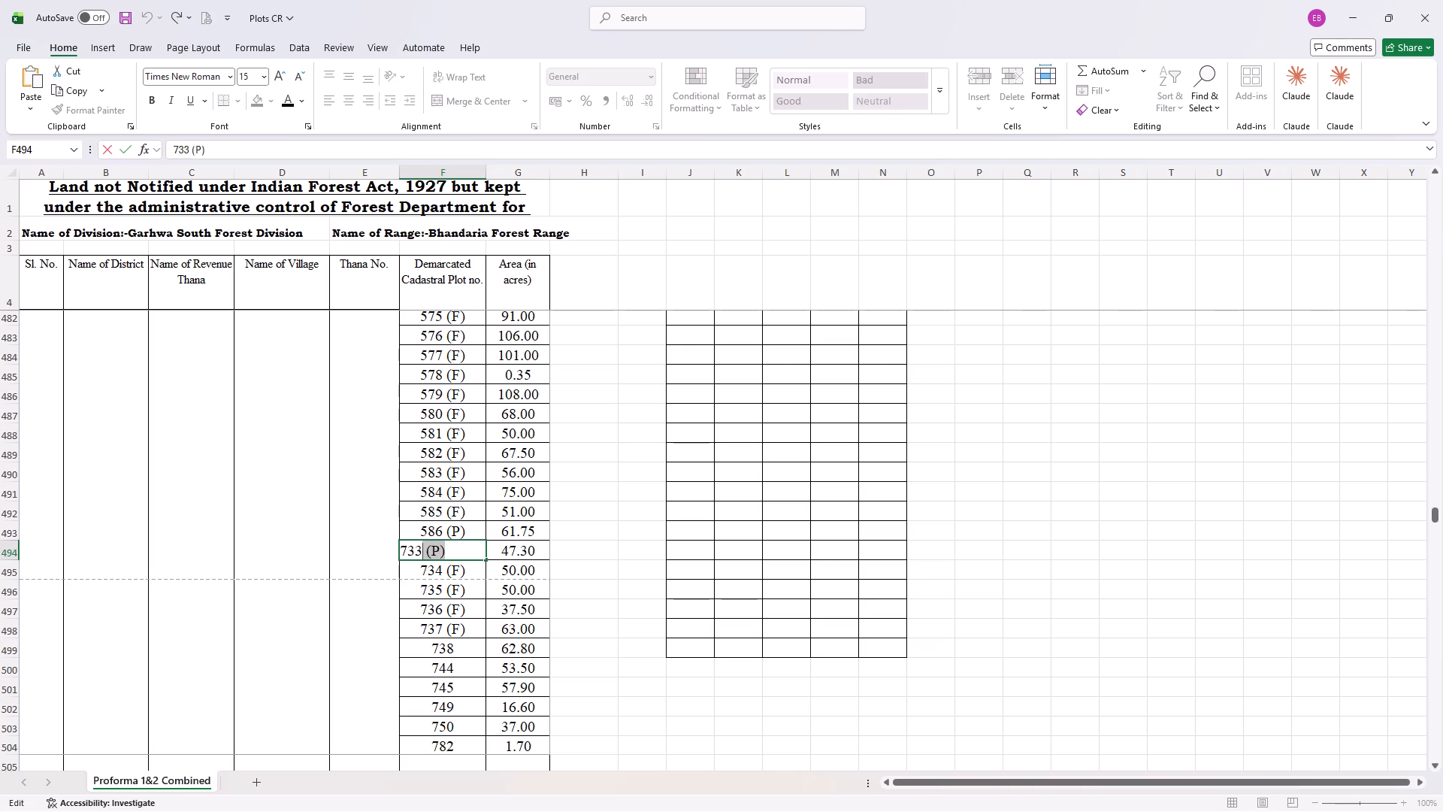
double_click(474, 648)
key("ctrl+c")
key("ctrl+v")
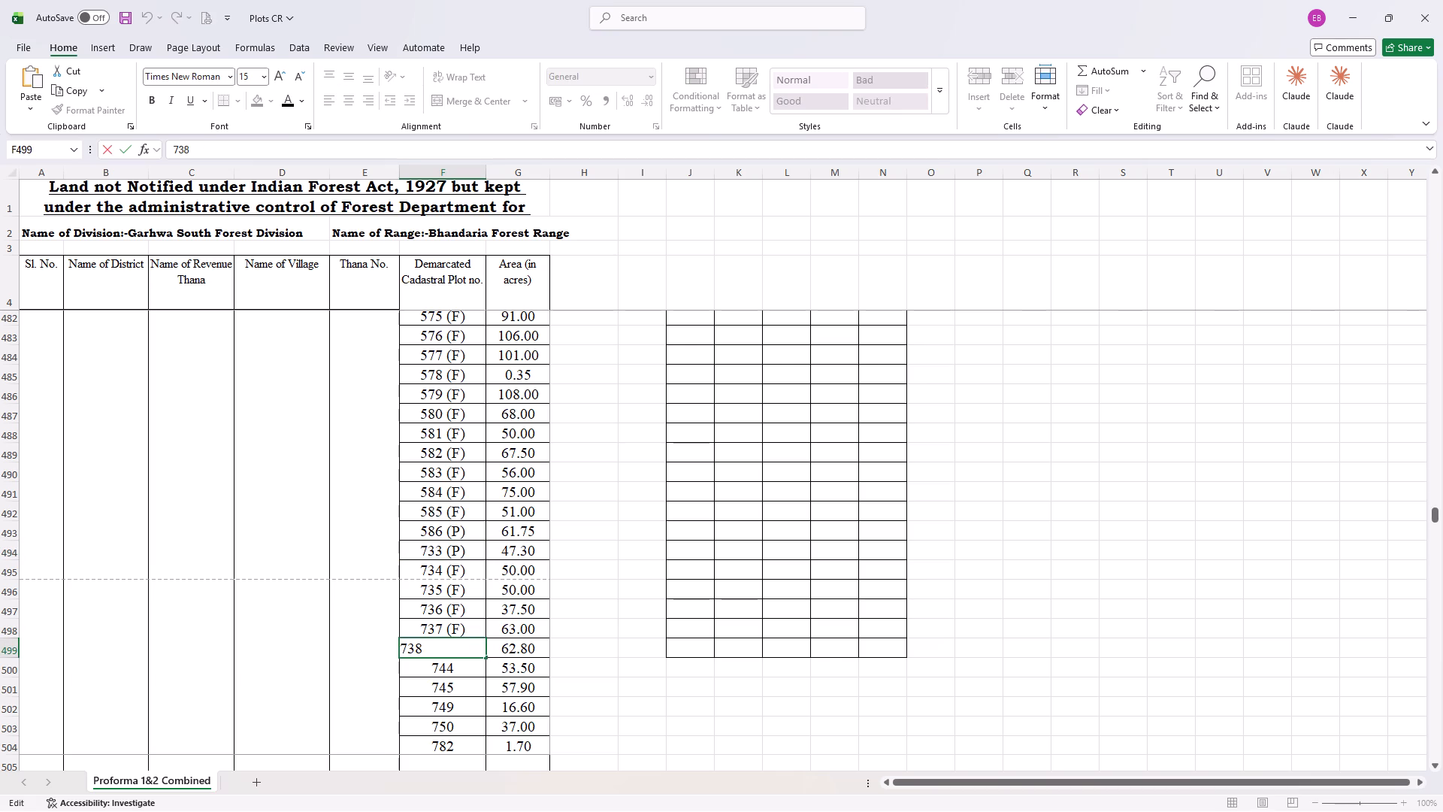
Mark plot number 744 in F500 as "744 (F)".
double_click(474, 670)
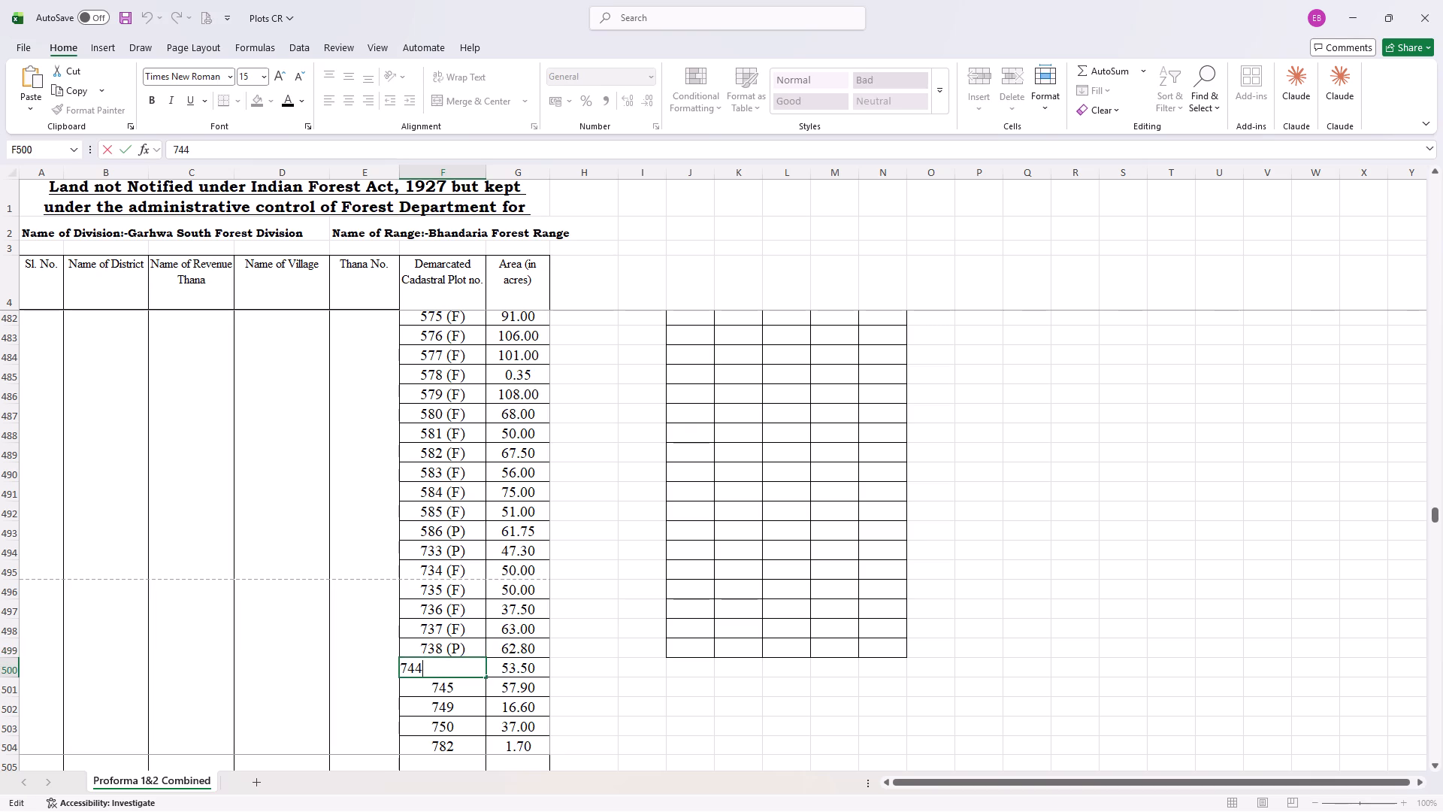
key("ctrl+v")
key("Left")
key("BackSpace")
key("shift+f")
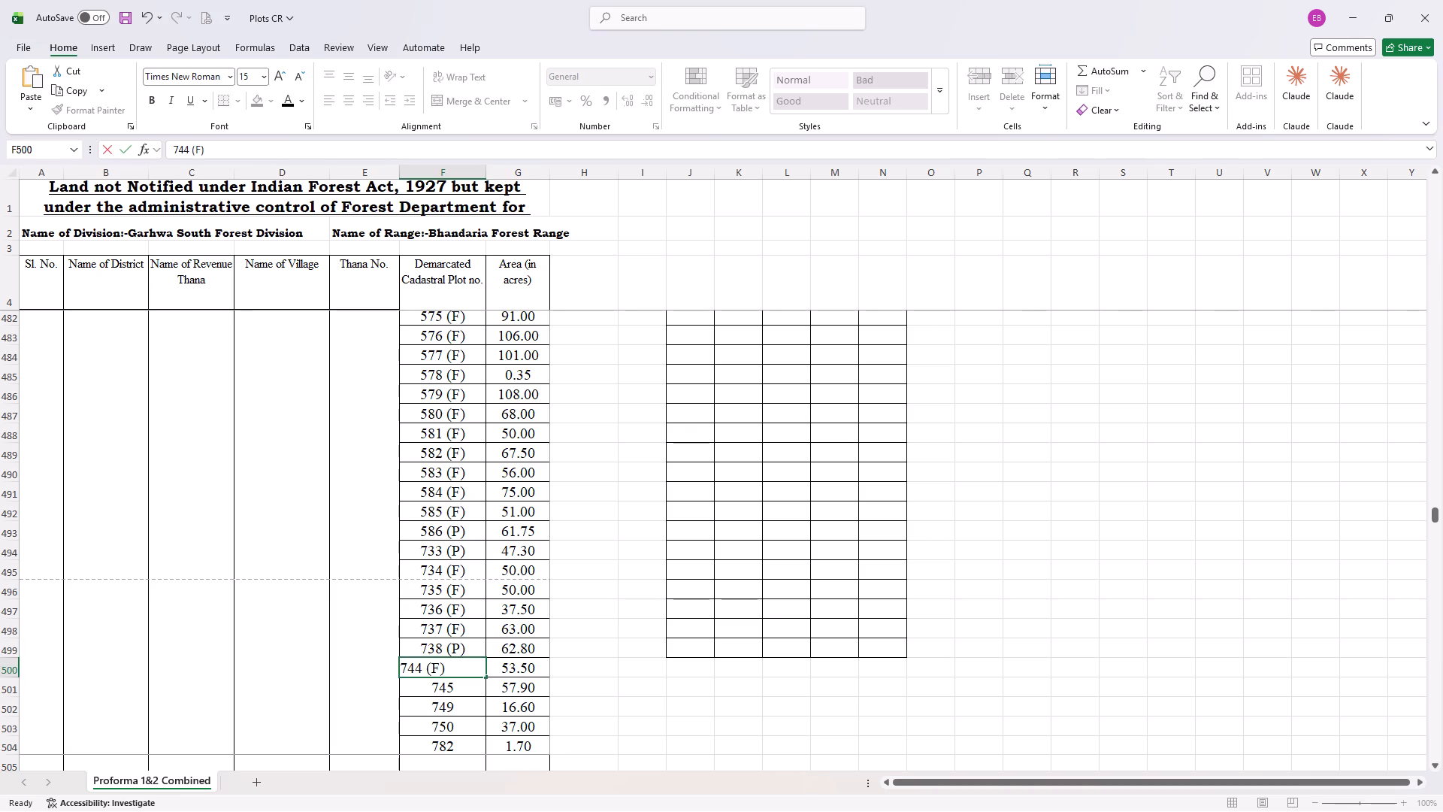
Append the copied " (P)" suffix to plot numbers 745 and 749 in F501:F502.
double_click(469, 690)
key("ctrl+v")
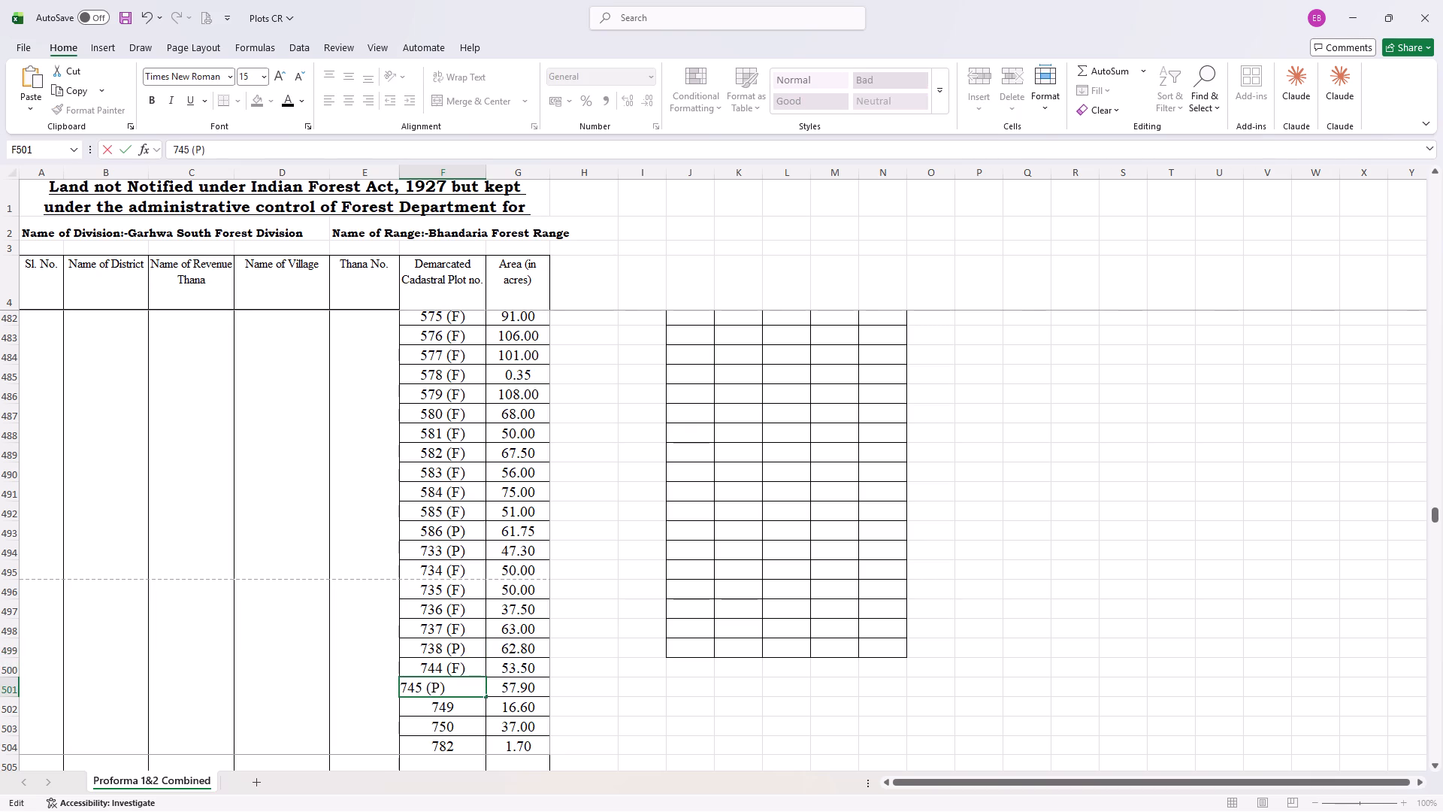
triple_click(473, 707)
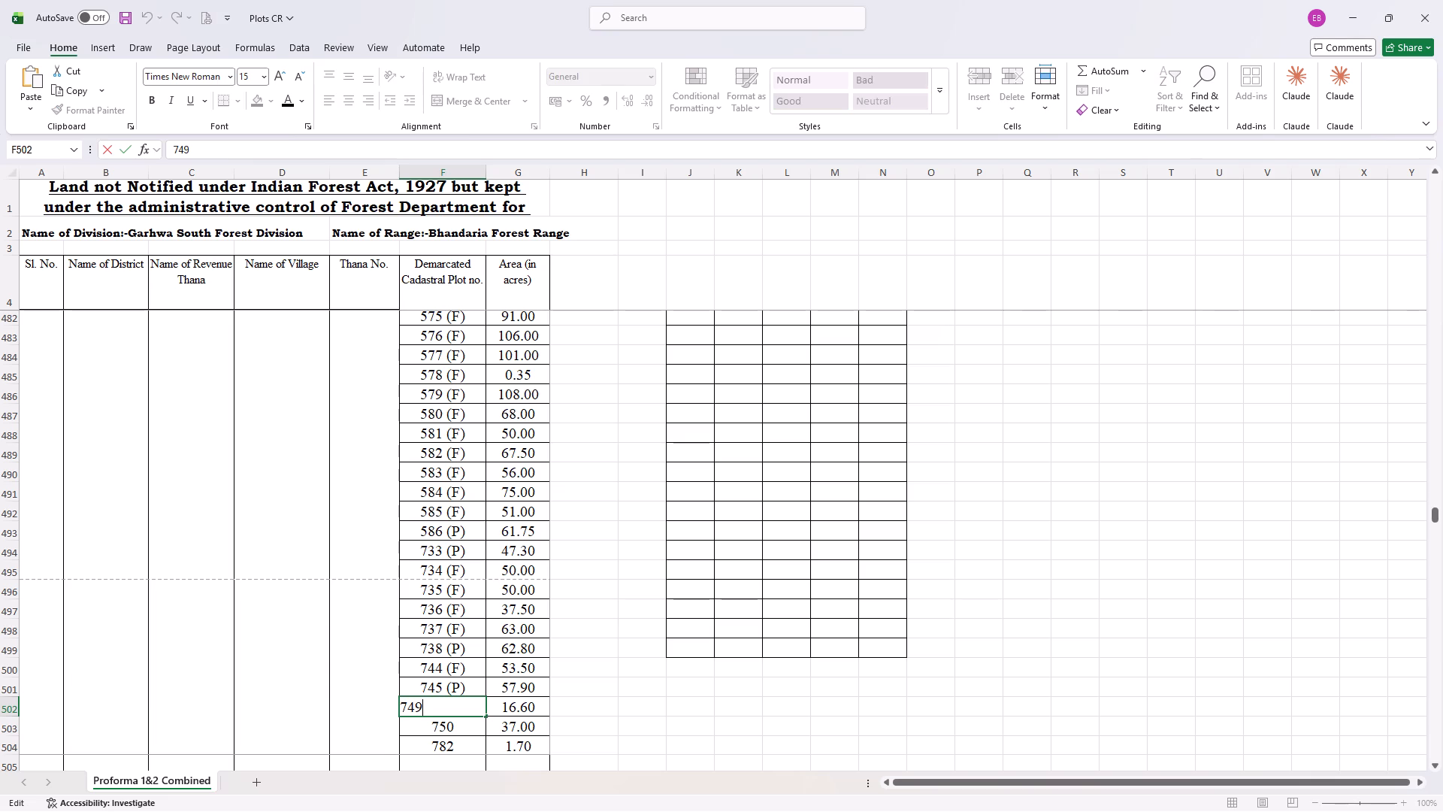
key("ctrl+v")
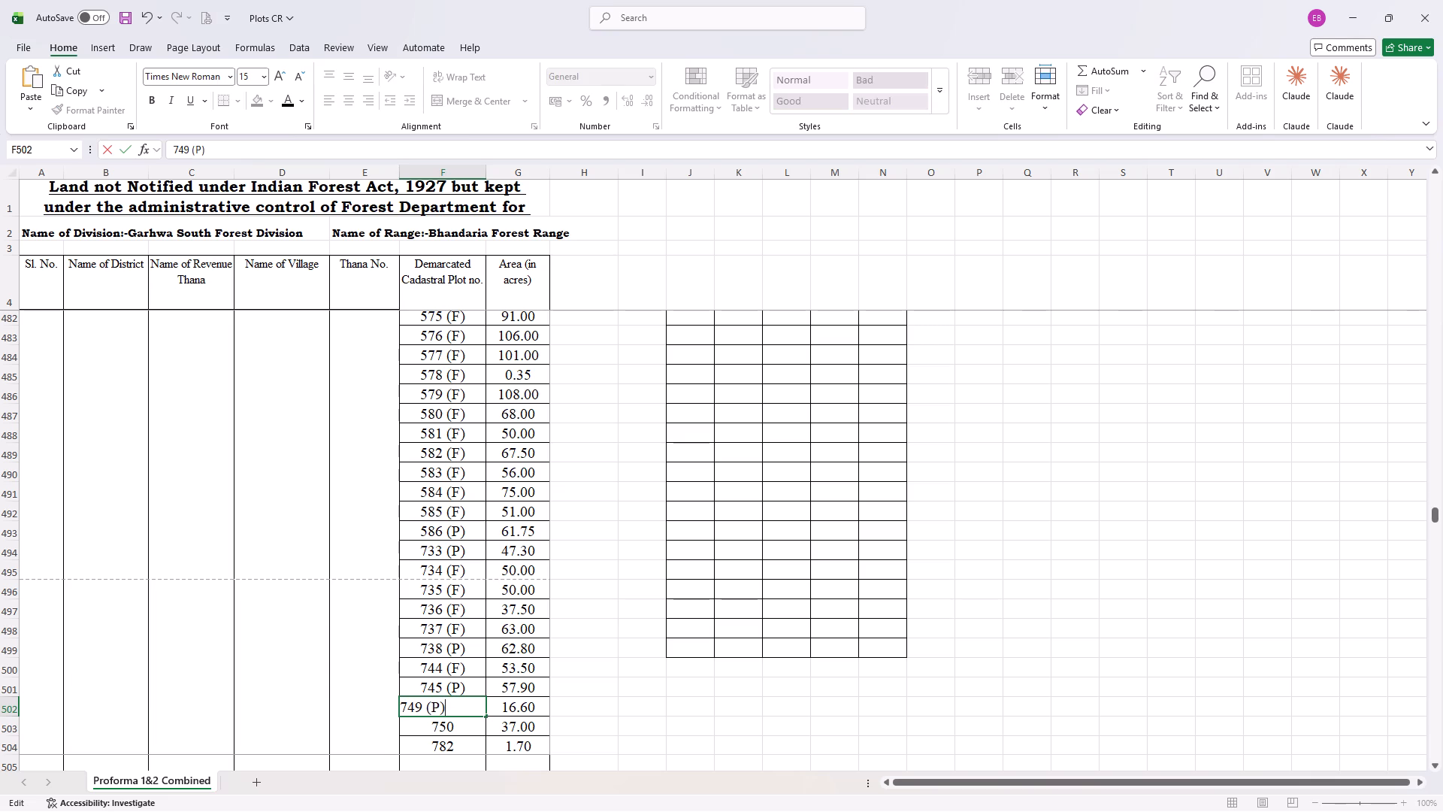
Copy the " (F)" suffix from plot 744 and append it to plot number 750 in F503.
double_click(469, 669)
left_click_drag(469, 669, 424, 665)
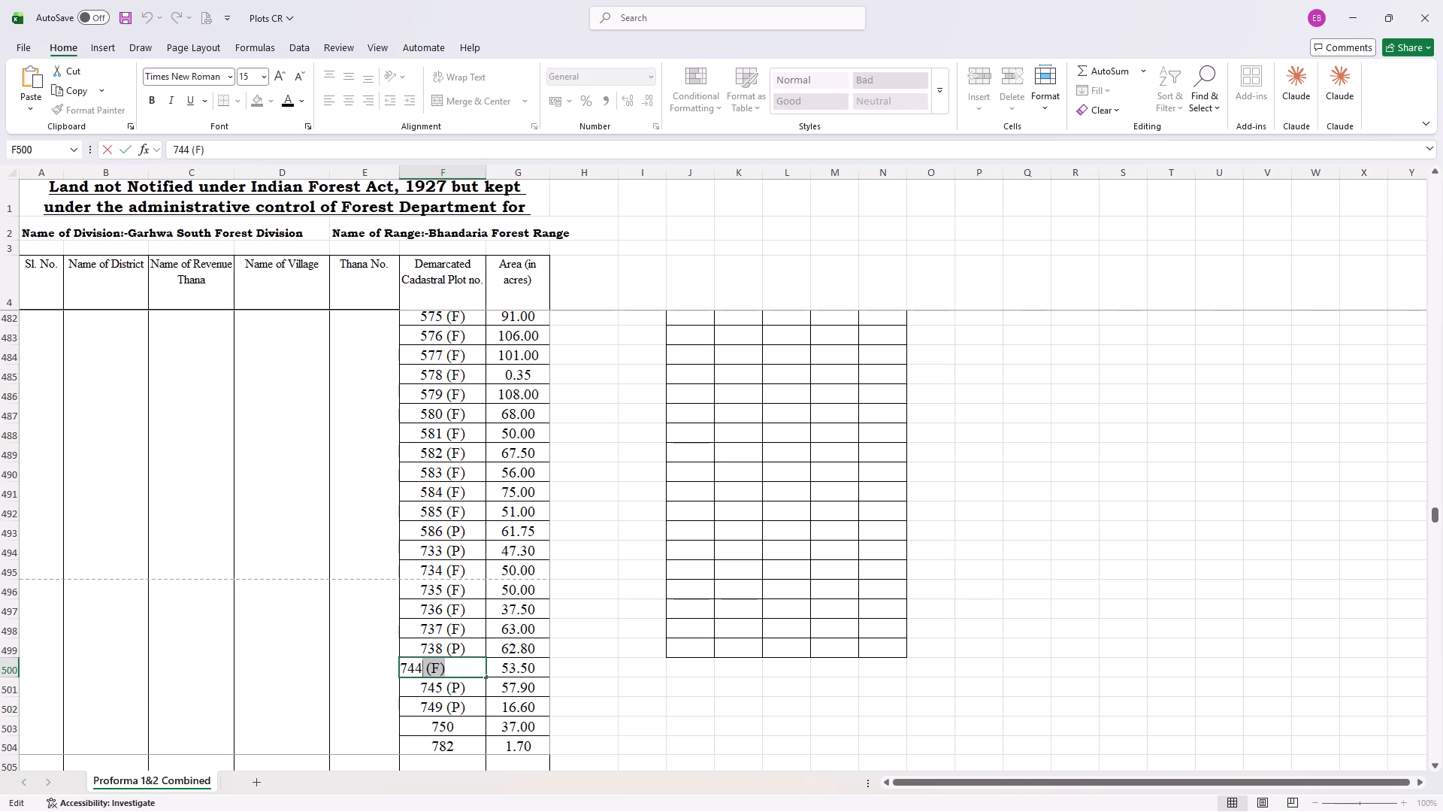
key("ctrl+c")
double_click(457, 727)
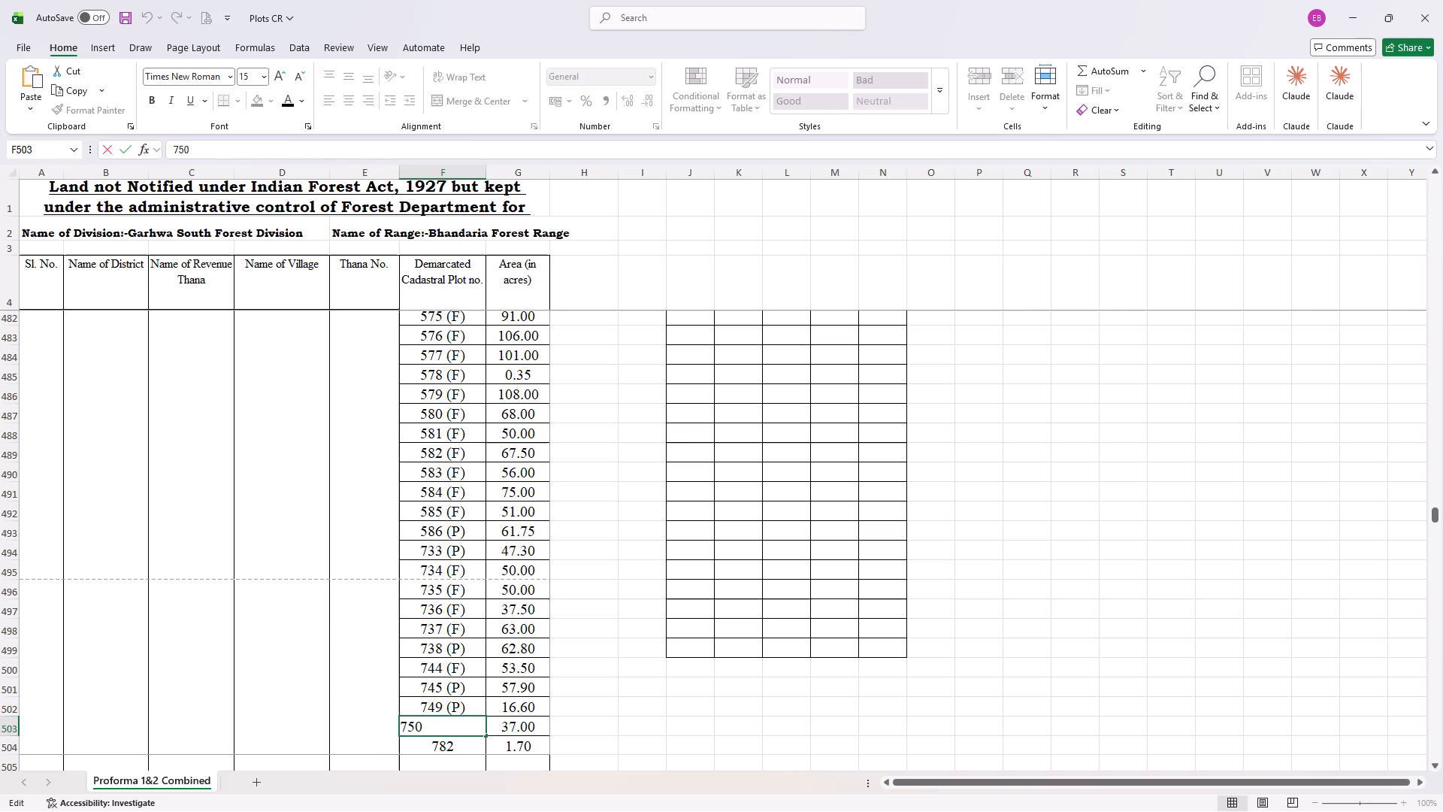
key("ctrl+v")
Mark plot number 782 in F504 as "782 (P)".
left_click(466, 751)
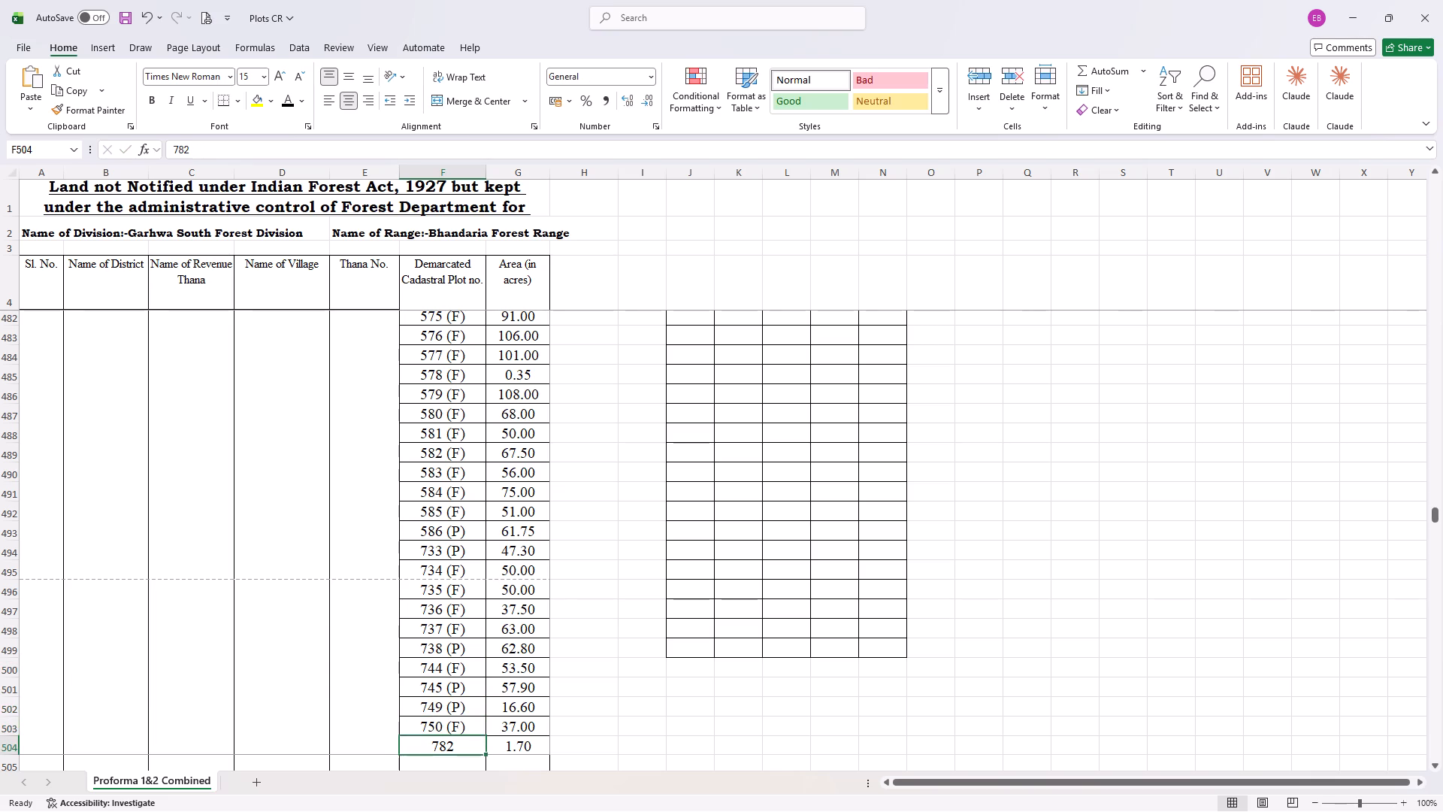
double_click(464, 749)
key("ctrl+v")
left_click(436, 740)
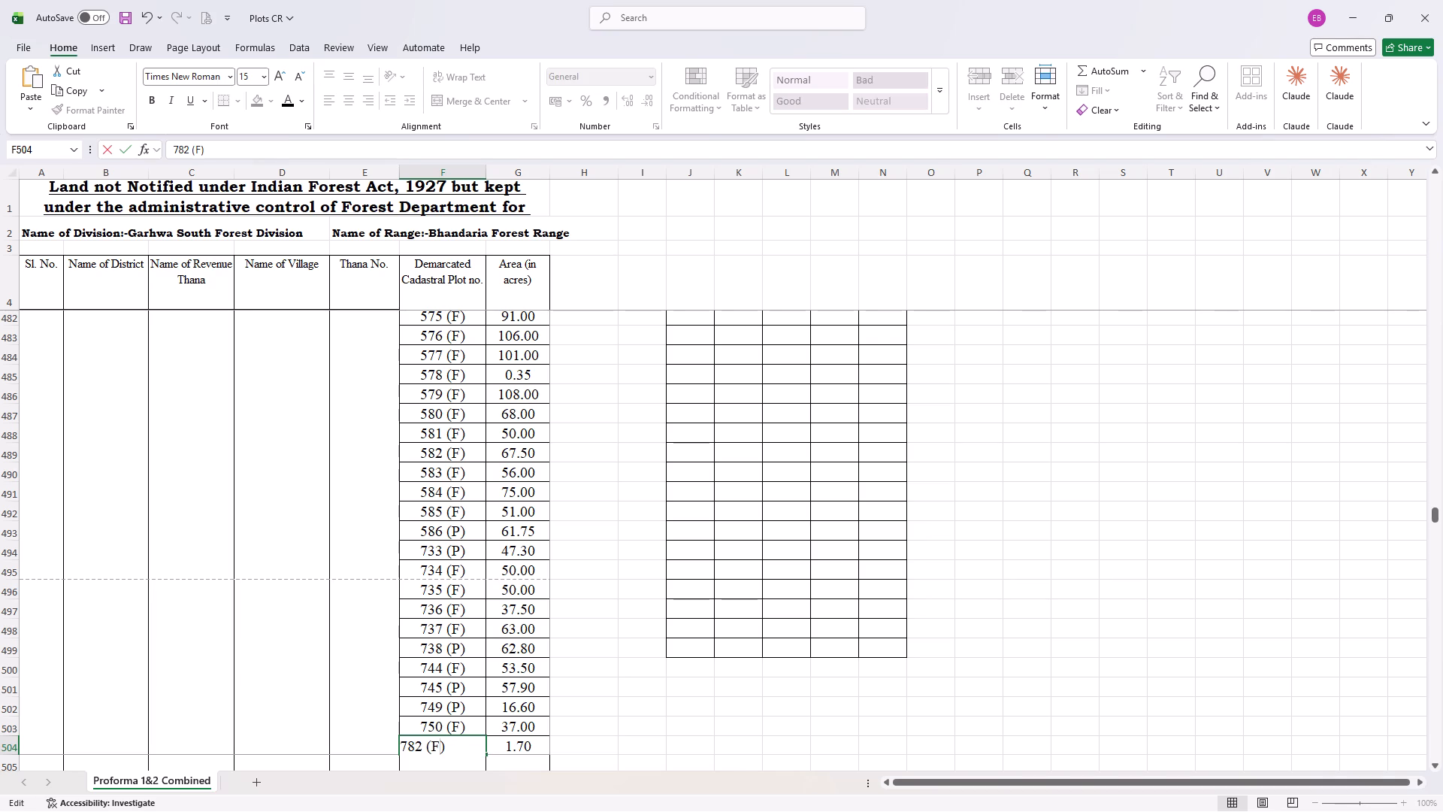
key("BackSpace")
key("shift+p")
scroll(546, 499, "down", 1)
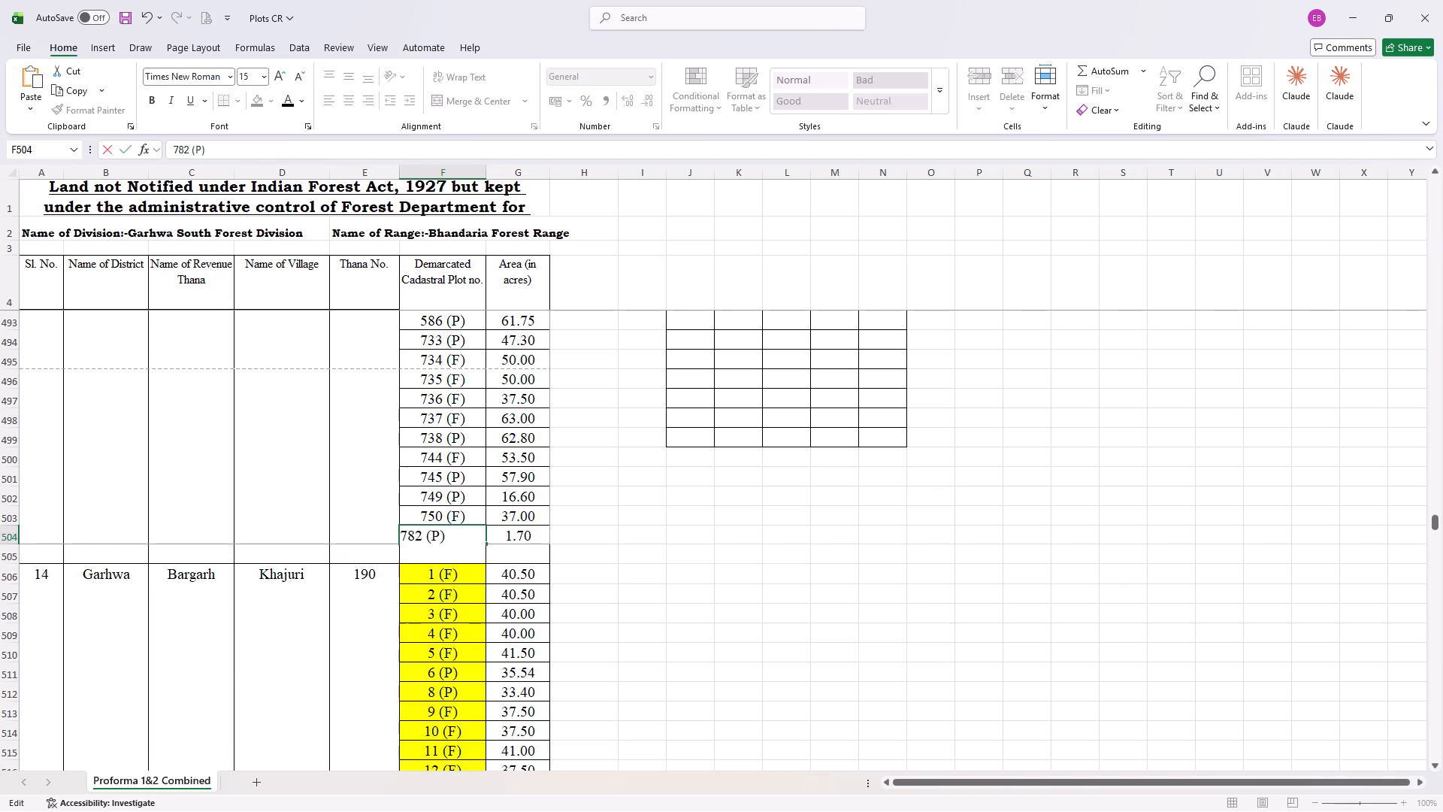
left_click(604, 494)
Copy the Khajuri block's Total row 532 and paste it into the blank row 505 below the Ramar plots.
scroll(411, 563, "down", 1)
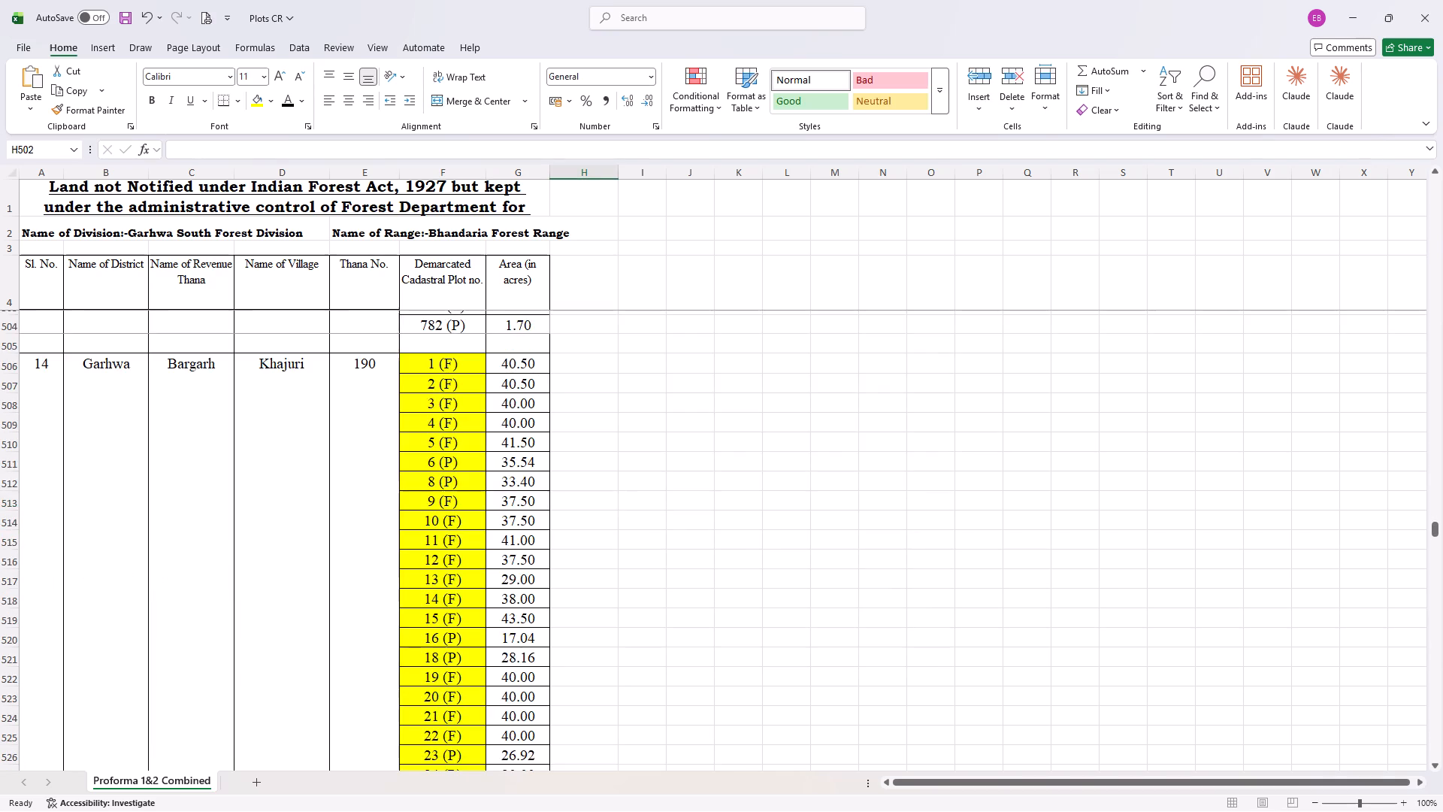
scroll(411, 563, "down", 4)
scroll(410, 565, "up", 2)
left_click_drag(352, 452, 503, 441)
key("ctrl+c")
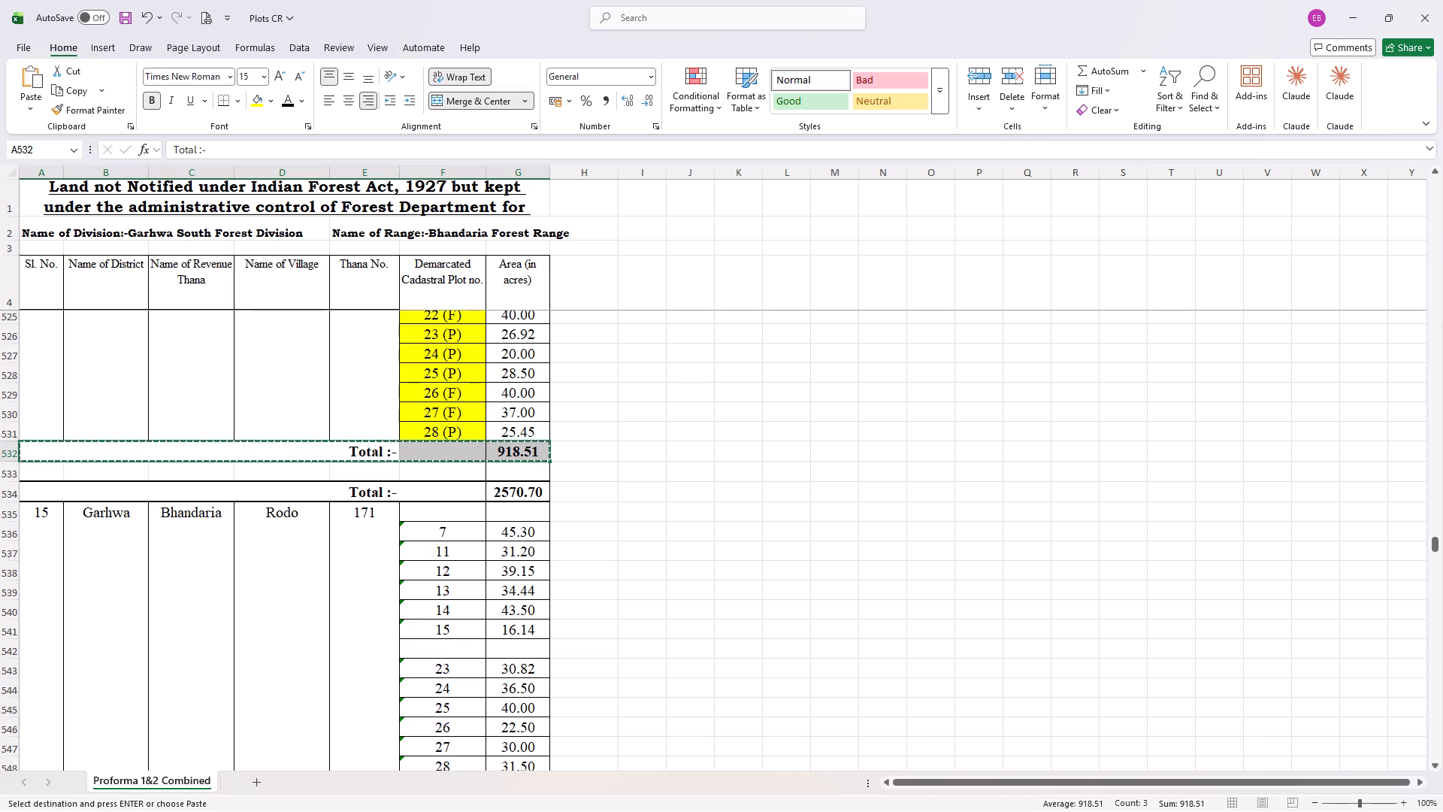
scroll(503, 441, "up", 3)
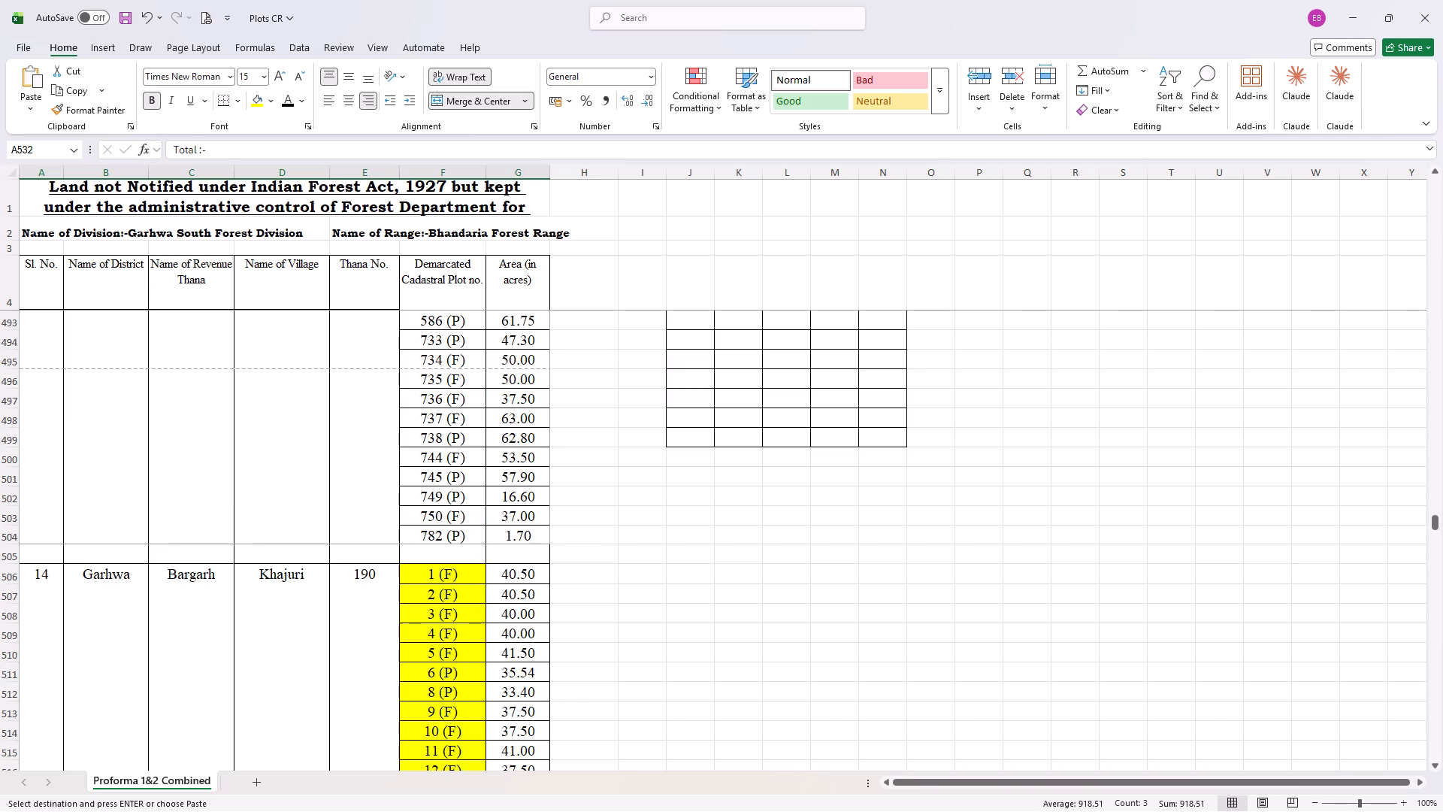
left_click(37, 556)
key("ctrl+v")
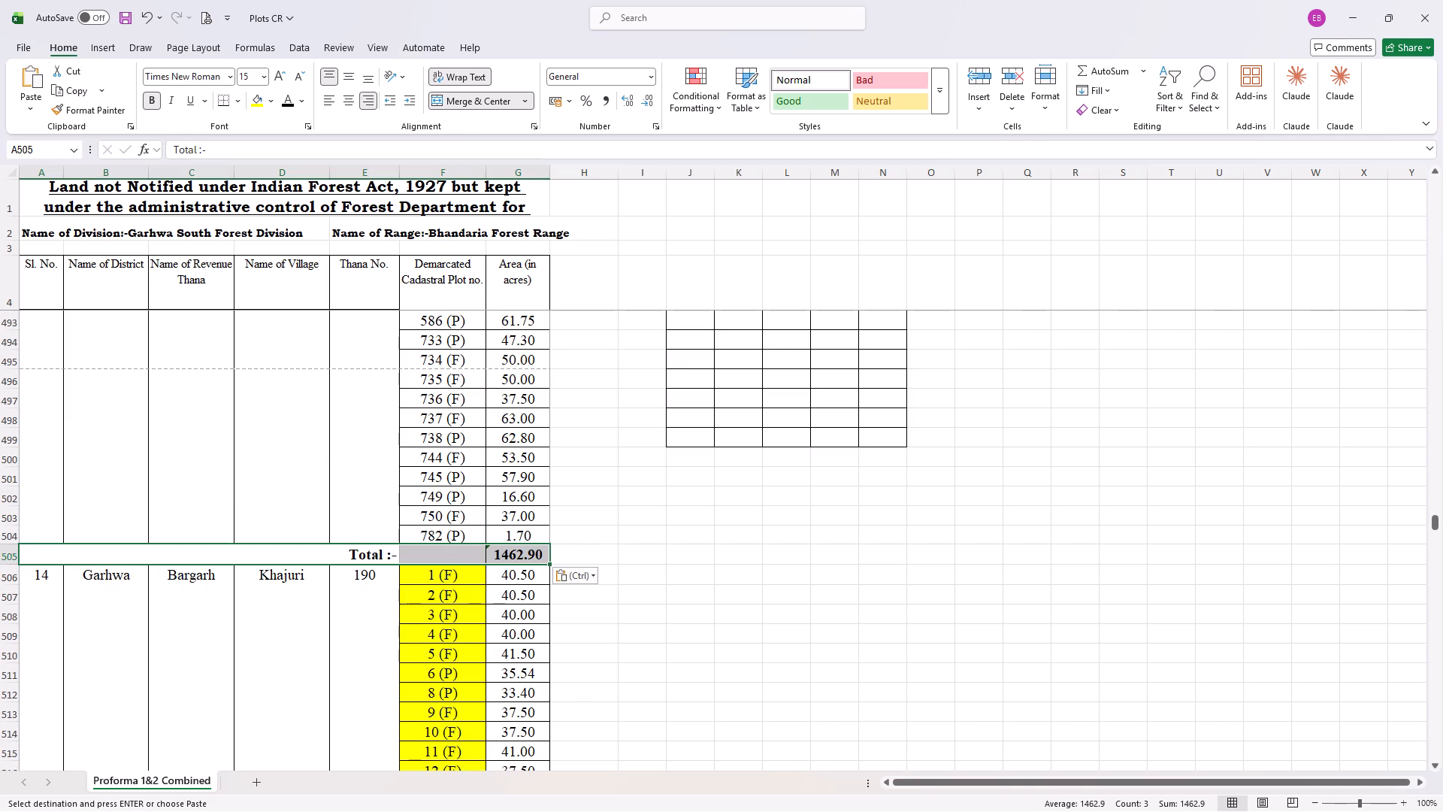
Extend the Ramar total formula in G505 to sum all the block's areas, G455:G504.
double_click(517, 553)
scroll(517, 553, "up", 3)
left_click_drag(550, 668, 561, 397)
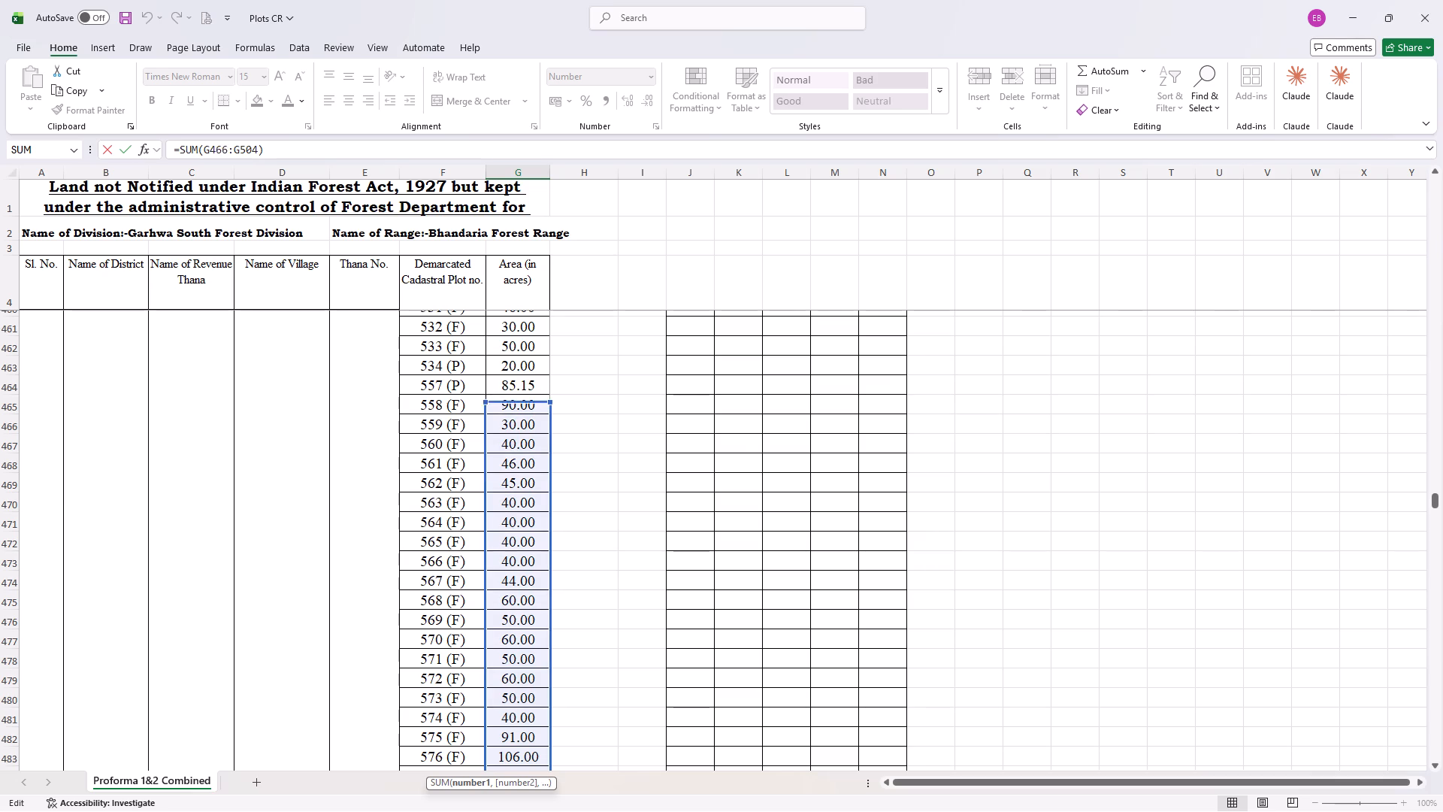
left_click_drag(561, 397, 547, 512)
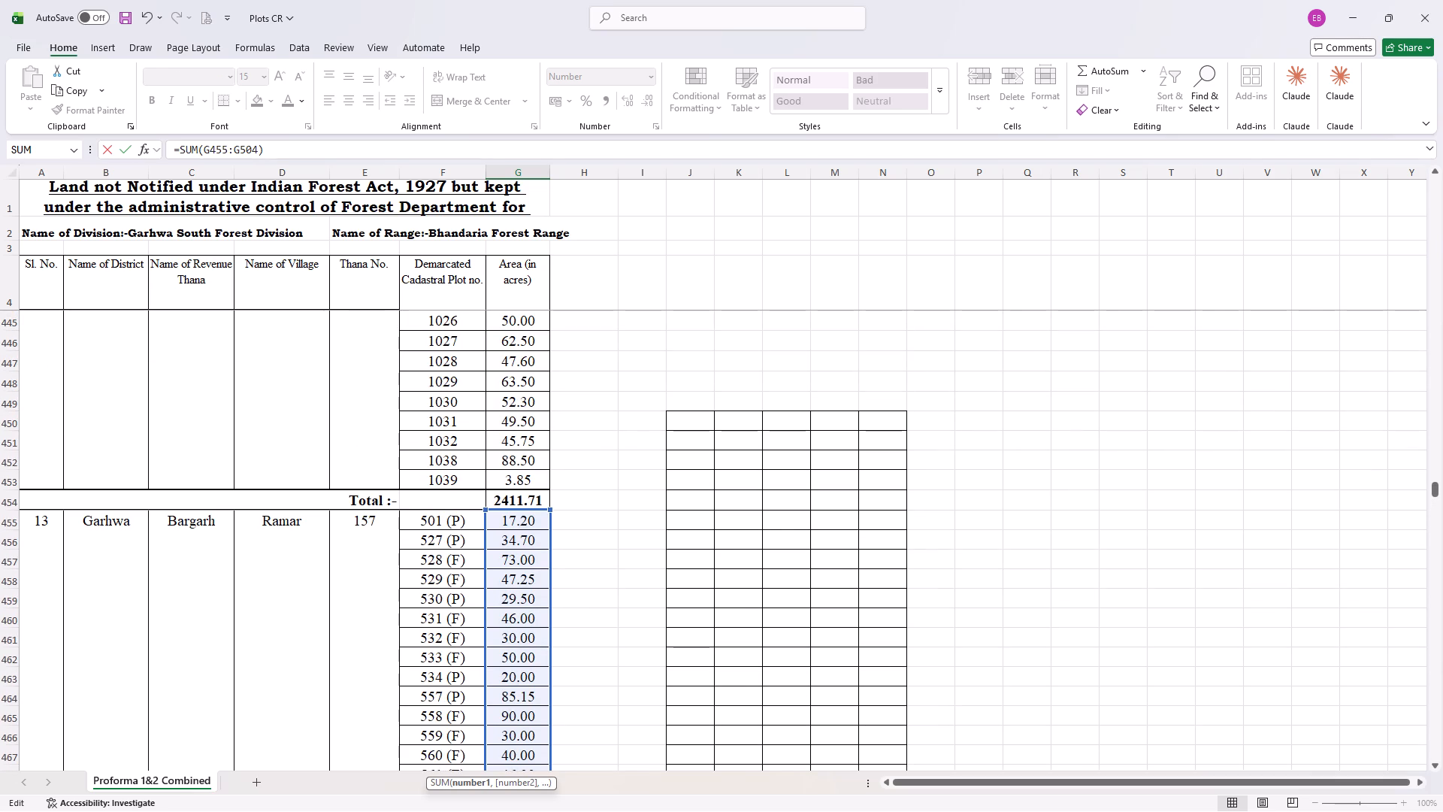
key("Return")
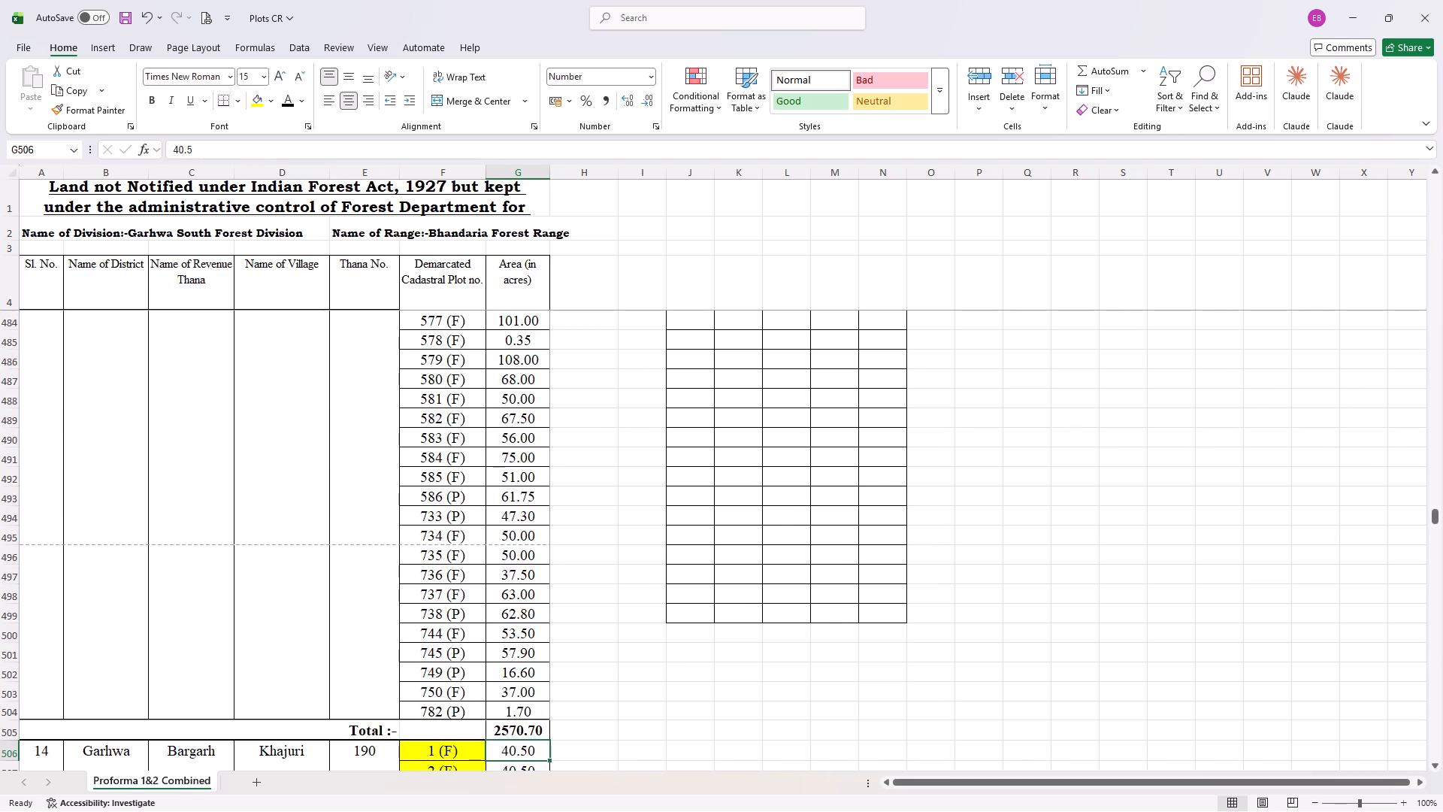
Fill the Ramar plot numbers in F455:F504 with yellow.
scroll(582, 560, "up", 3)
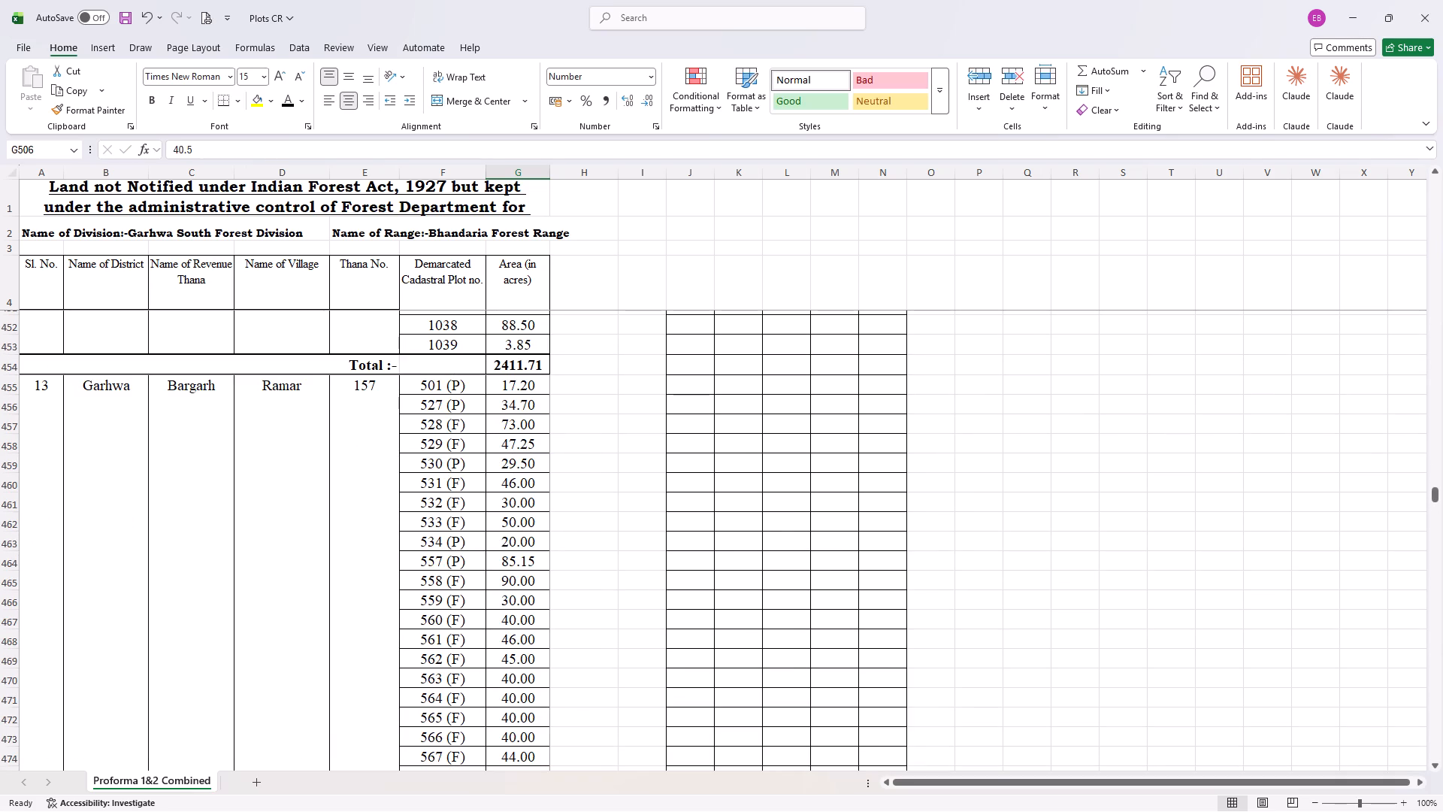
left_click_drag(459, 385, 449, 696)
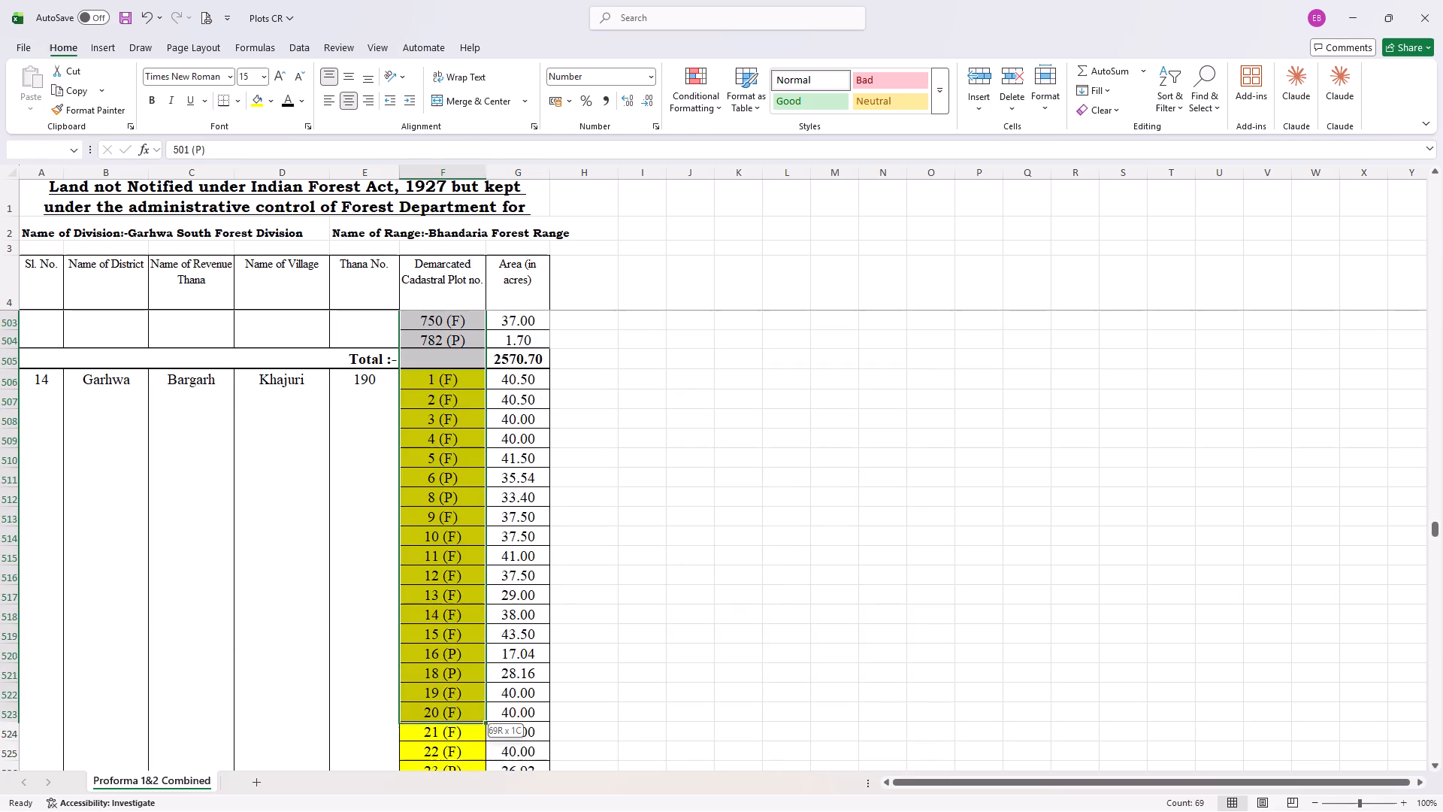
left_click_drag(449, 696, 452, 444)
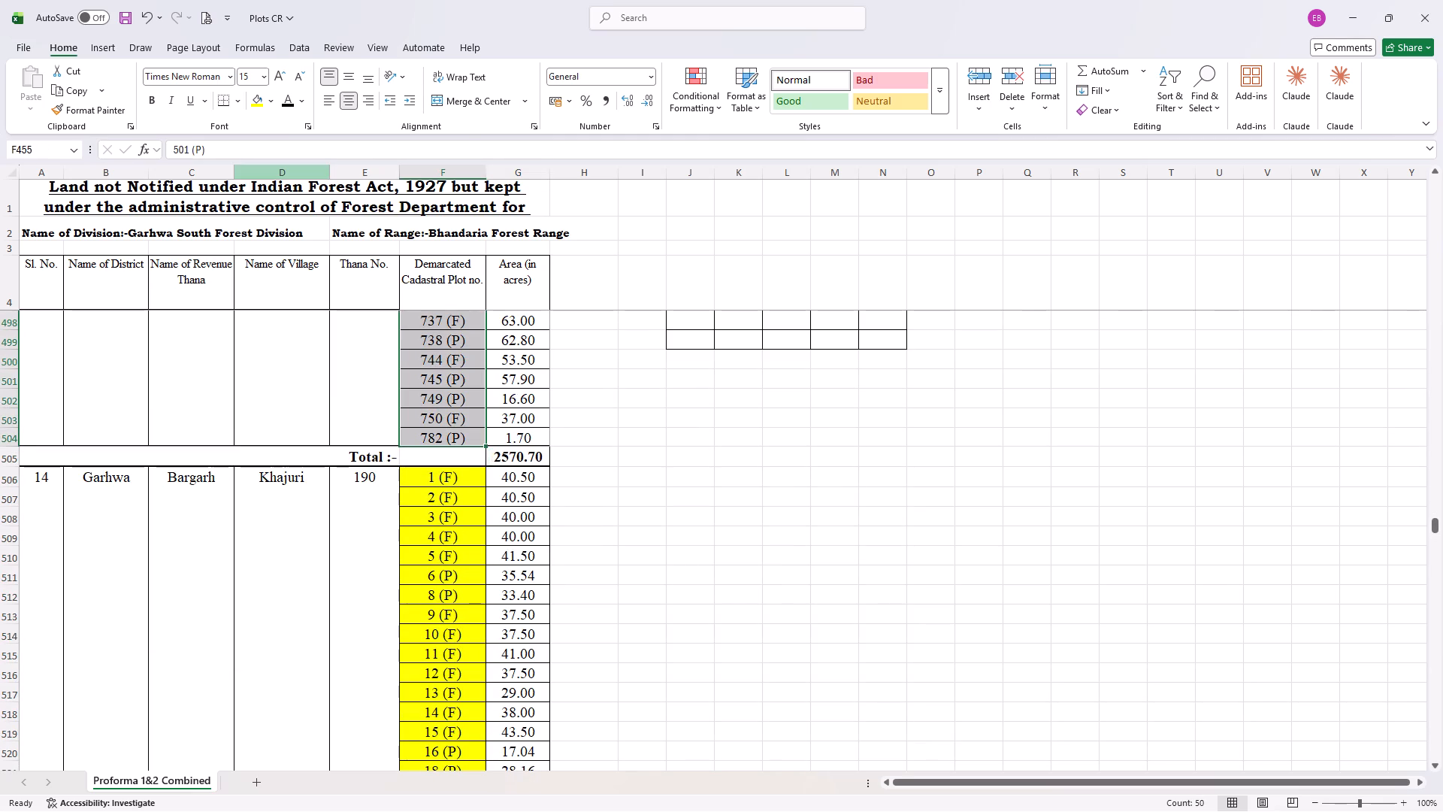
left_click(259, 103)
left_click(779, 541)
Look through the village blocks from Khajuri back up to Marda, checking which plot numbers still lack yellow highlighting and (P)/(F) marks.
scroll(779, 541, "down", 1)
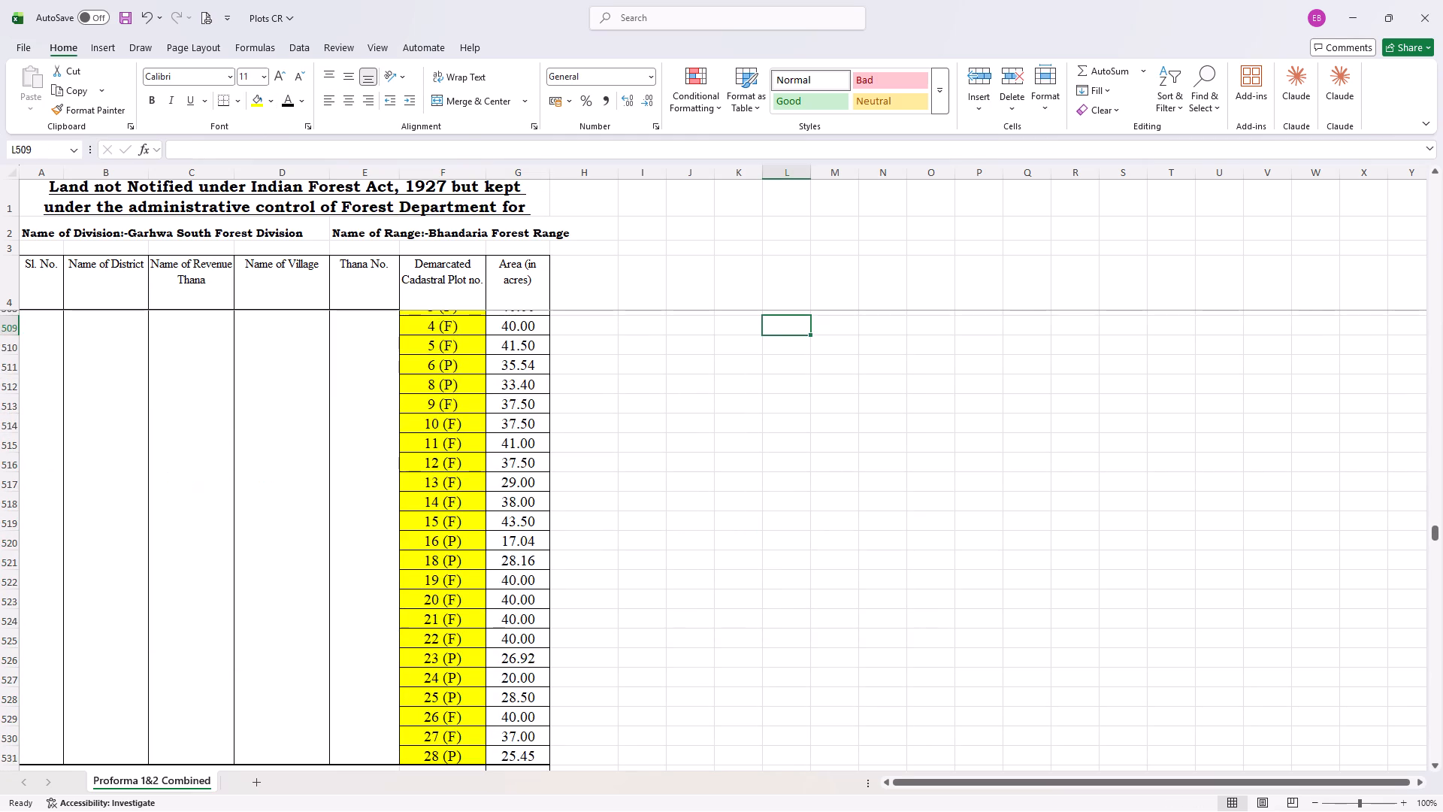
scroll(779, 541, "down", 2)
scroll(779, 542, "up", 3)
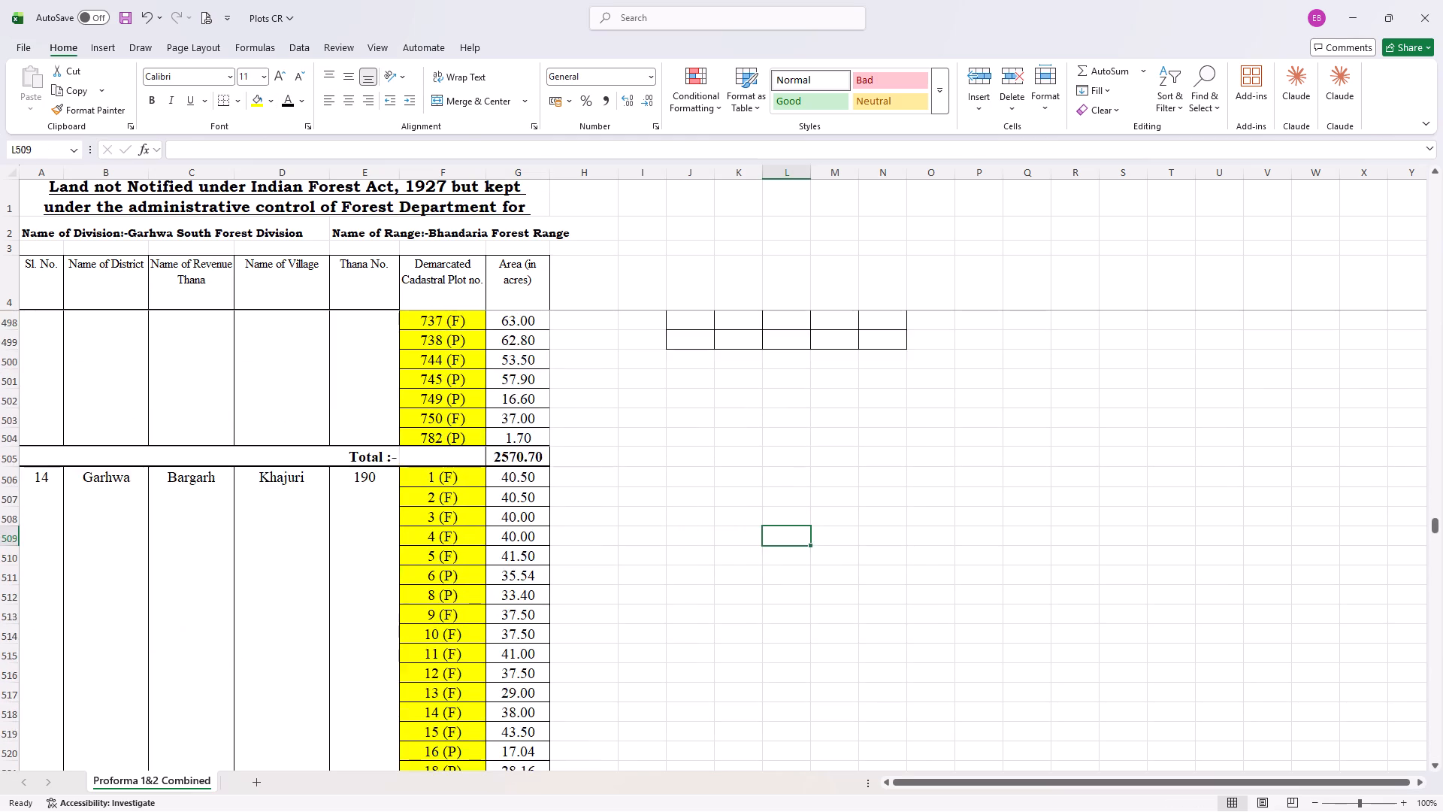
scroll(779, 542, "up", 6)
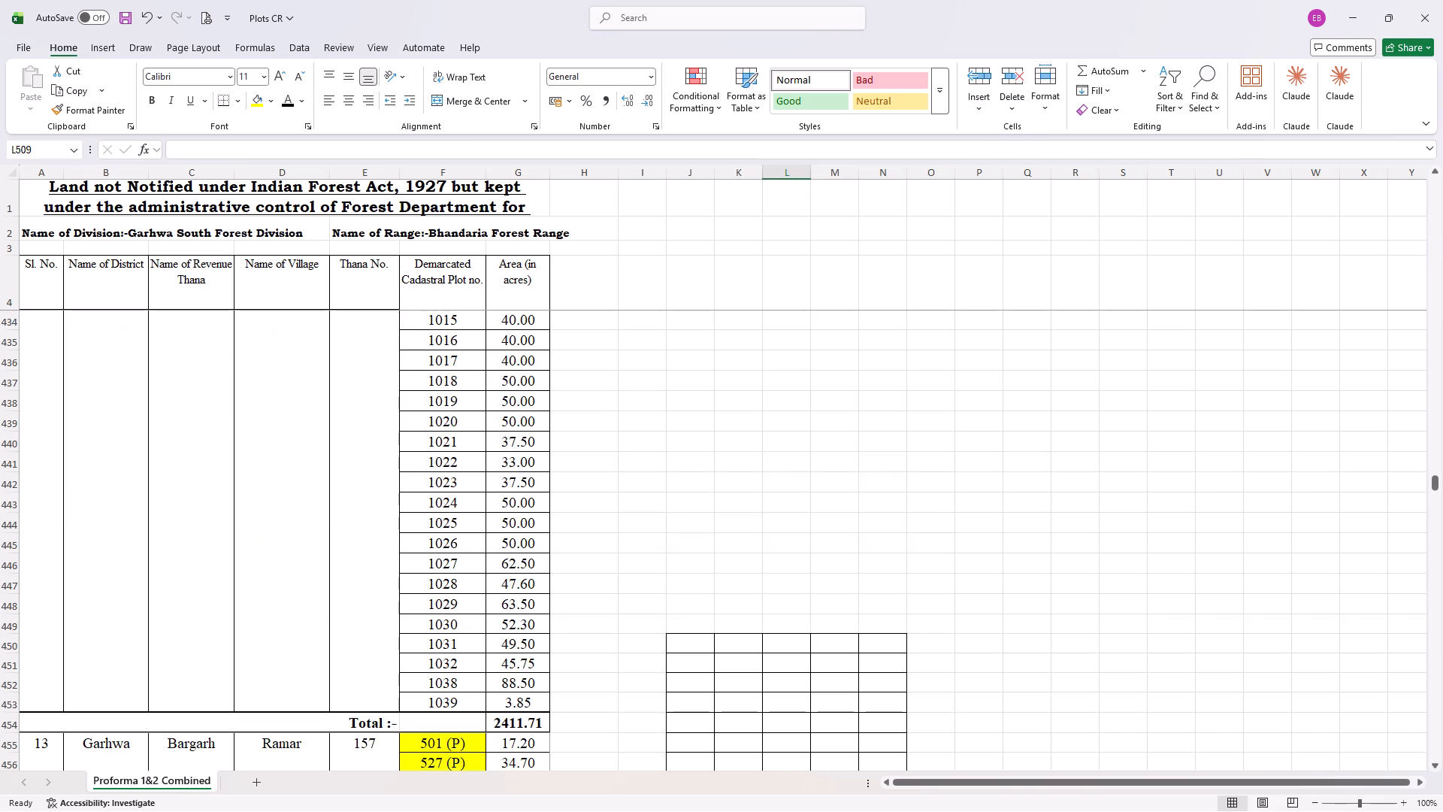
scroll(779, 542, "down", 1)
scroll(779, 542, "up", 2)
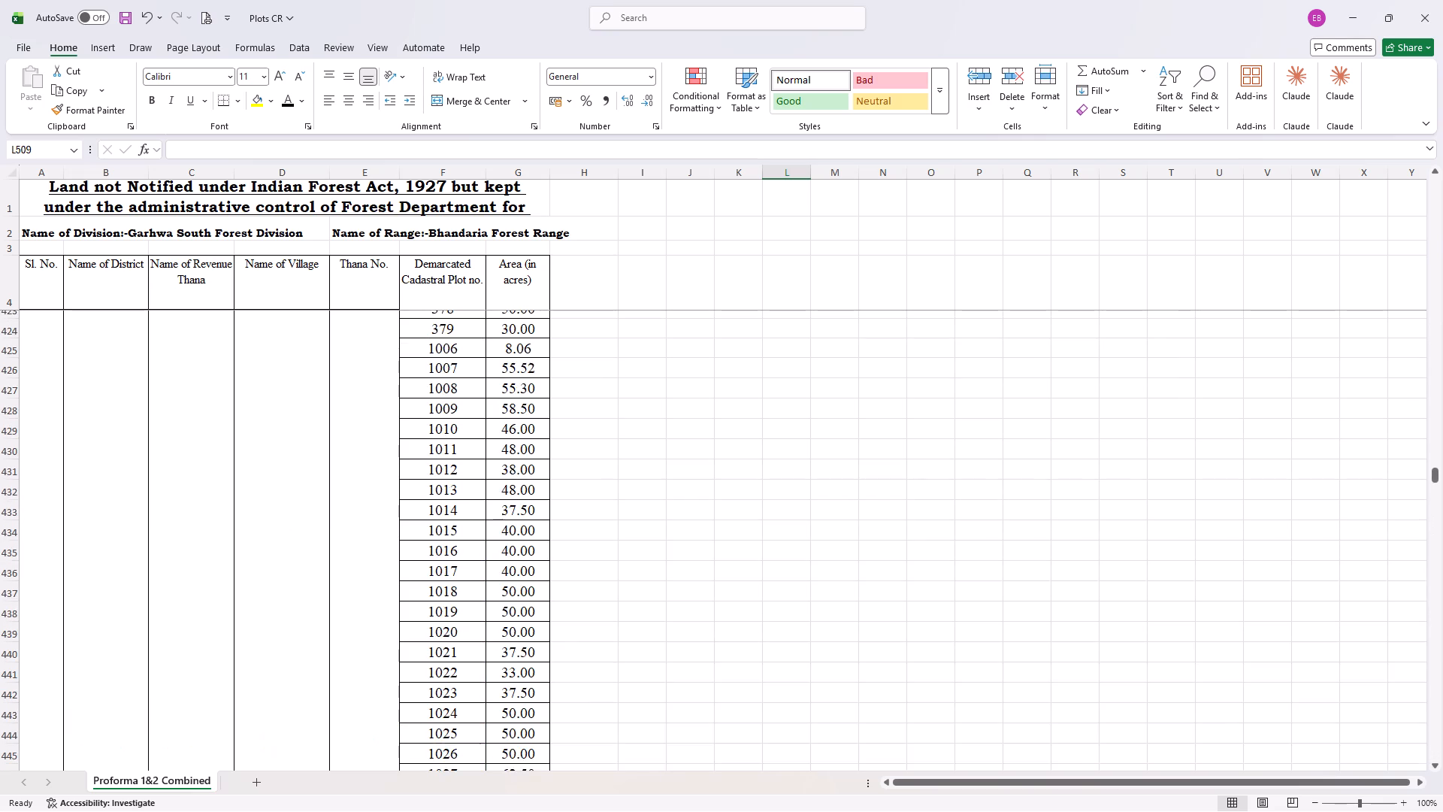
scroll(779, 542, "up", 5)
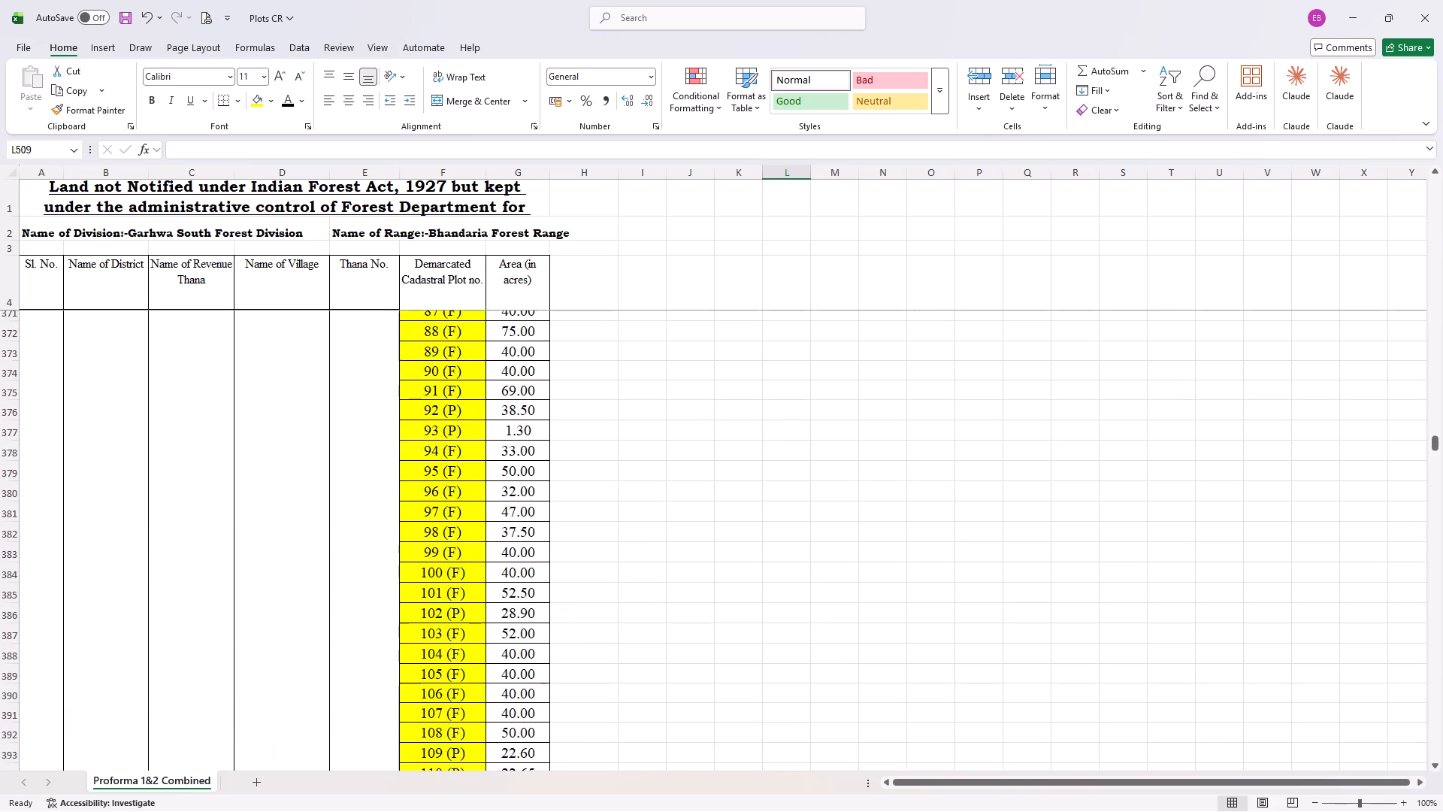
scroll(779, 542, "up", 4)
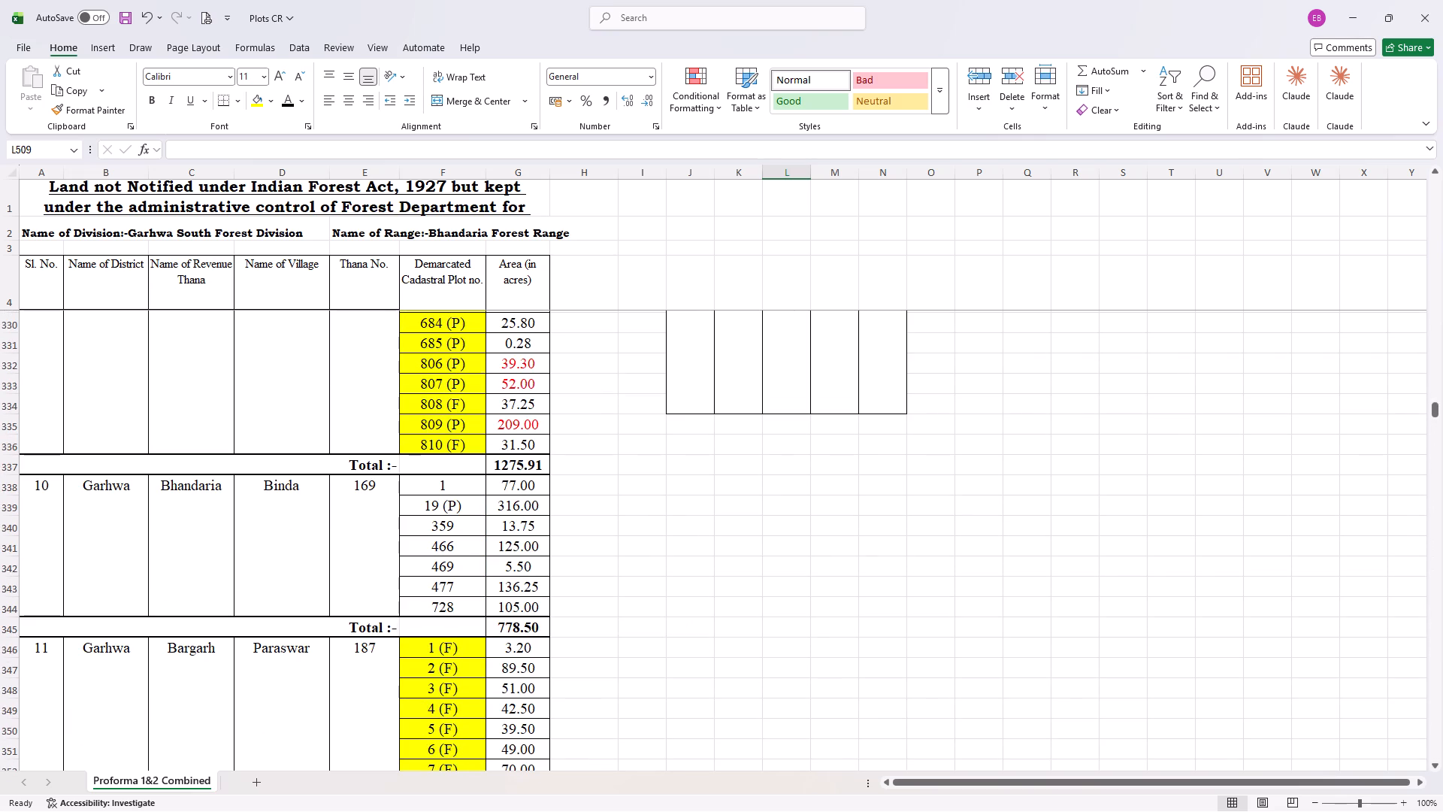
scroll(779, 542, "up", 4)
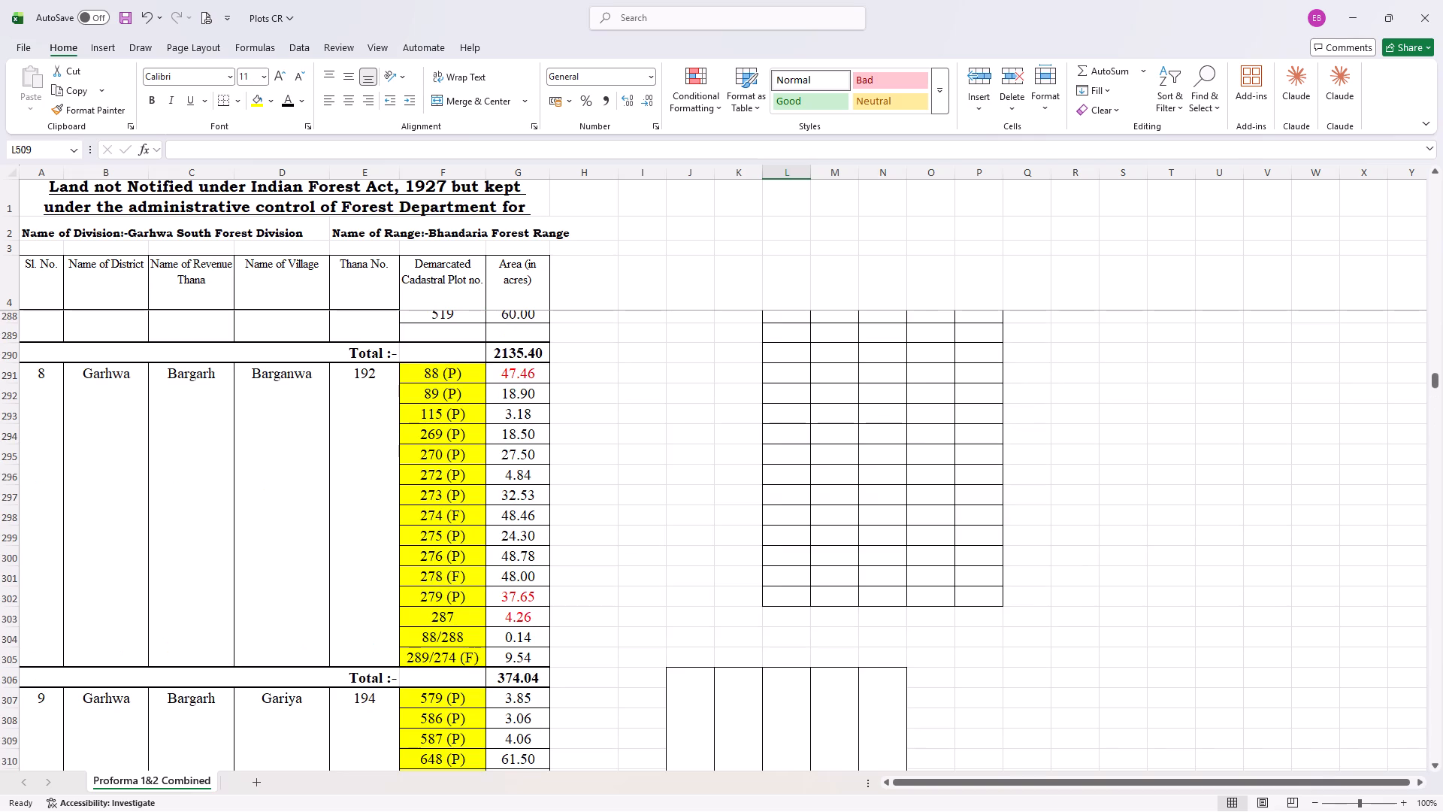
scroll(779, 543, "up", 9)
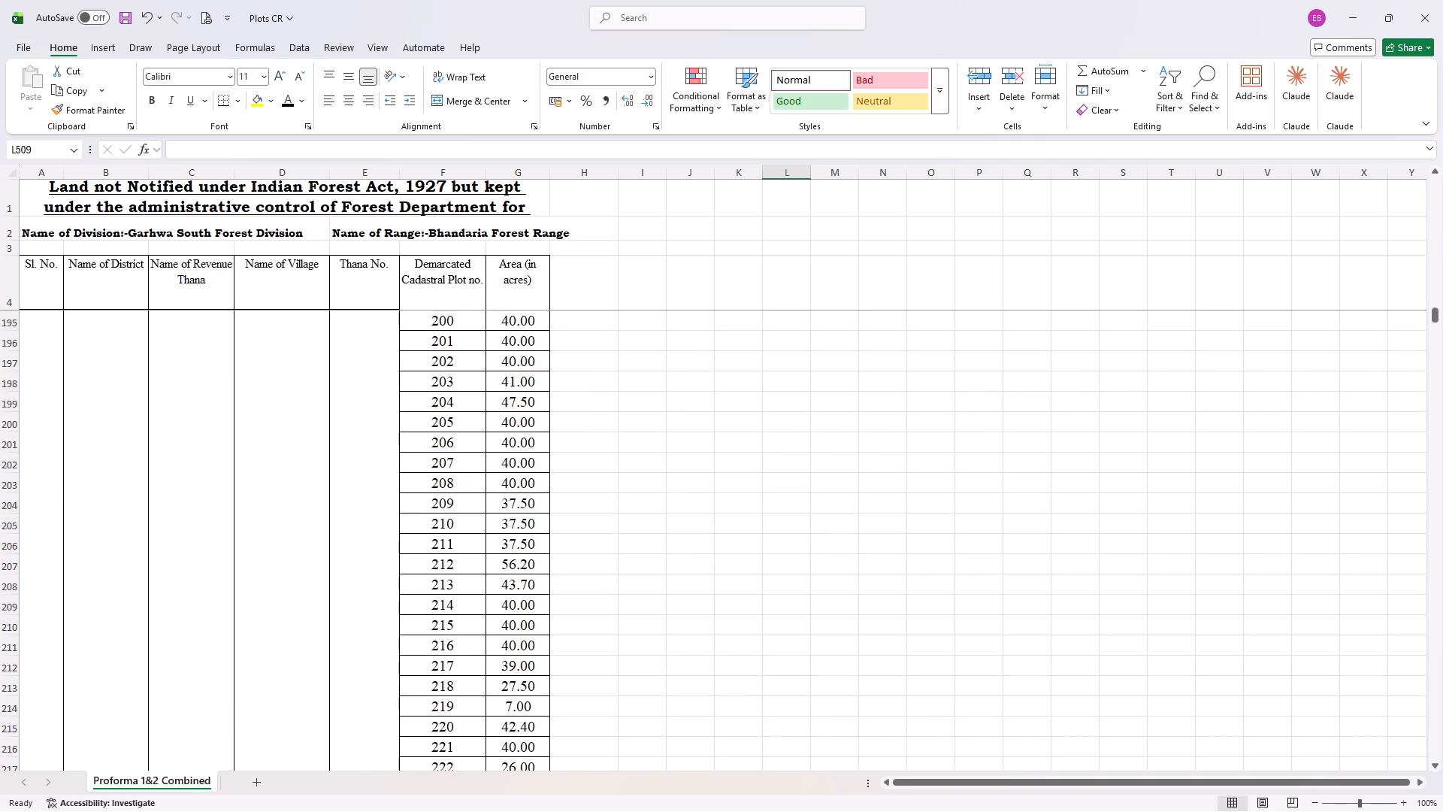
scroll(779, 543, "down", 2)
scroll(779, 543, "up", 8)
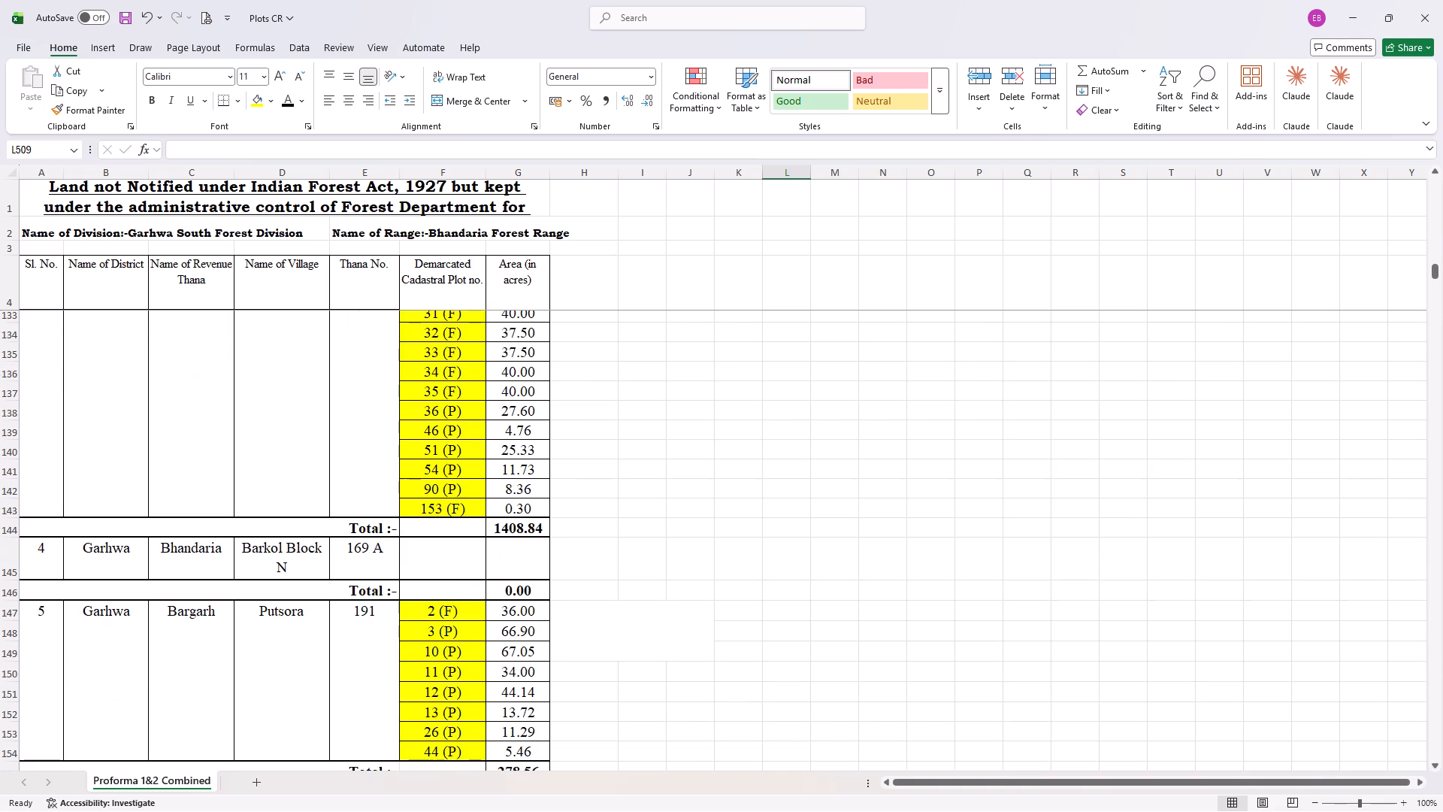
scroll(779, 543, "up", 11)
scroll(779, 543, "down", 6)
scroll(779, 543, "up", 6)
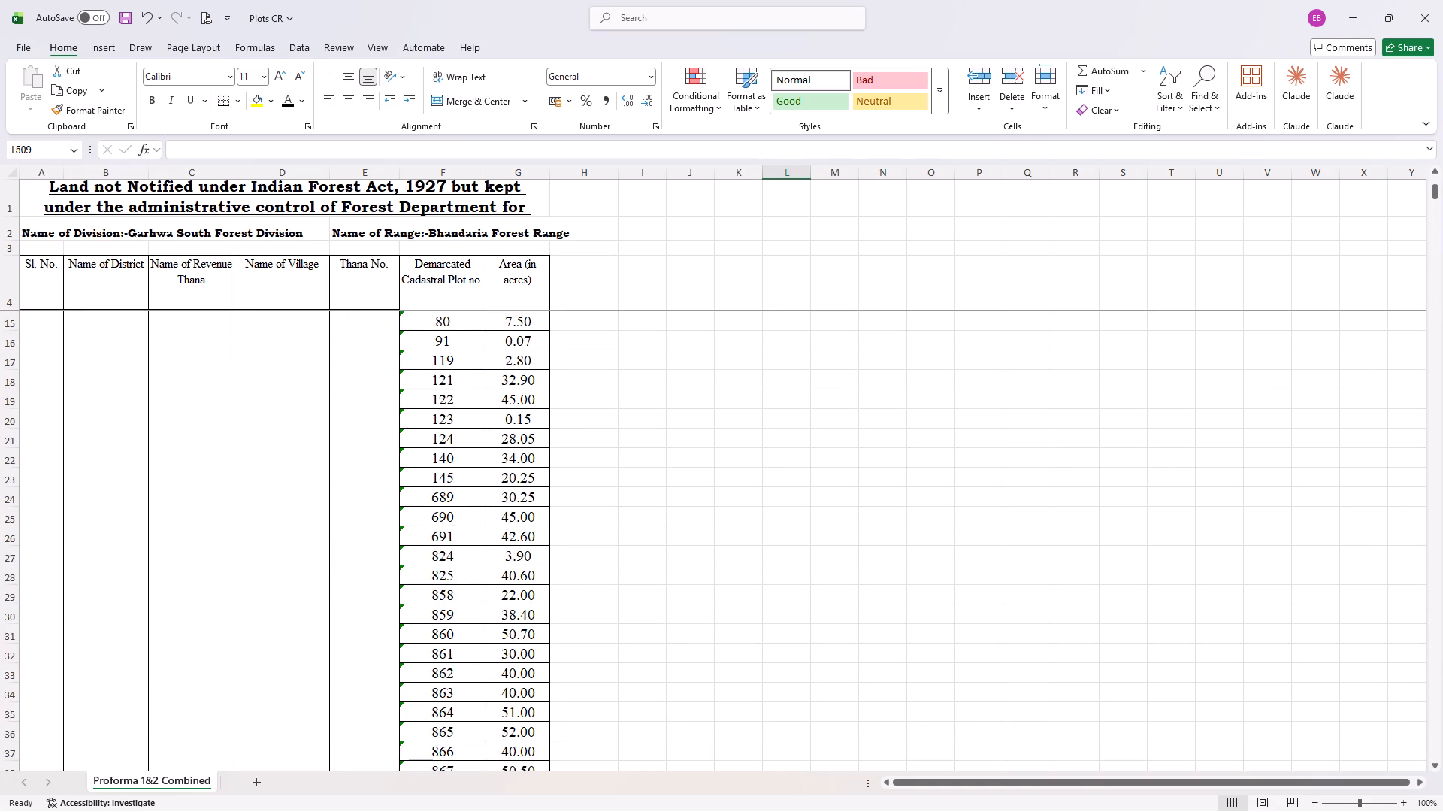
scroll(779, 543, "up", 4)
scroll(779, 543, "down", 7)
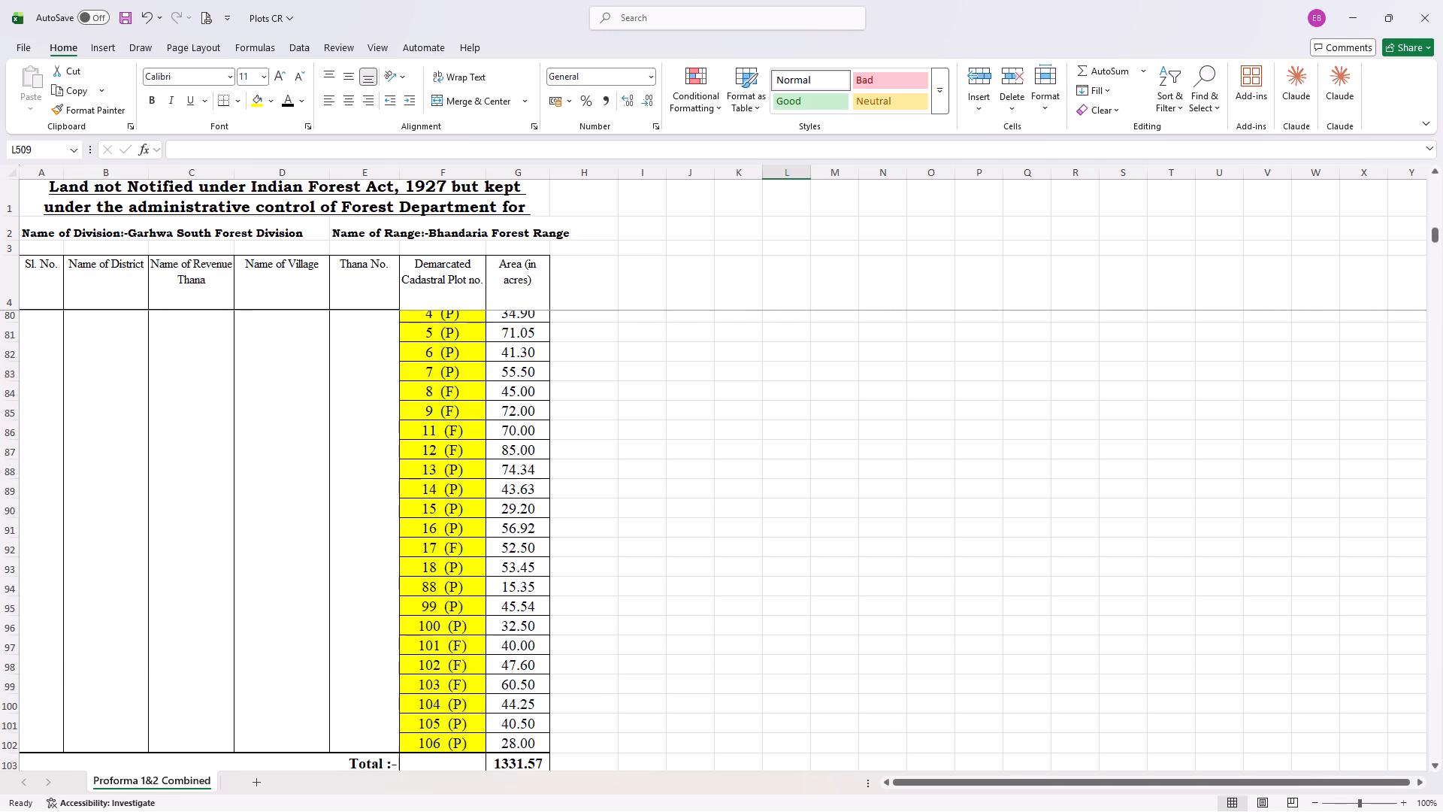
scroll(778, 533, "down", 6)
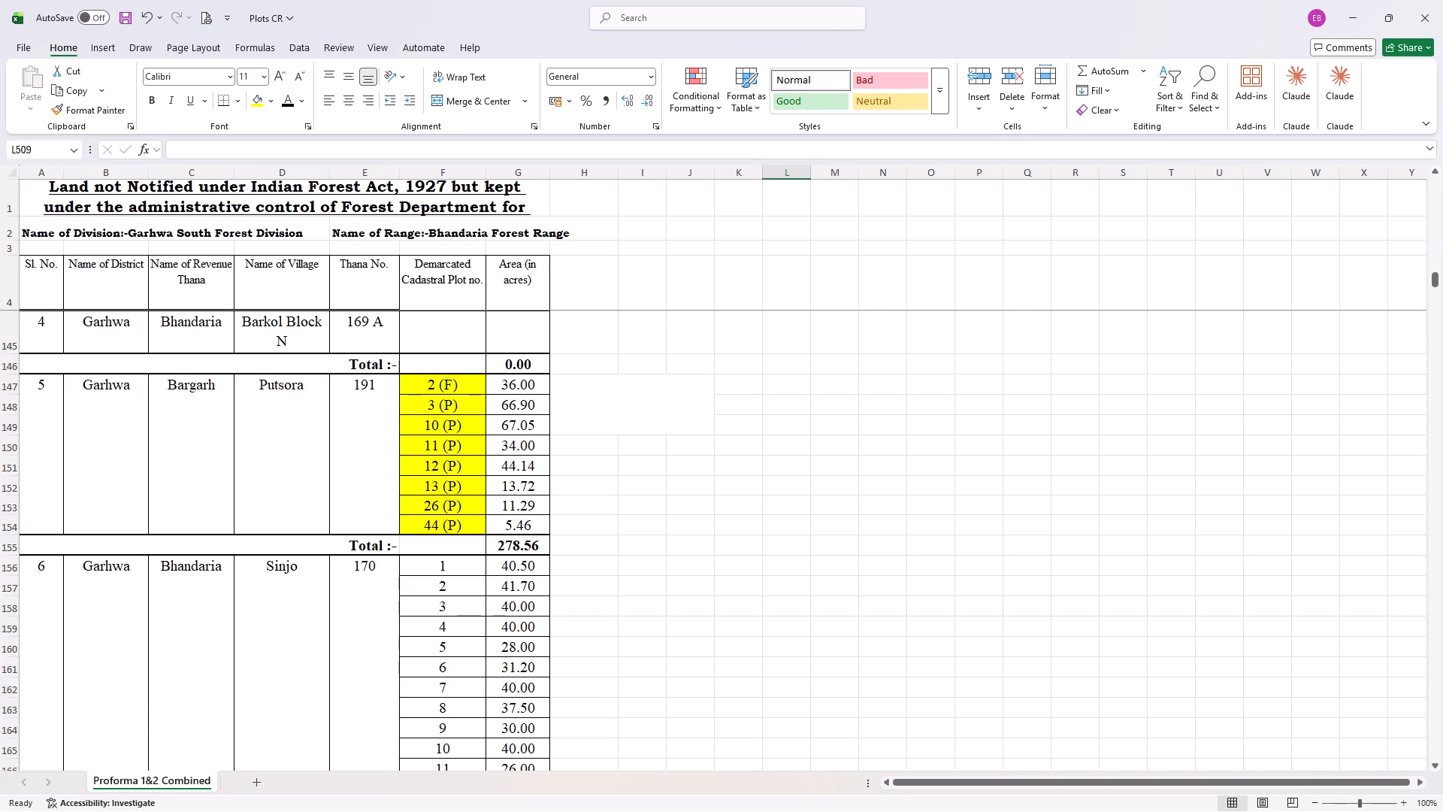
scroll(778, 533, "up", 1)
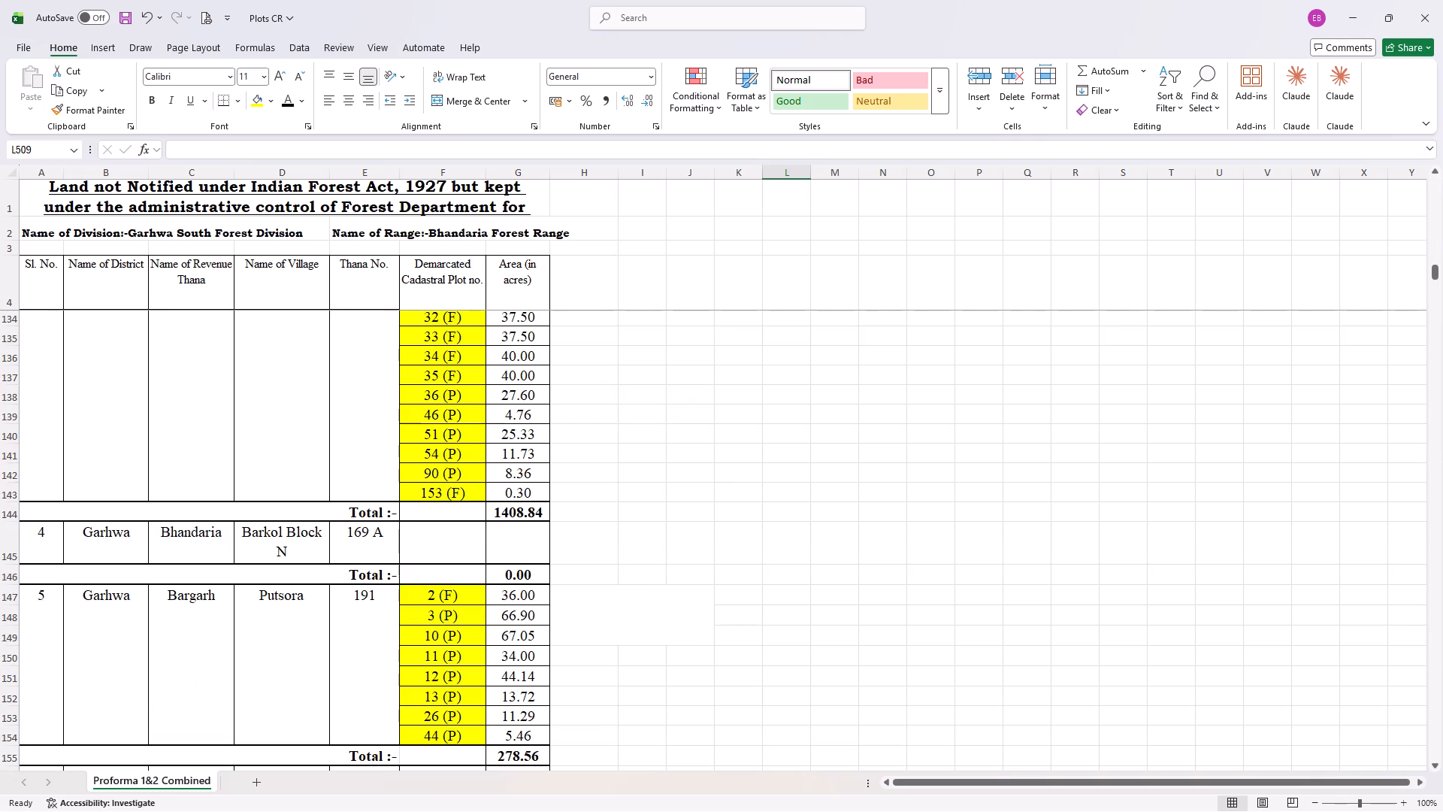
scroll(778, 533, "up", 13)
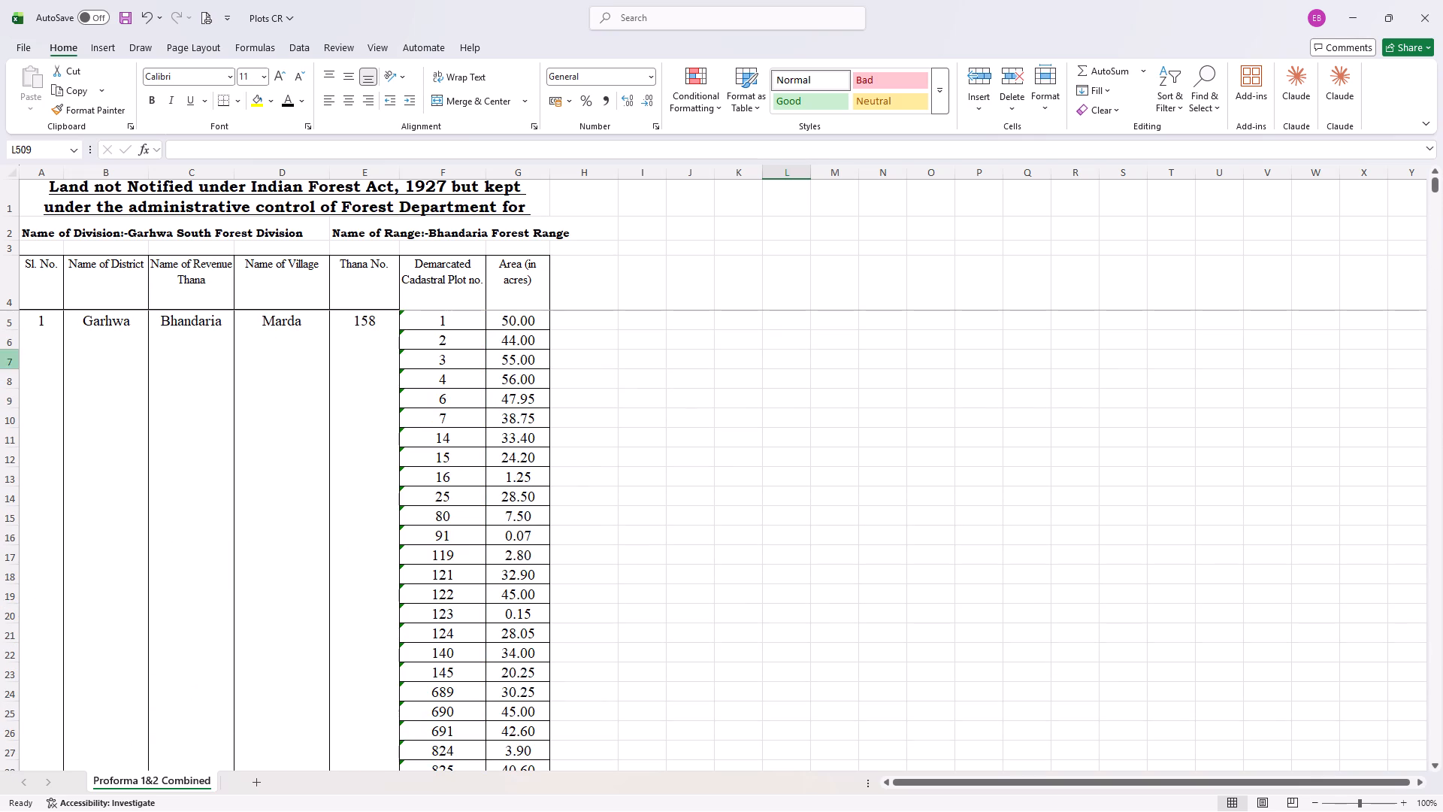
scroll(116, 426, "down", 7)
scroll(106, 444, "up", 2)
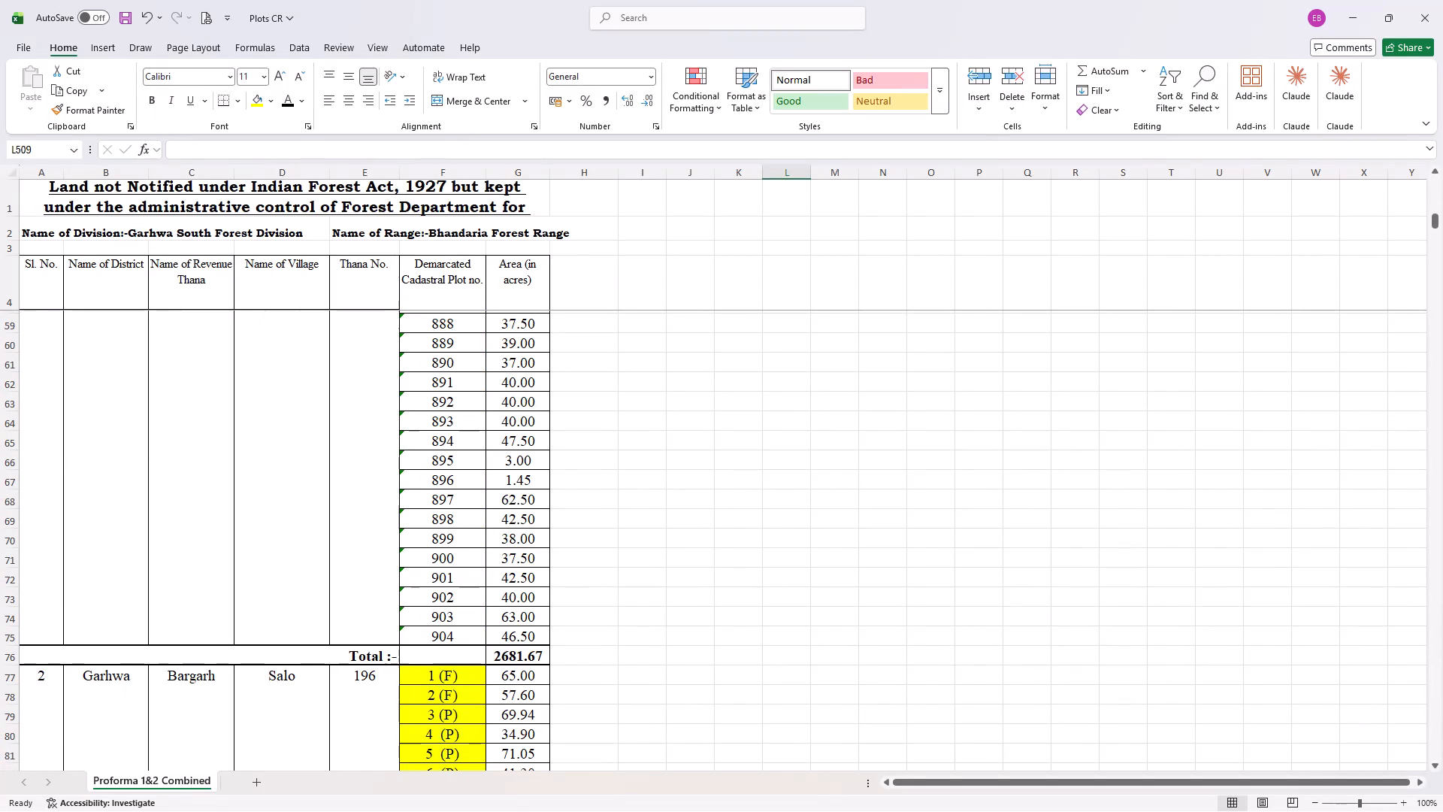
Switch to QGIS and examine the villages north of Marda and Nauka, around Tewali, Jonhikhar and Sinjo, against the green forest area.
key("alt+Tab")
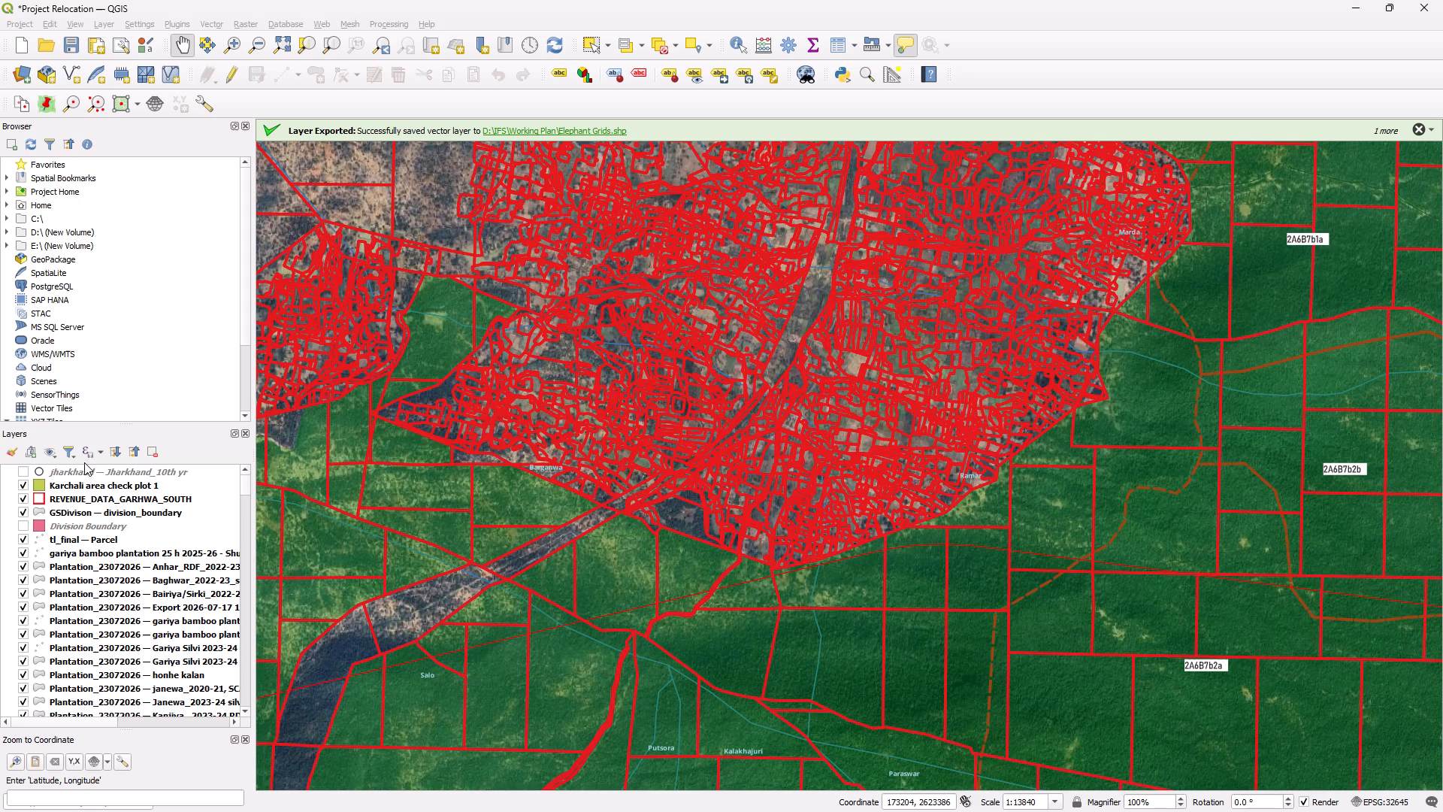
scroll(479, 493, "down", 2)
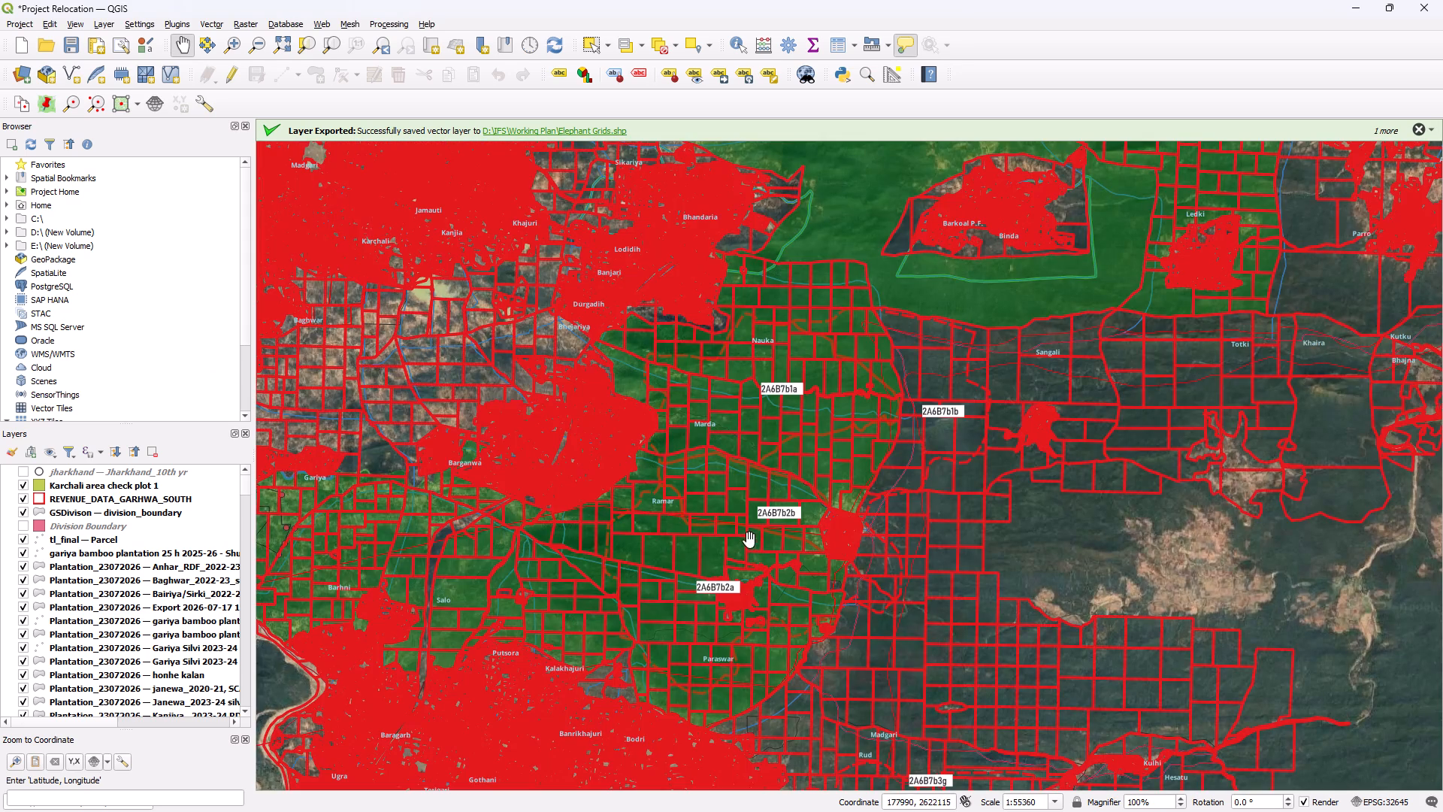
left_click_drag(715, 526, 676, 556)
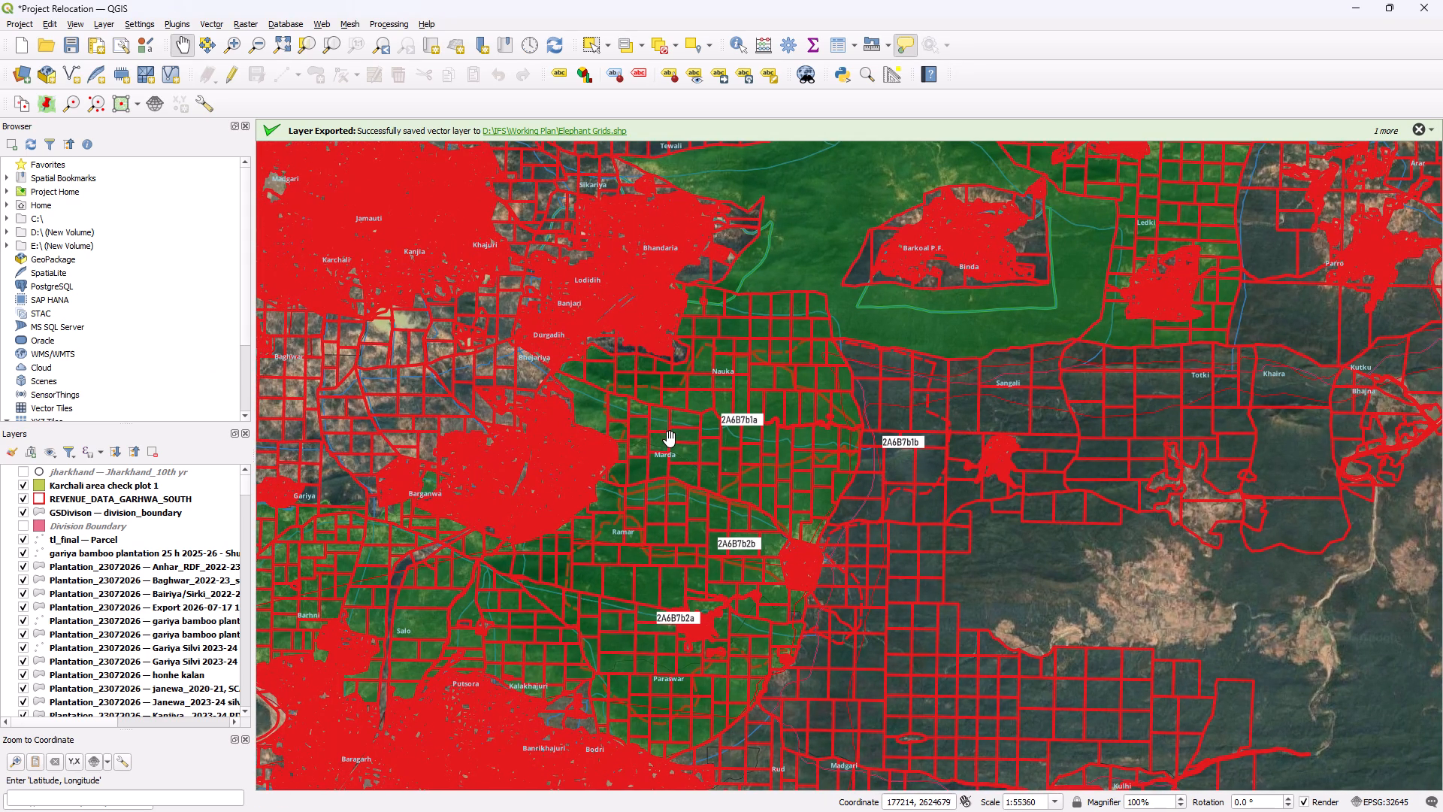
left_click_drag(670, 439, 667, 630)
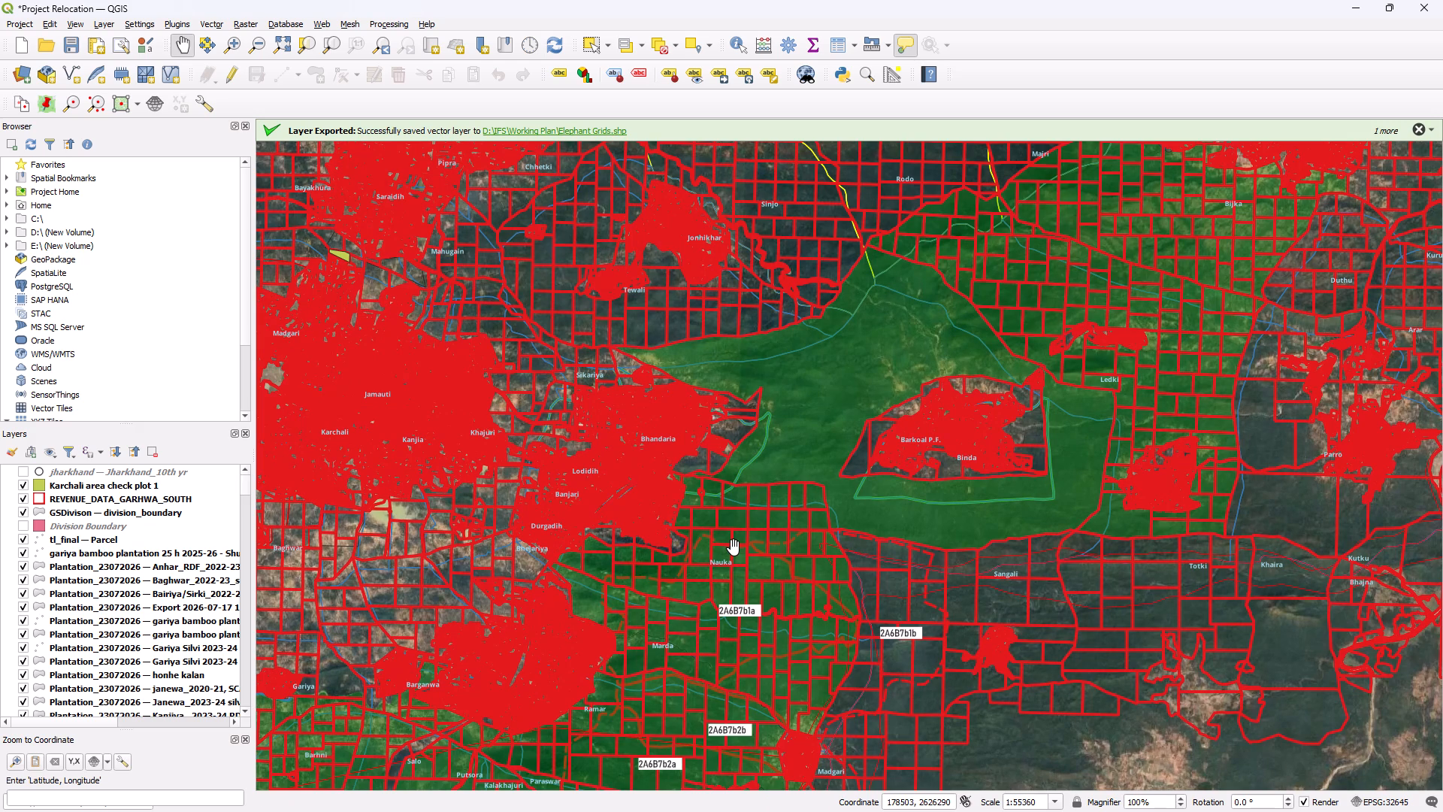
left_click_drag(821, 420, 768, 528)
scroll(697, 340, "up", 1)
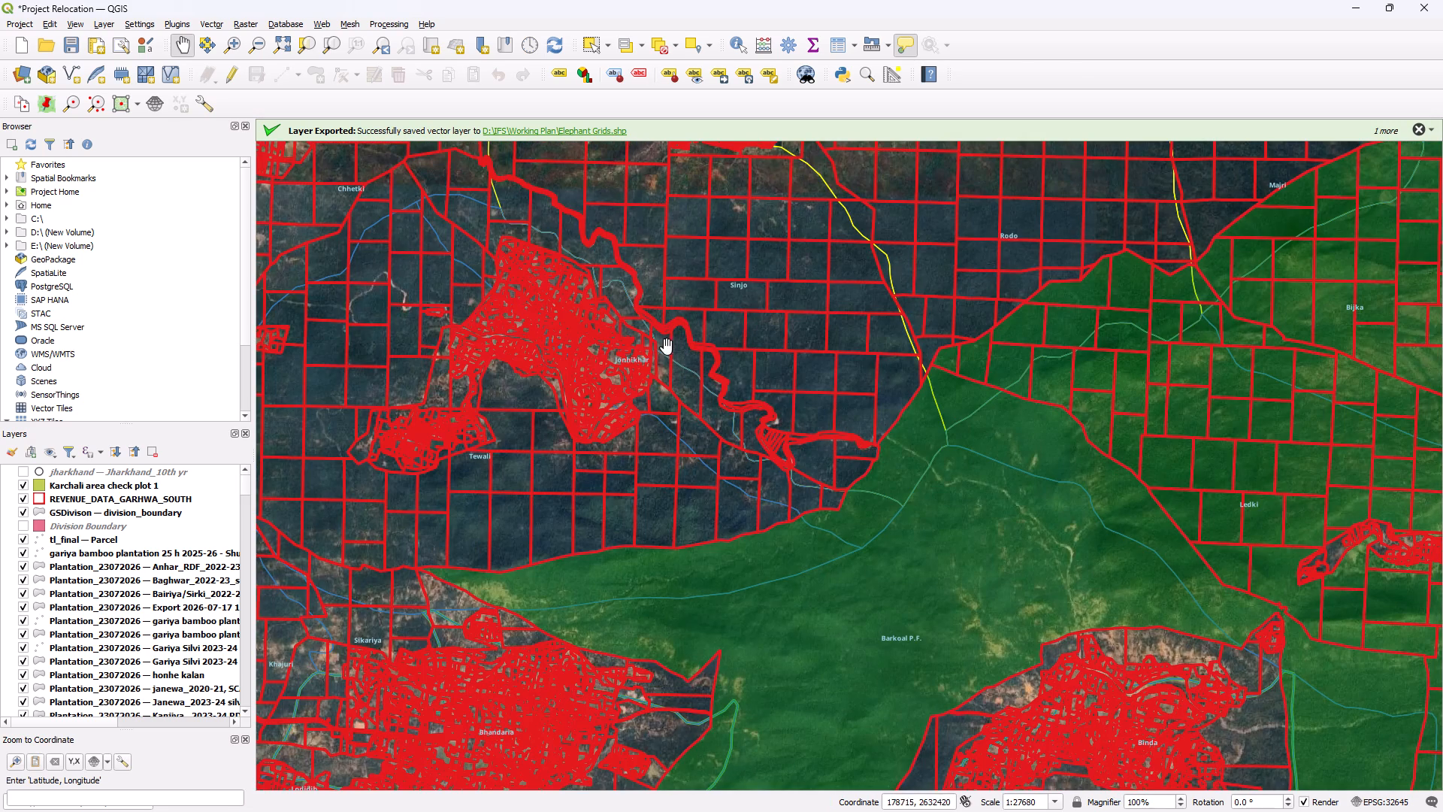
left_click_drag(596, 354, 580, 464)
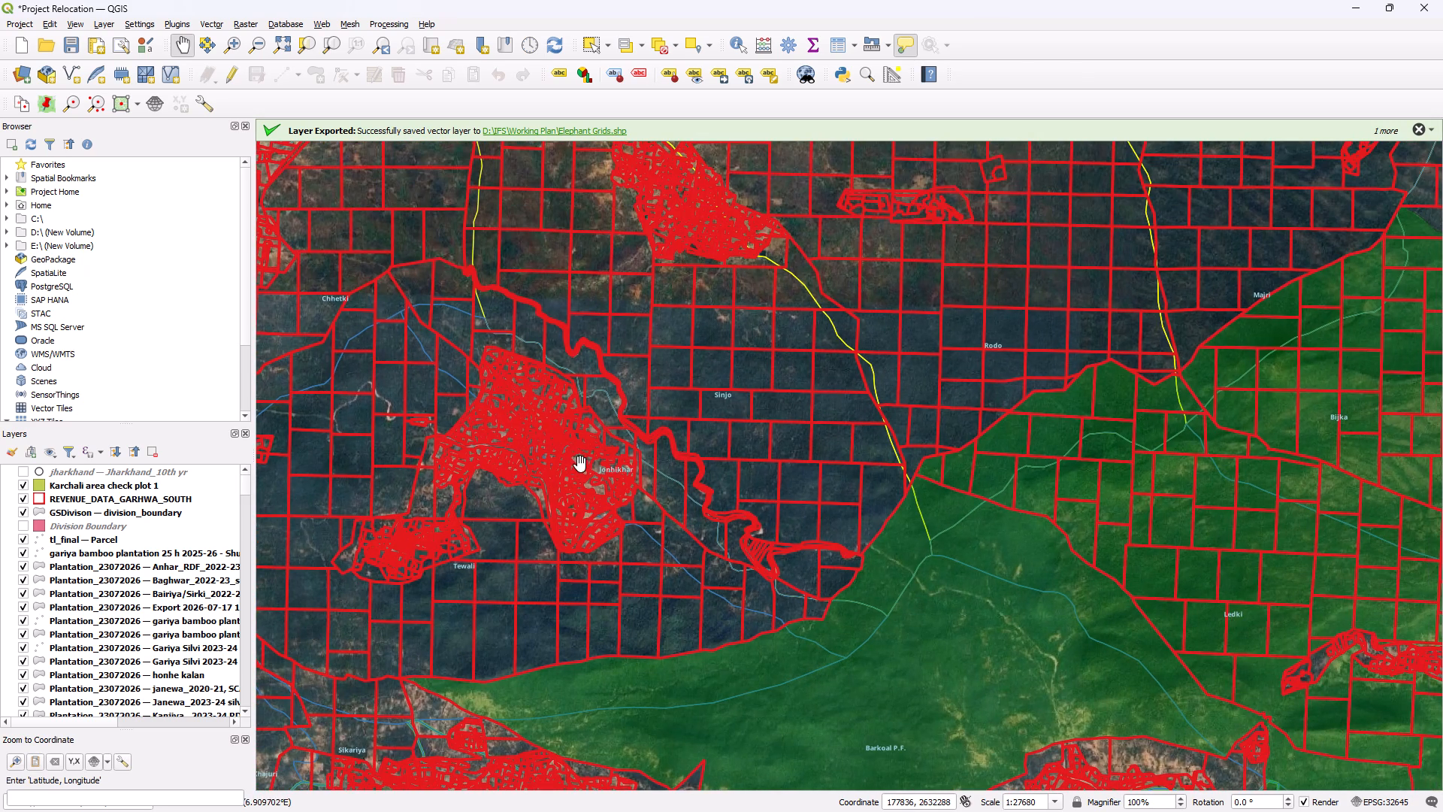
scroll(597, 456, "up", 1)
scroll(576, 542, "down", 1)
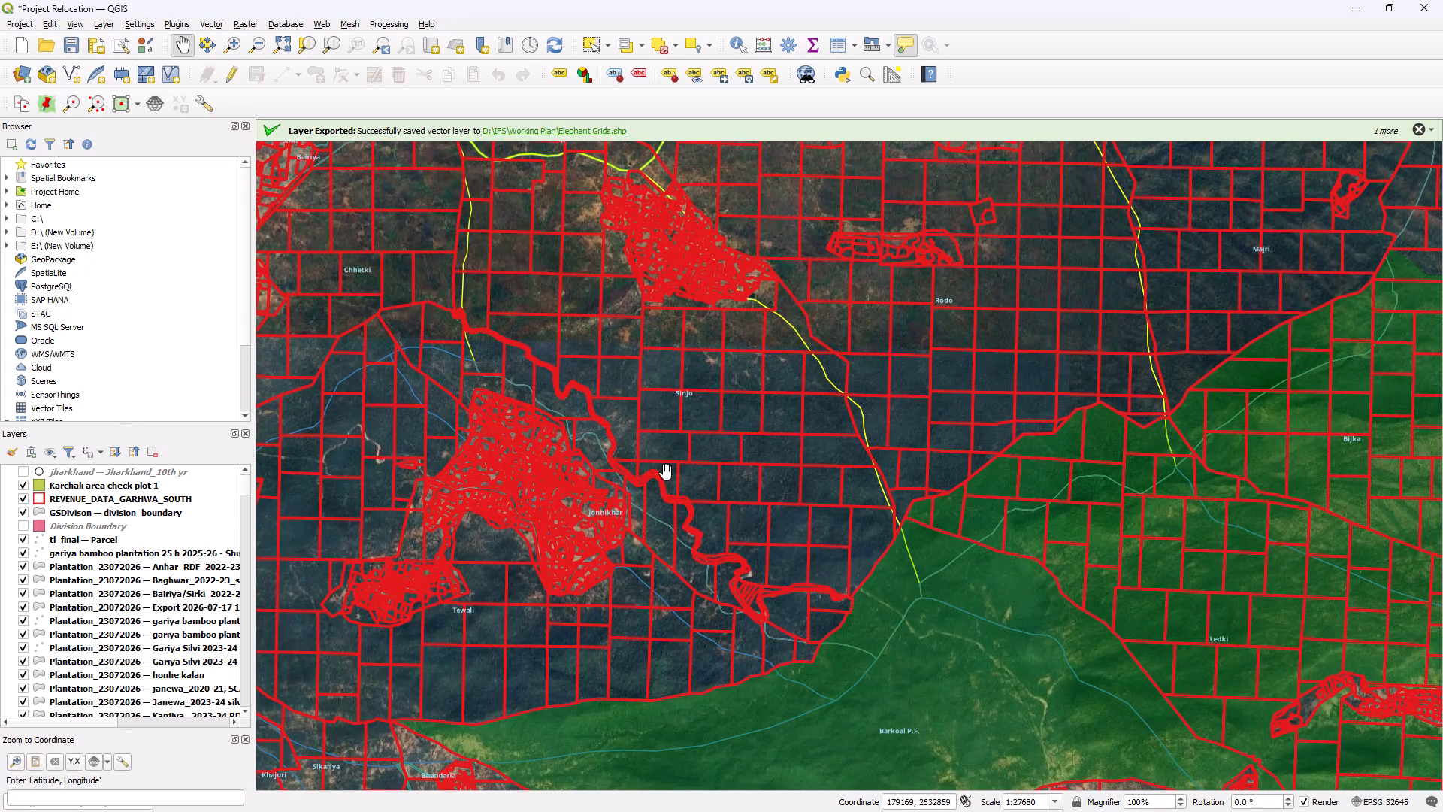
scroll(643, 492, "up", 2)
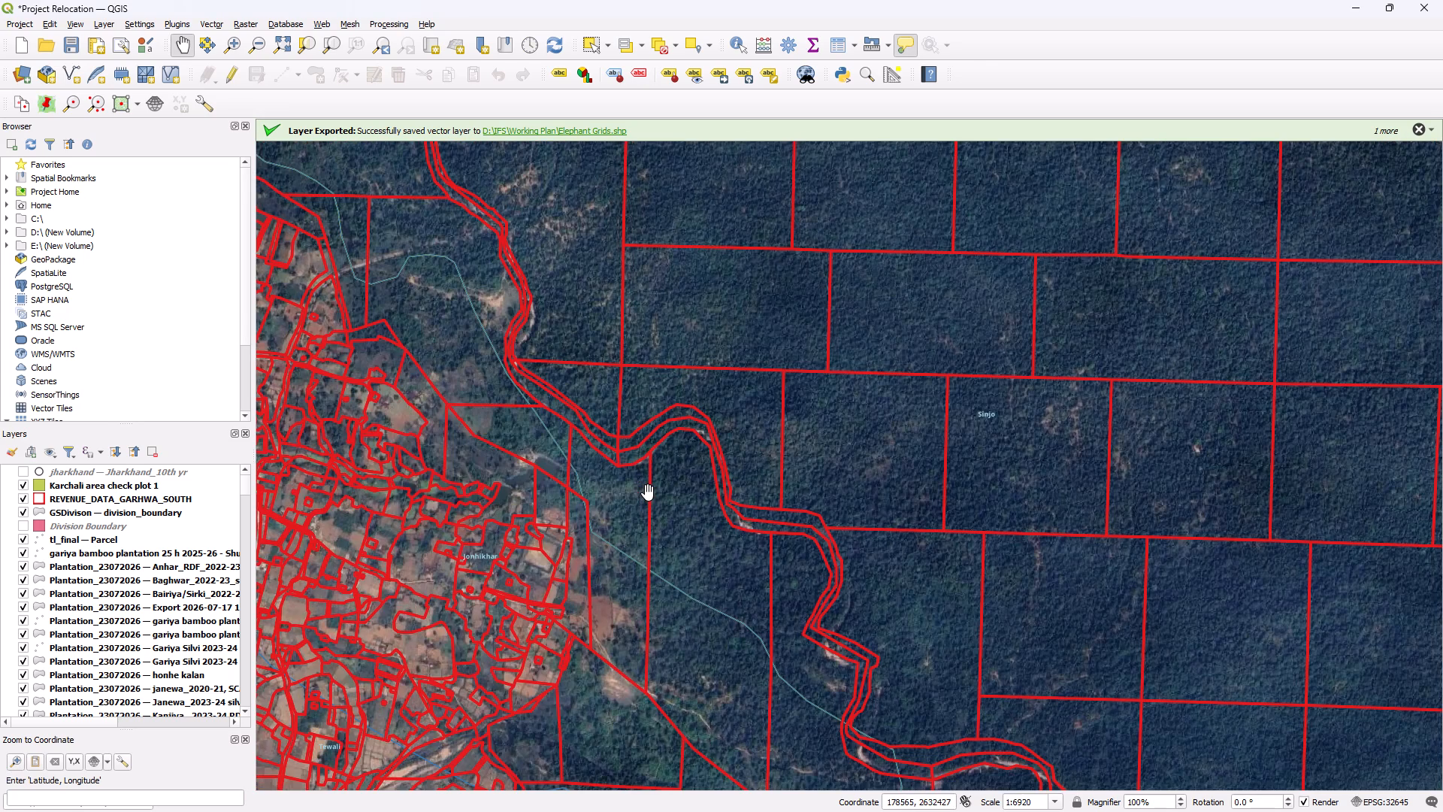
scroll(648, 492, "down", 2)
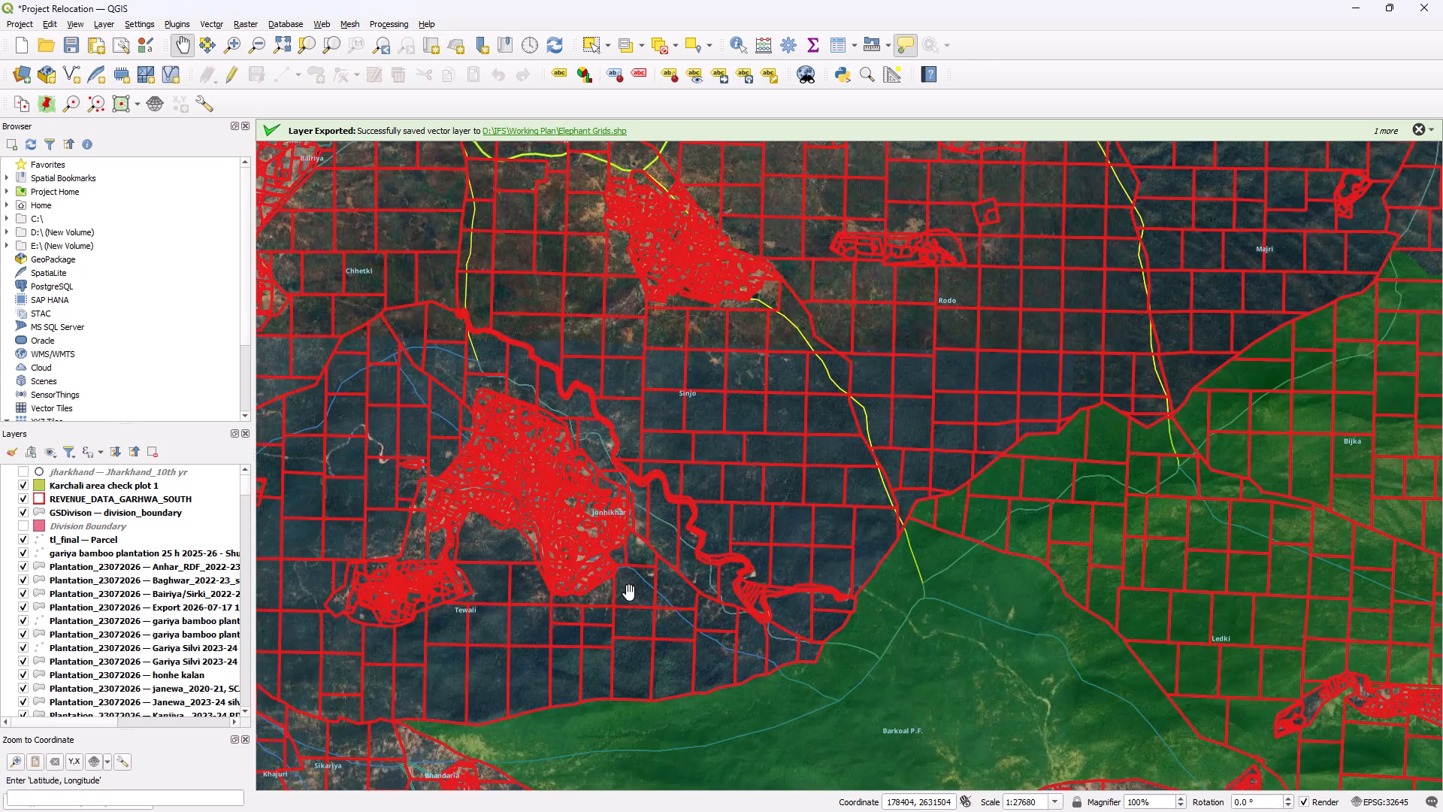
left_click_drag(635, 601, 1027, 410)
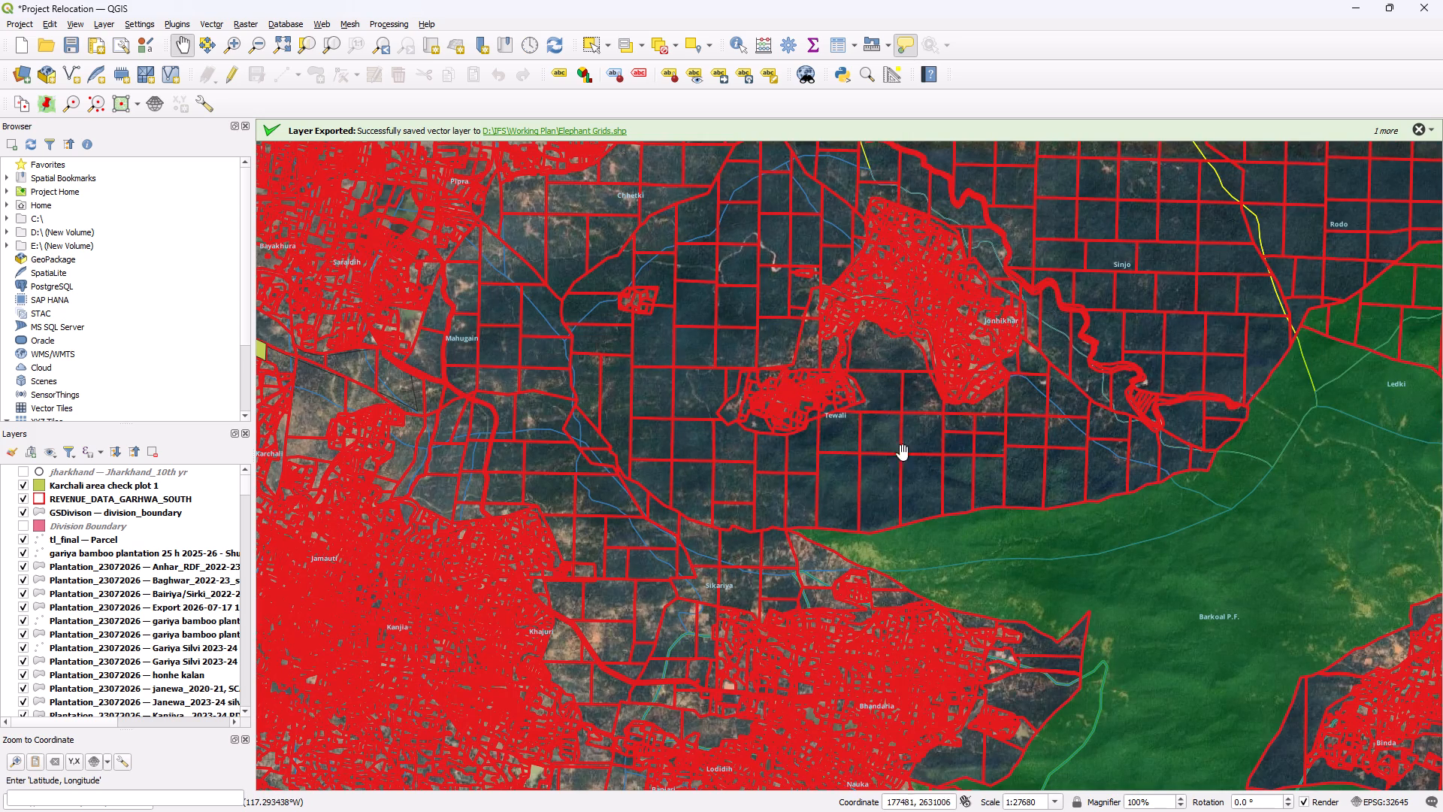
scroll(869, 461, "down", 2)
scroll(864, 467, "up", 2)
In the Bhandariya Range workbook, search for "jon" and copy the Jonhikhar block A345:I365, from serial number through demarcated plot areas.
key("alt+Tab")
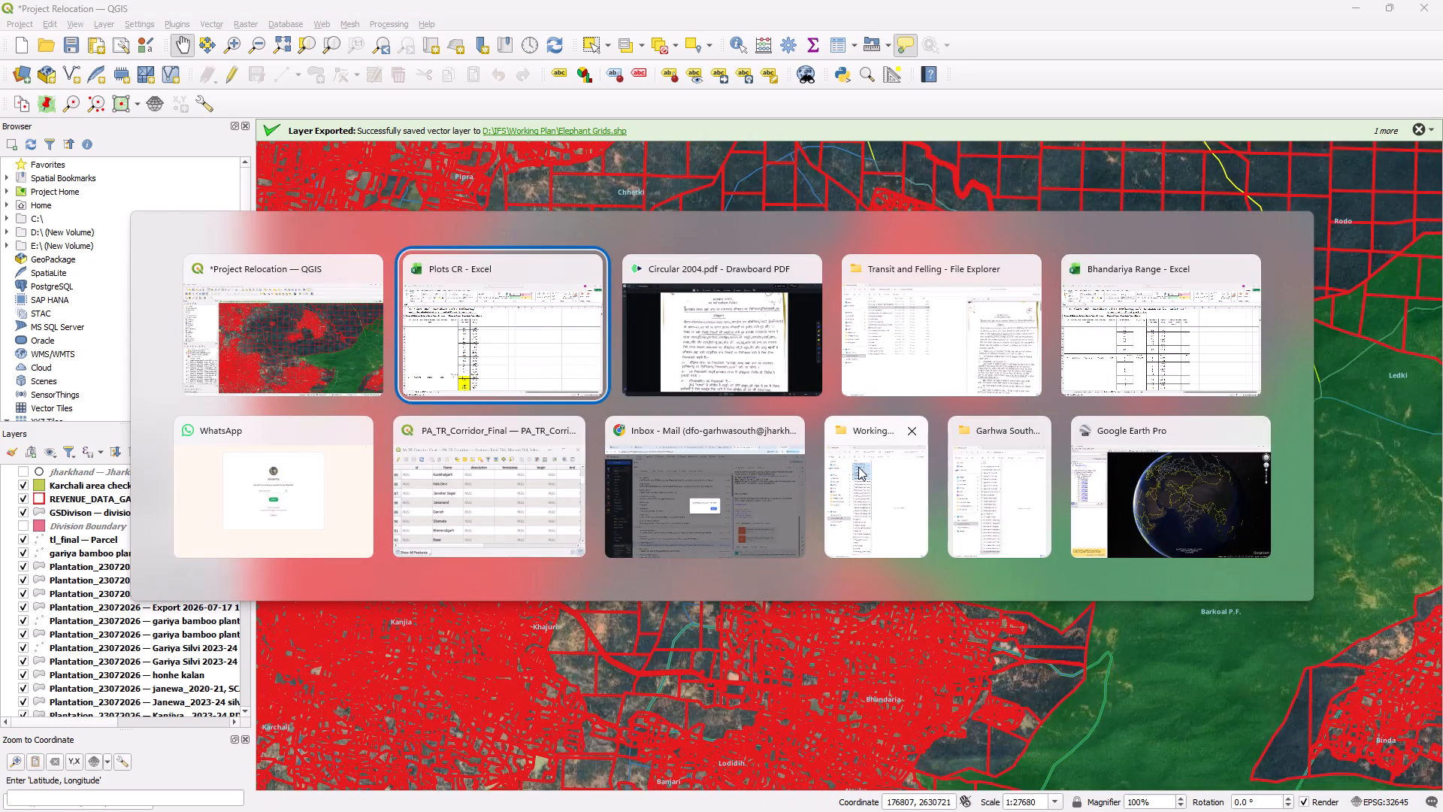
left_click(1197, 334, "alt")
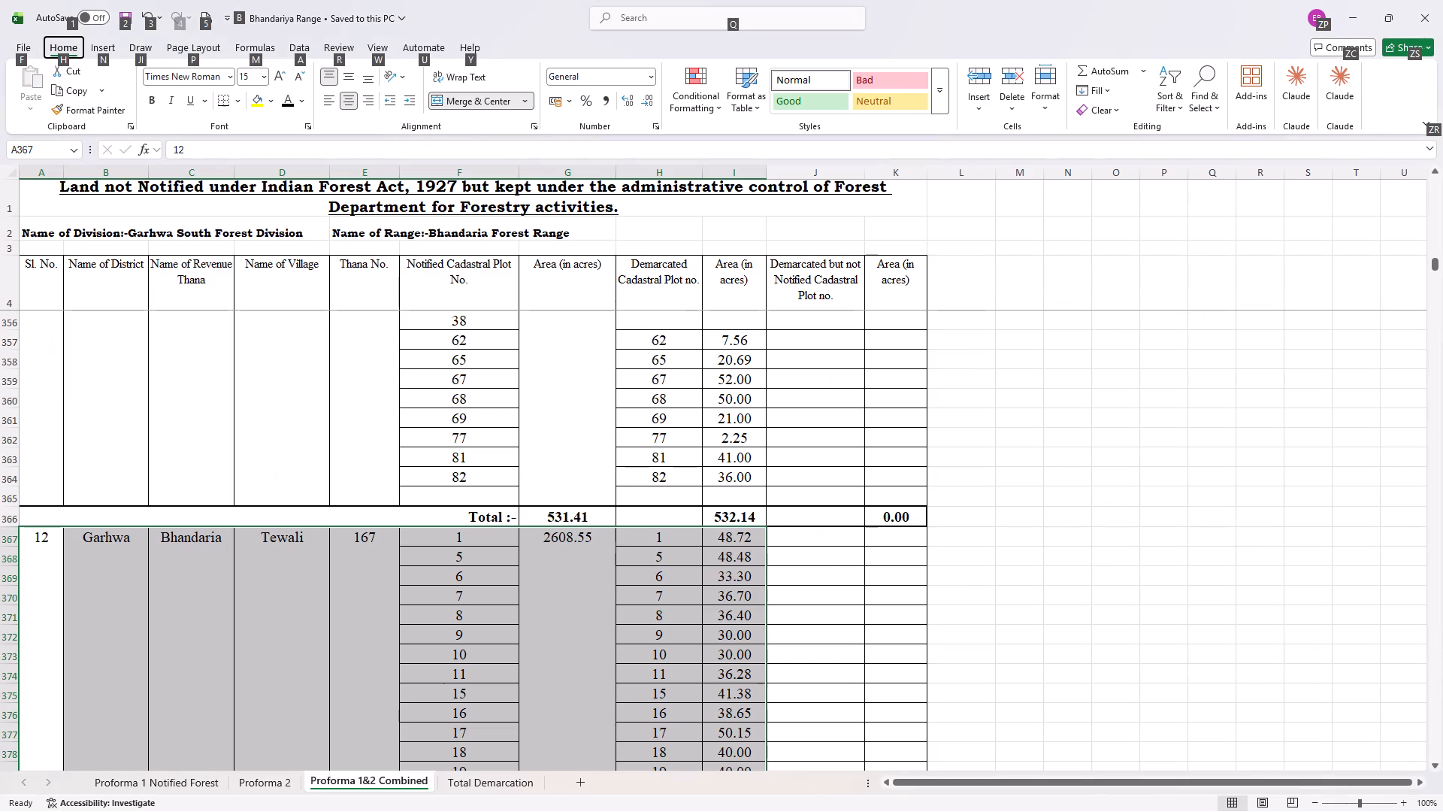
scroll(344, 544, "down", 4)
left_click(1115, 562)
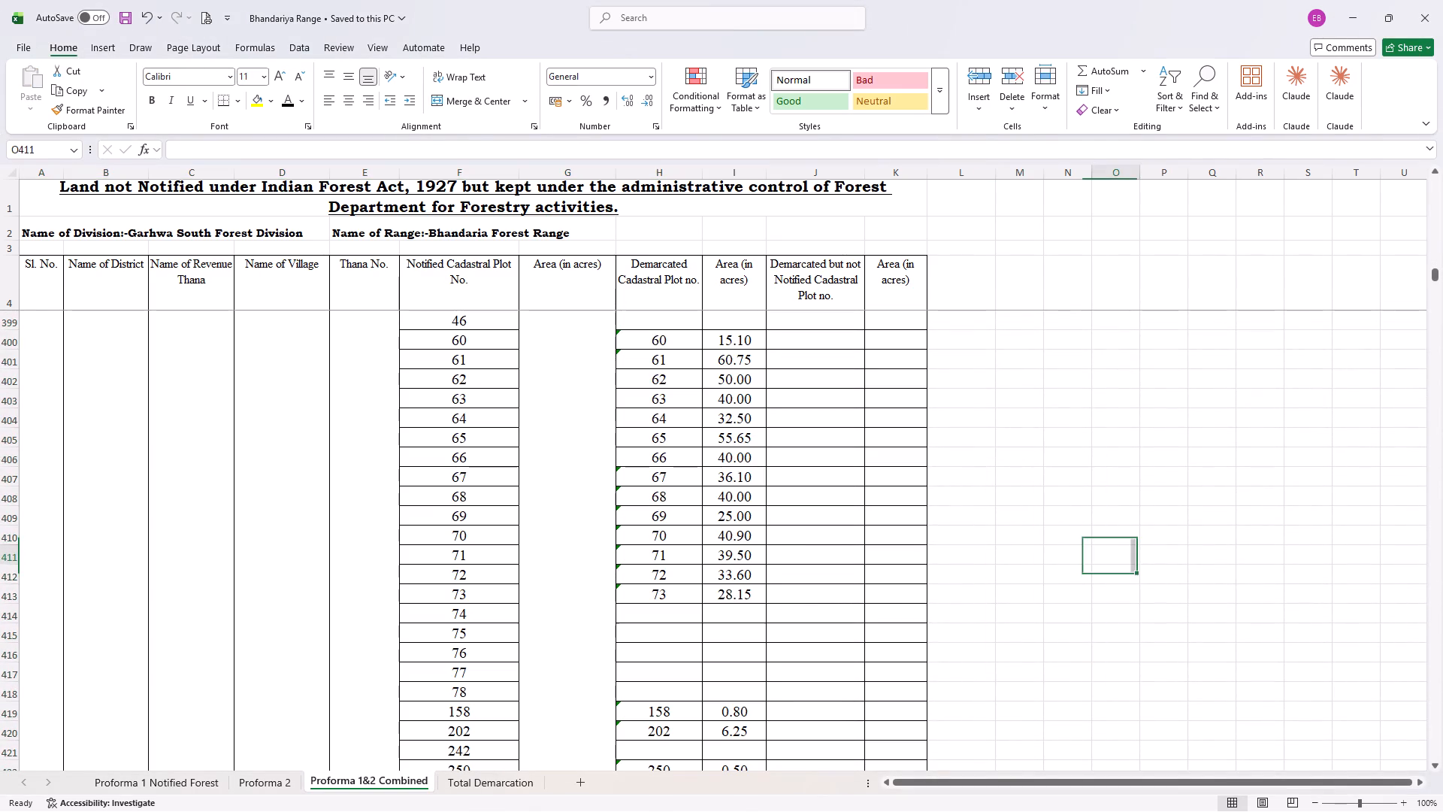
key("ctrl+f")
type("jon")
key("Return")
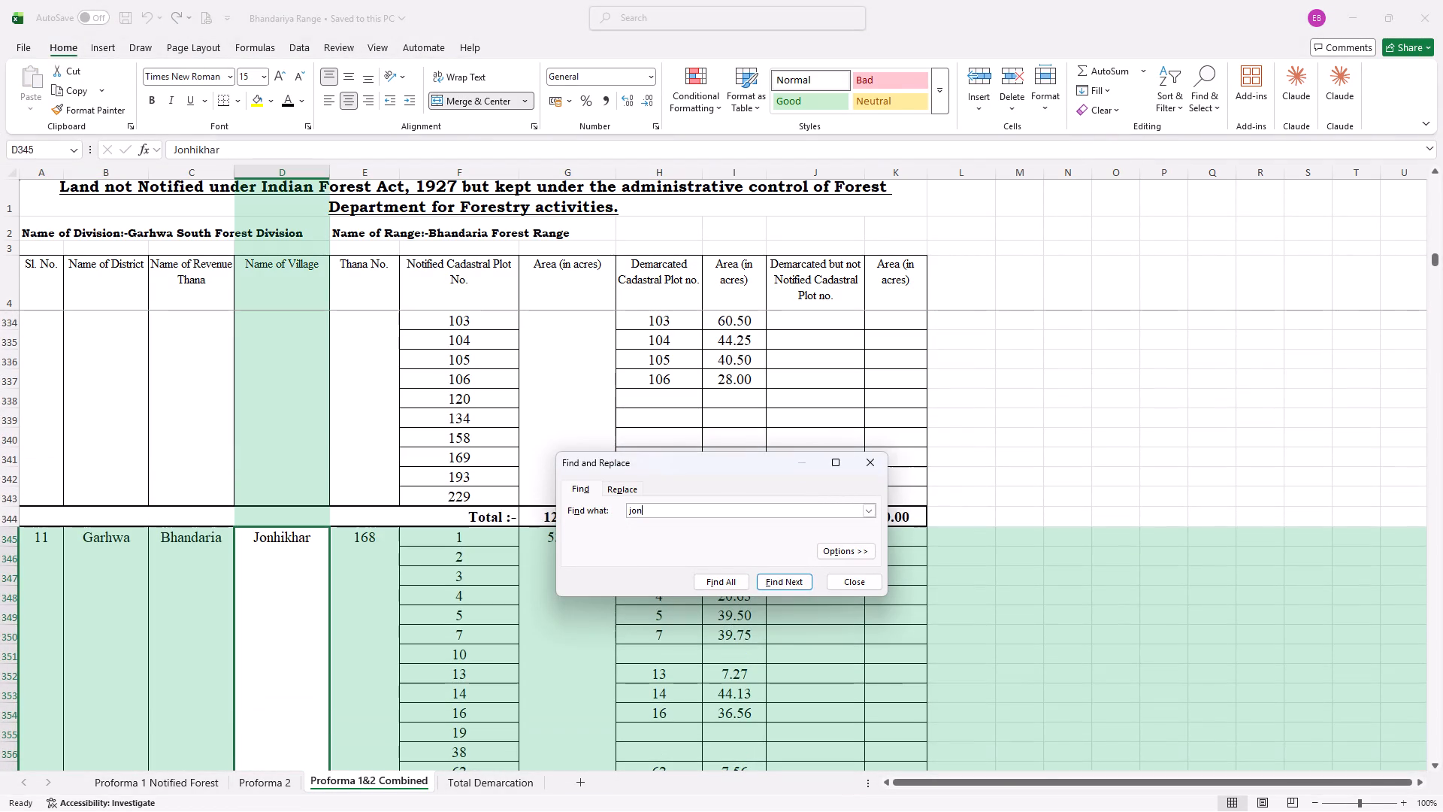
left_click(864, 467)
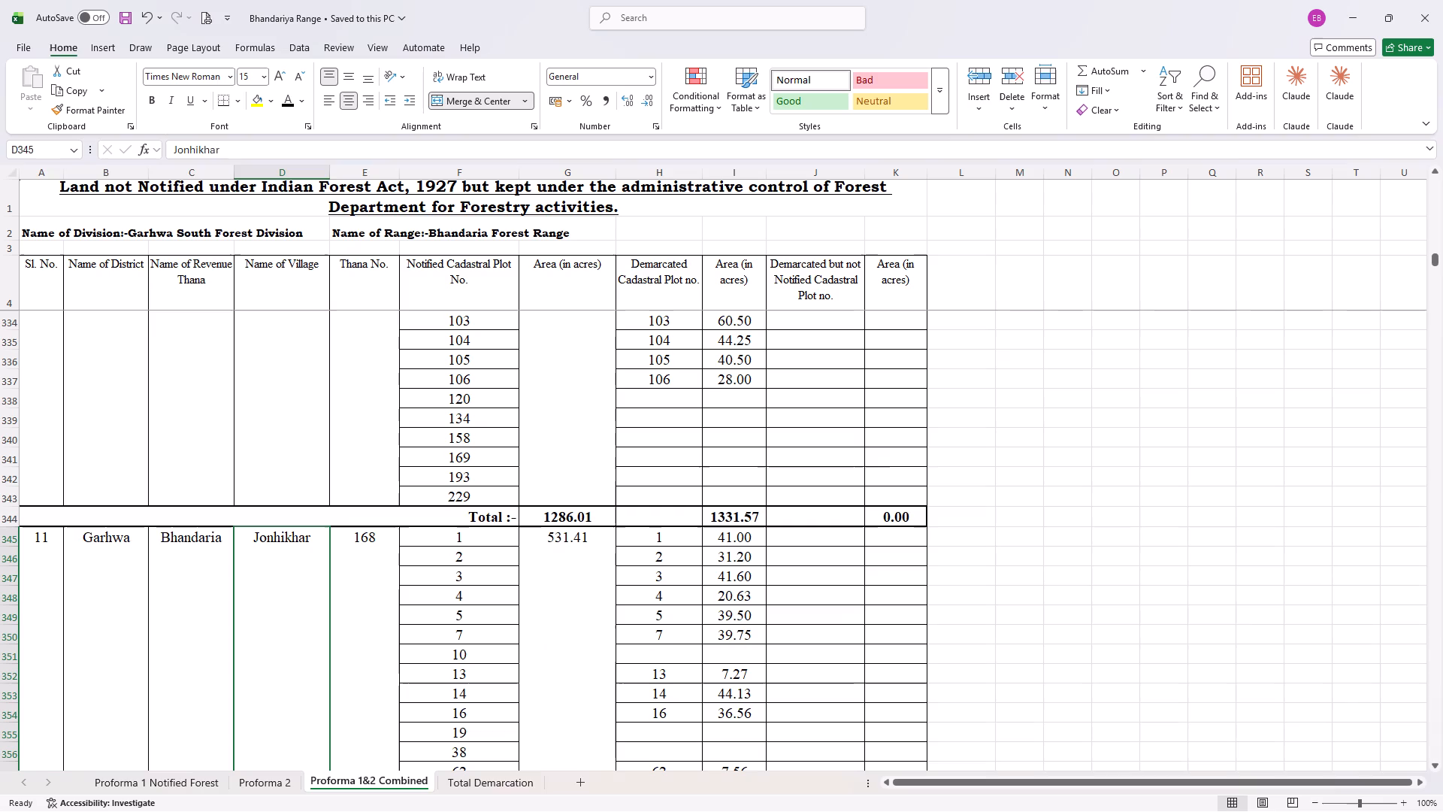
left_click_drag(47, 630, 549, 609)
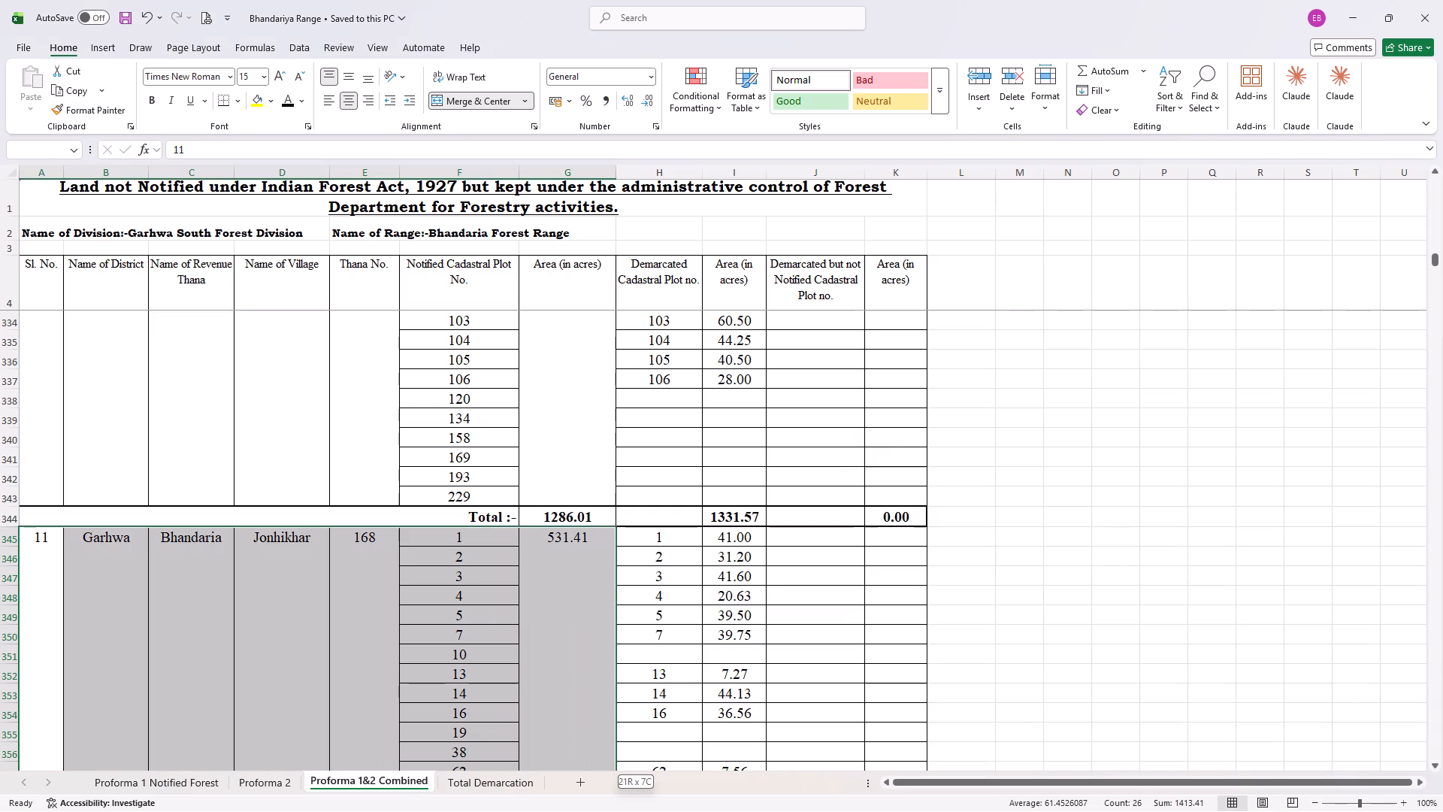
left_click_drag(549, 609, 724, 611)
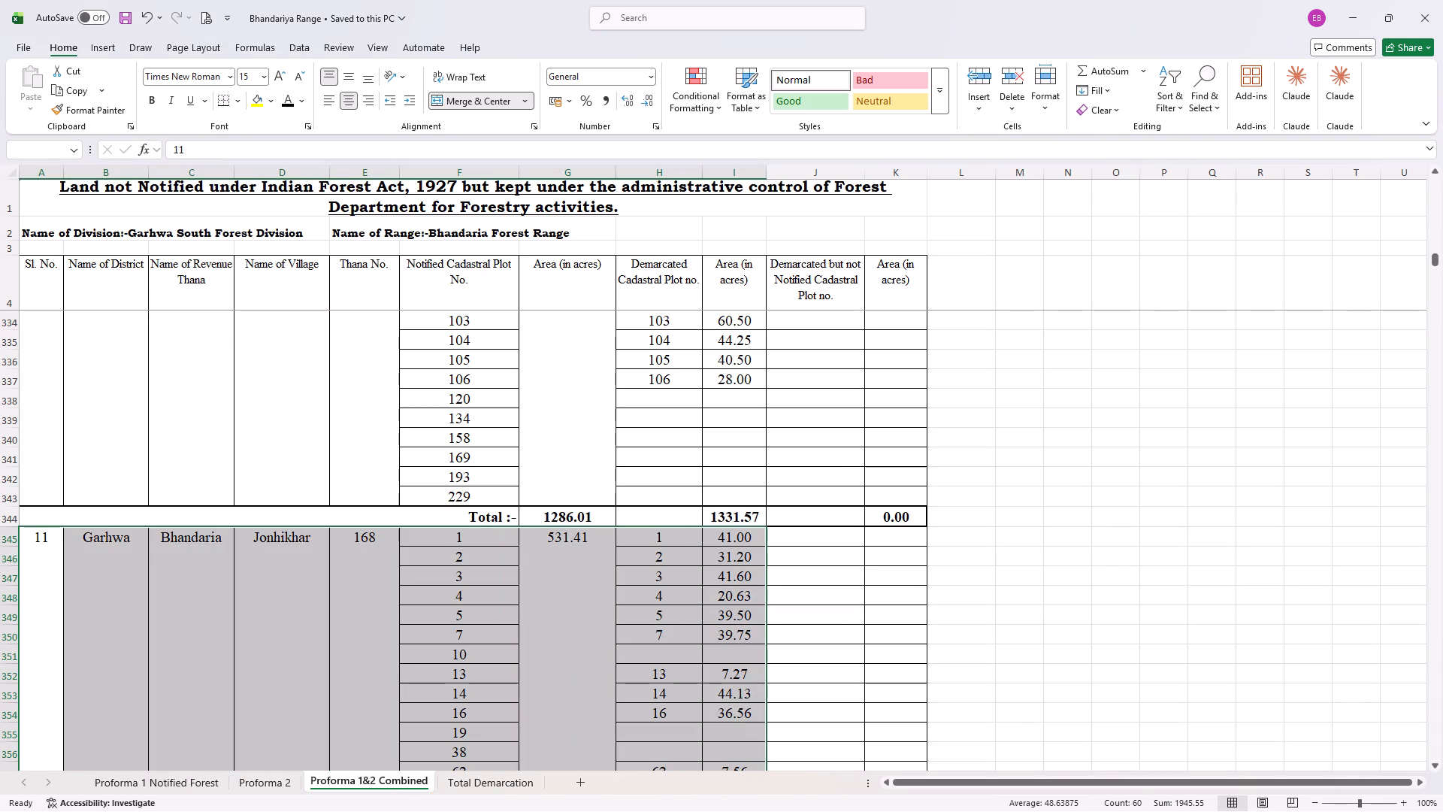
key("ctrl+c")
Look through the village blocks below Jonhikhar in the Bhandariya Range workbook, down past Janewa.
scroll(718, 610, "down", 17)
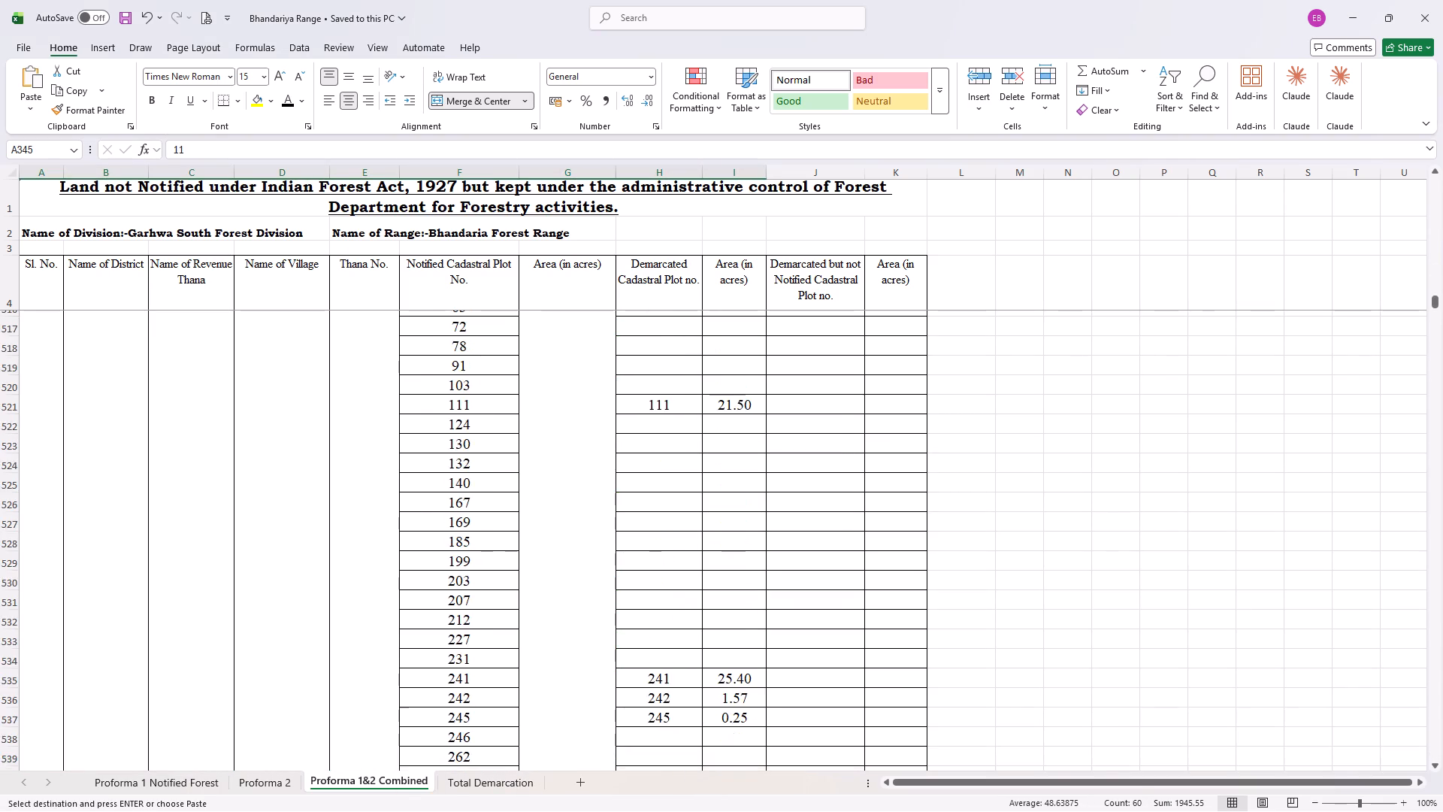
scroll(718, 610, "down", 14)
scroll(718, 610, "down", 18)
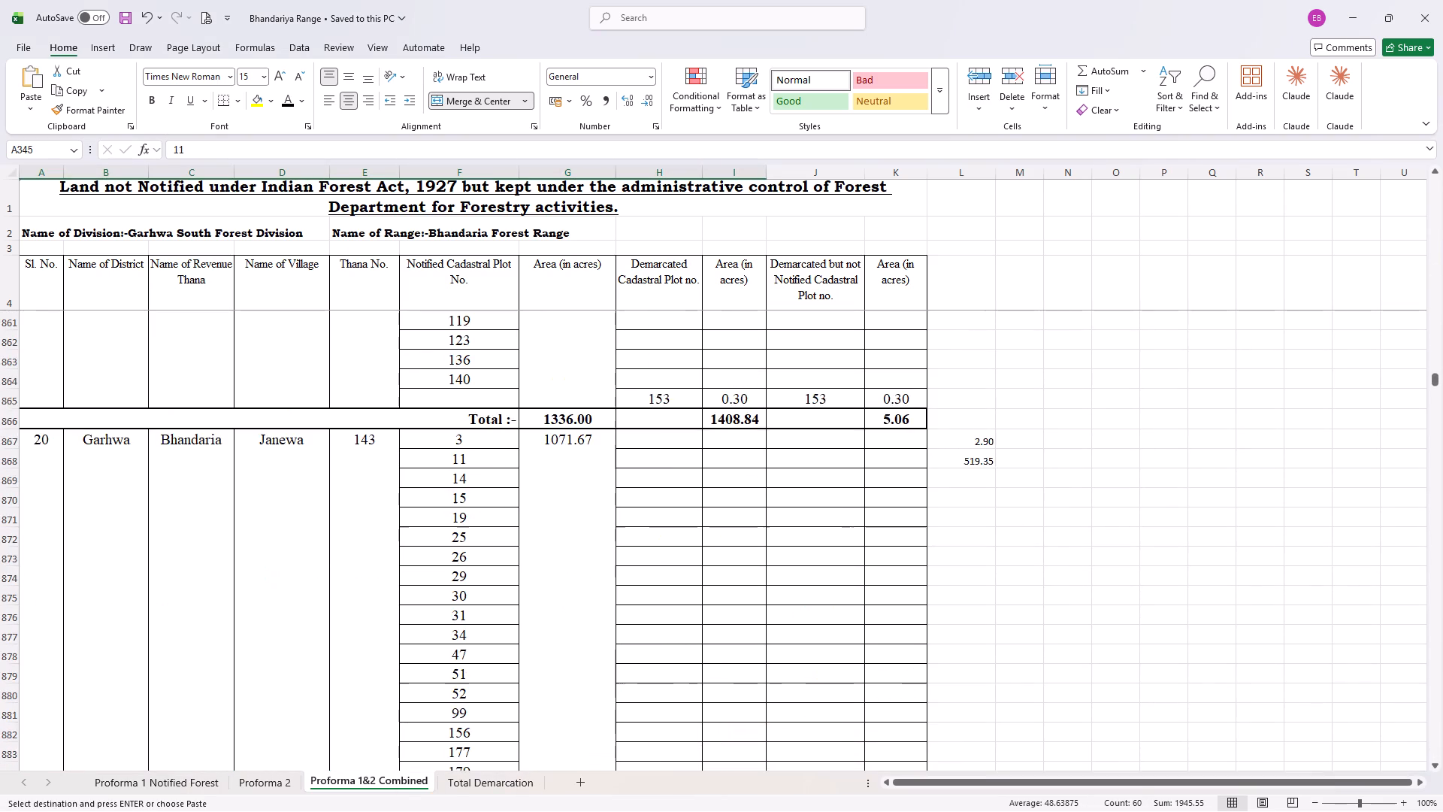
scroll(718, 610, "down", 11)
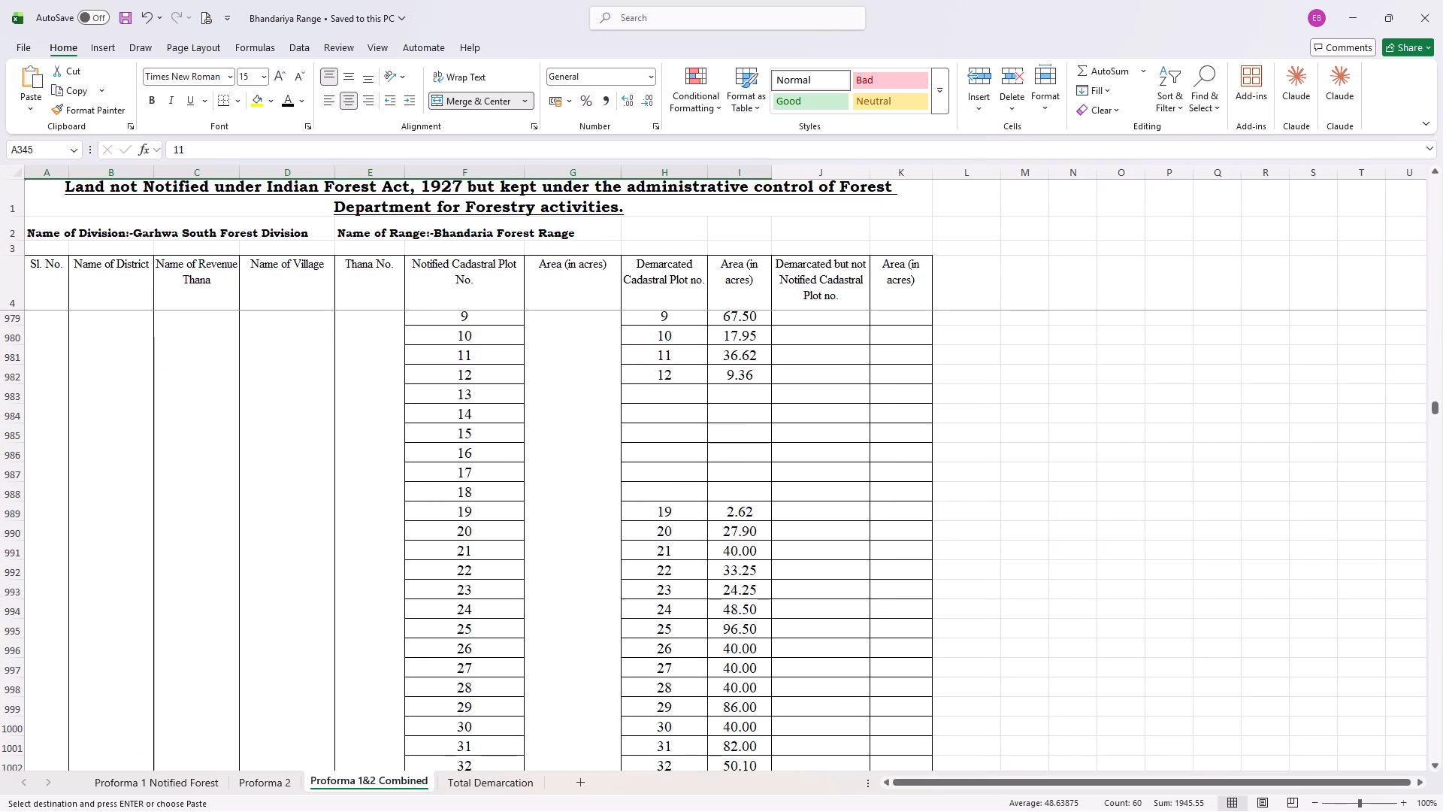
Switch to the Plots CR workbook and paste the Jonhikhar block at A846, directly below the last Tewali plots.
key("alt+Tab")
key("alt+Tab")
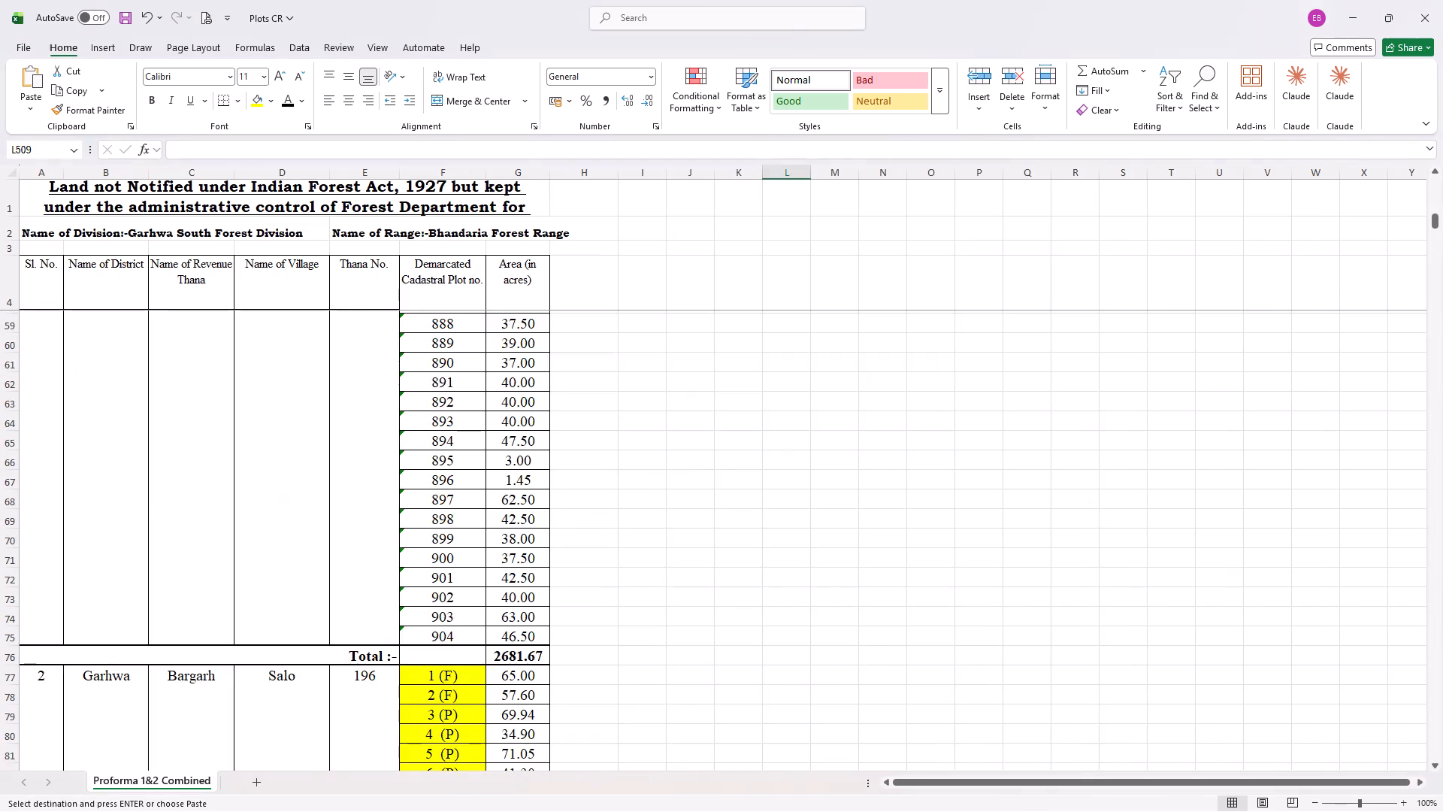
scroll(534, 612, "down", 17)
scroll(534, 612, "down", 7)
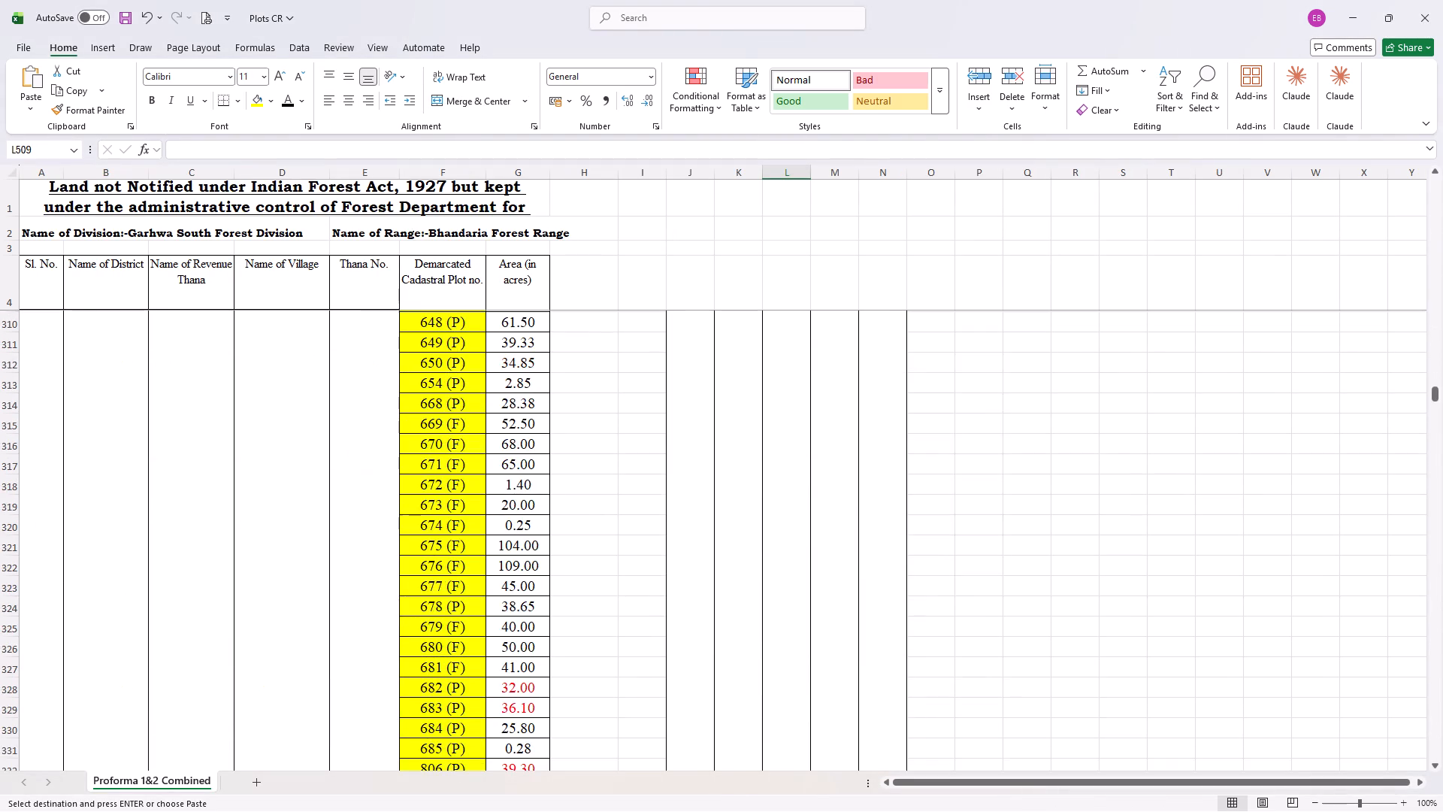
scroll(534, 612, "down", 3)
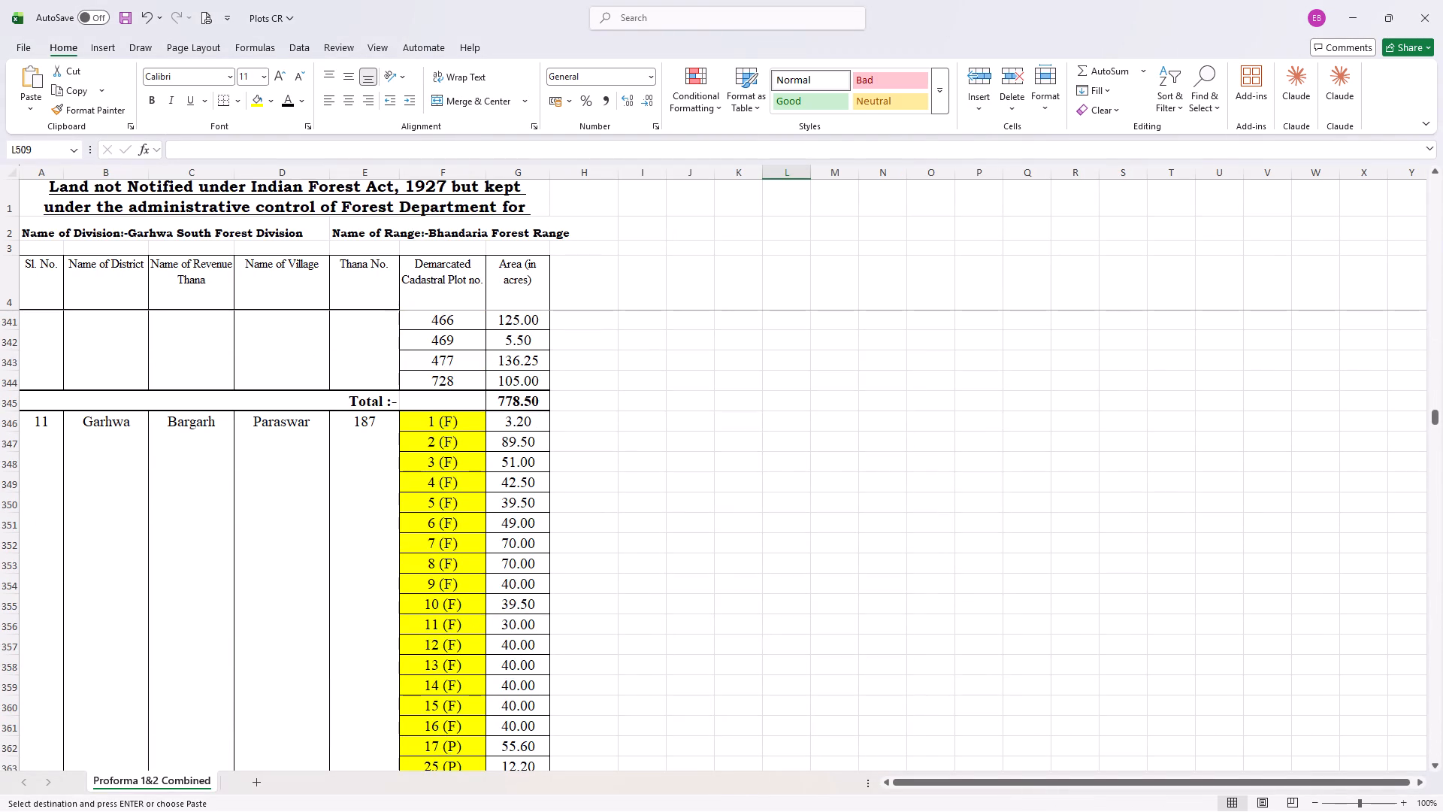
scroll(534, 612, "down", 15)
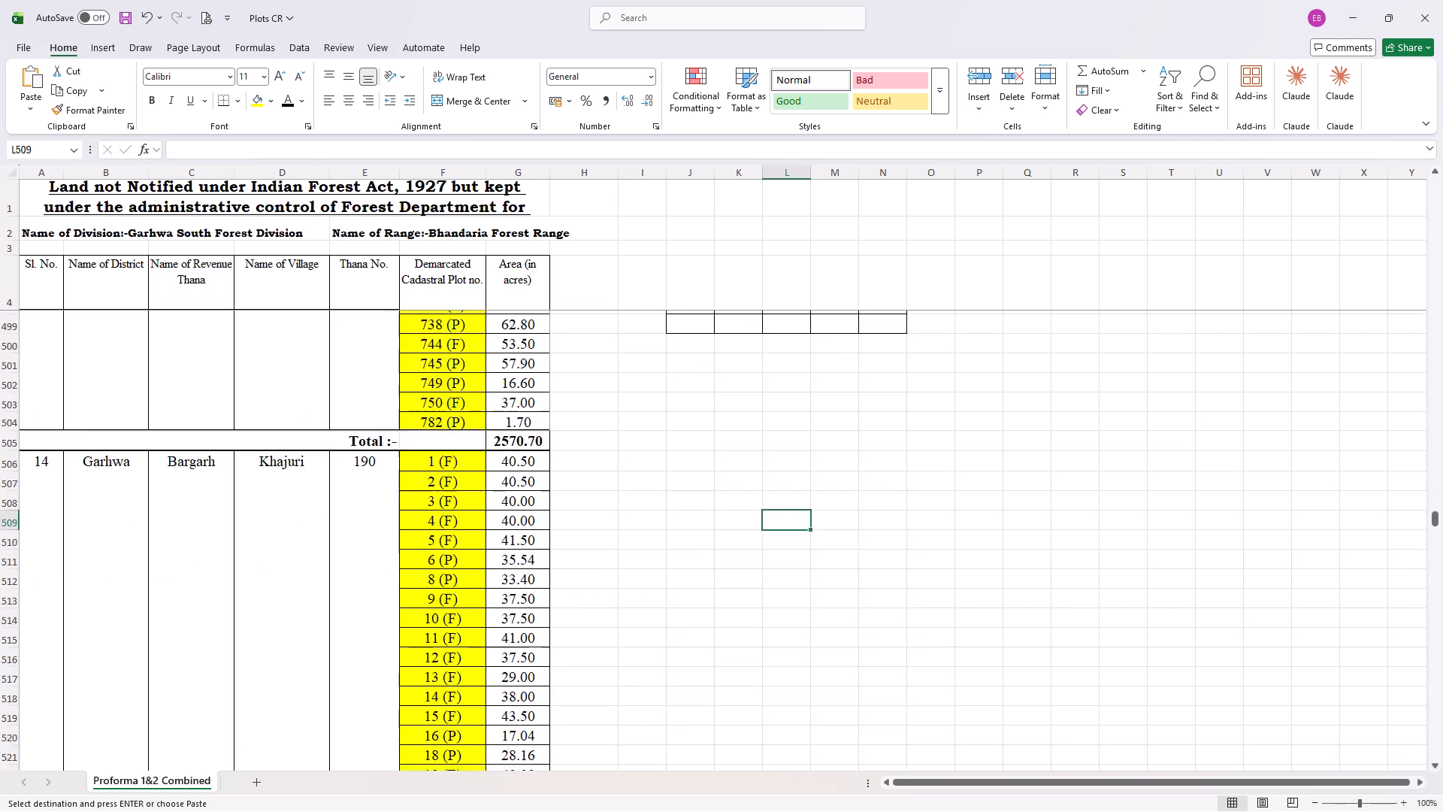
scroll(534, 612, "down", 16)
scroll(534, 612, "down", 5)
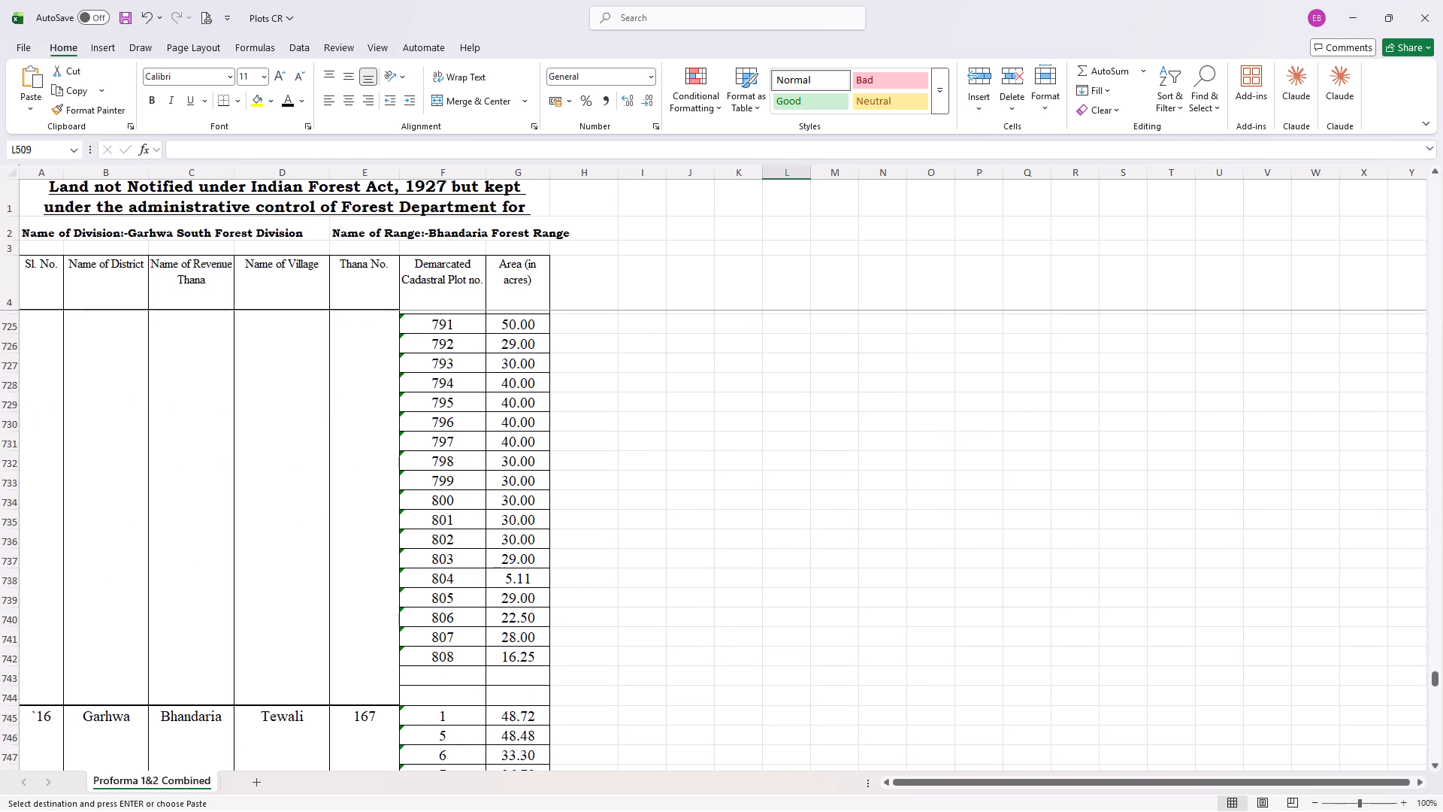
scroll(534, 612, "down", 1)
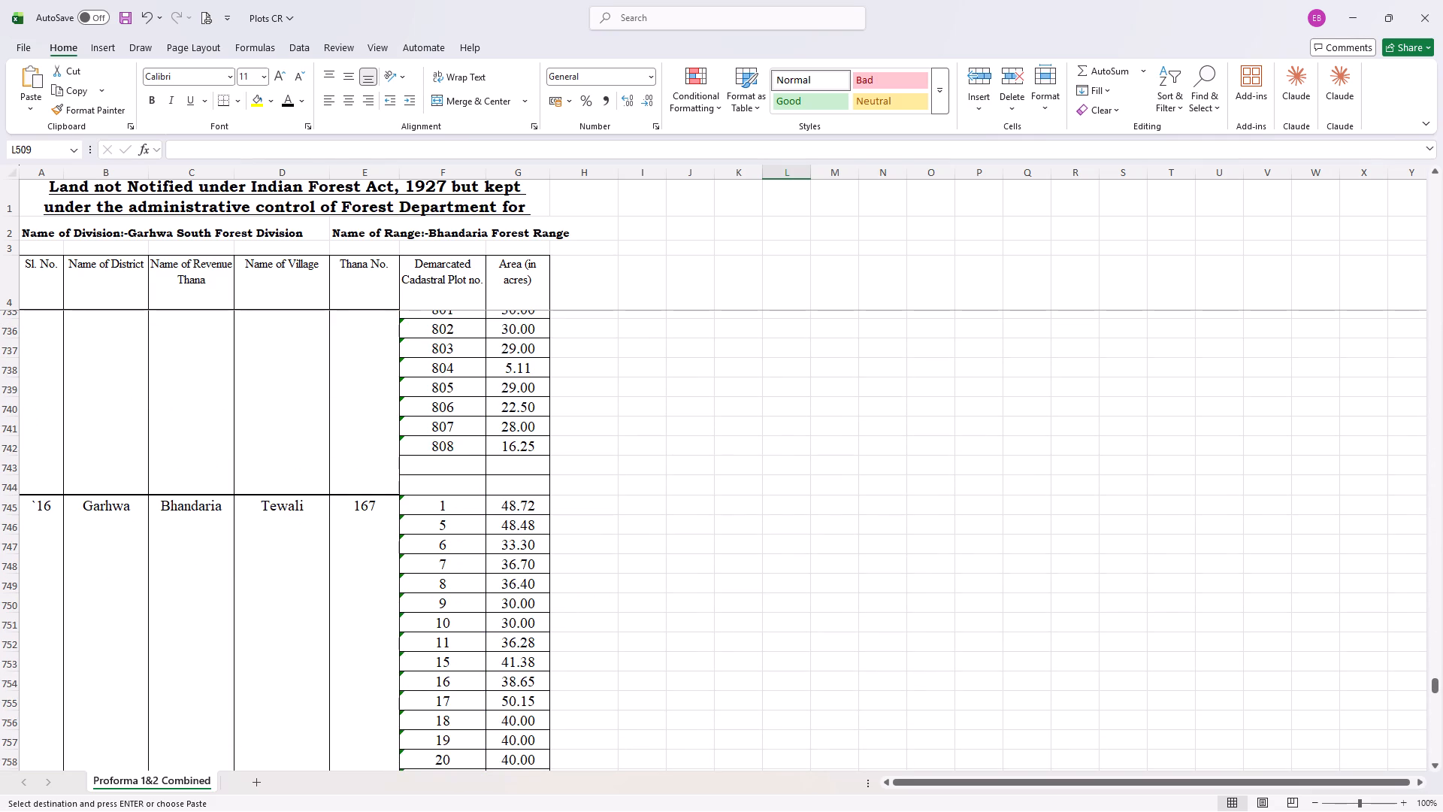
scroll(534, 612, "down", 11)
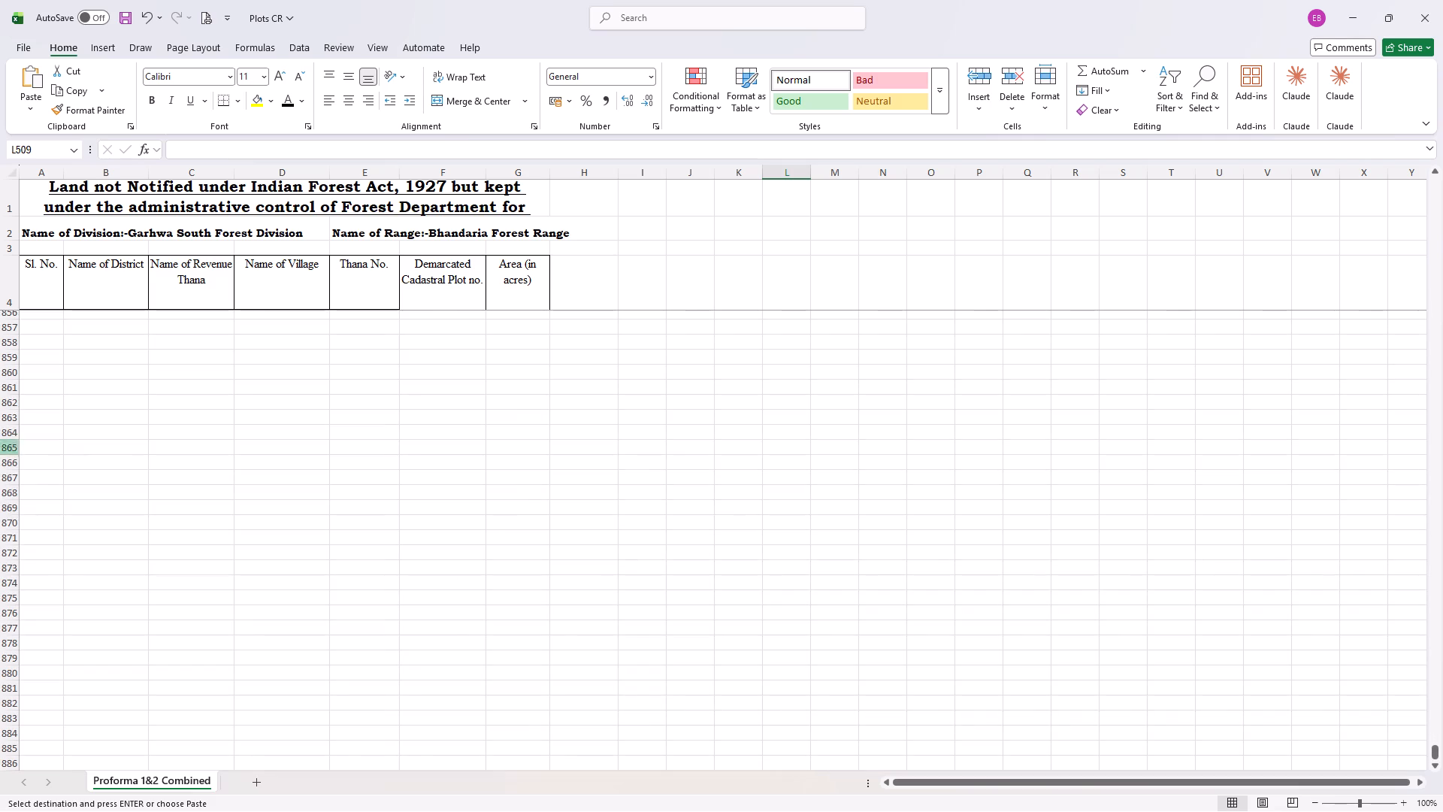
scroll(89, 471, "up", 1)
left_click(44, 372)
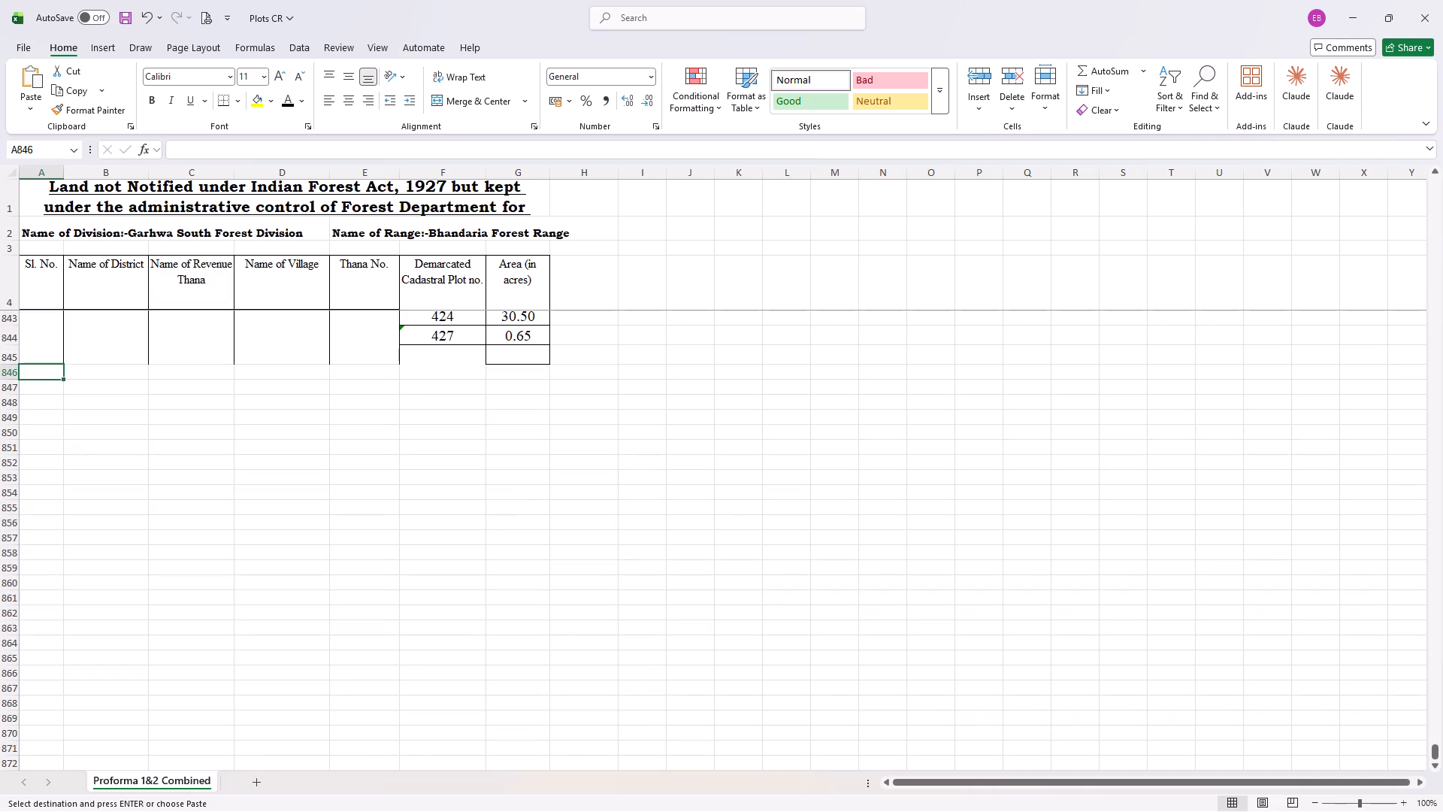
key("ctrl+v")
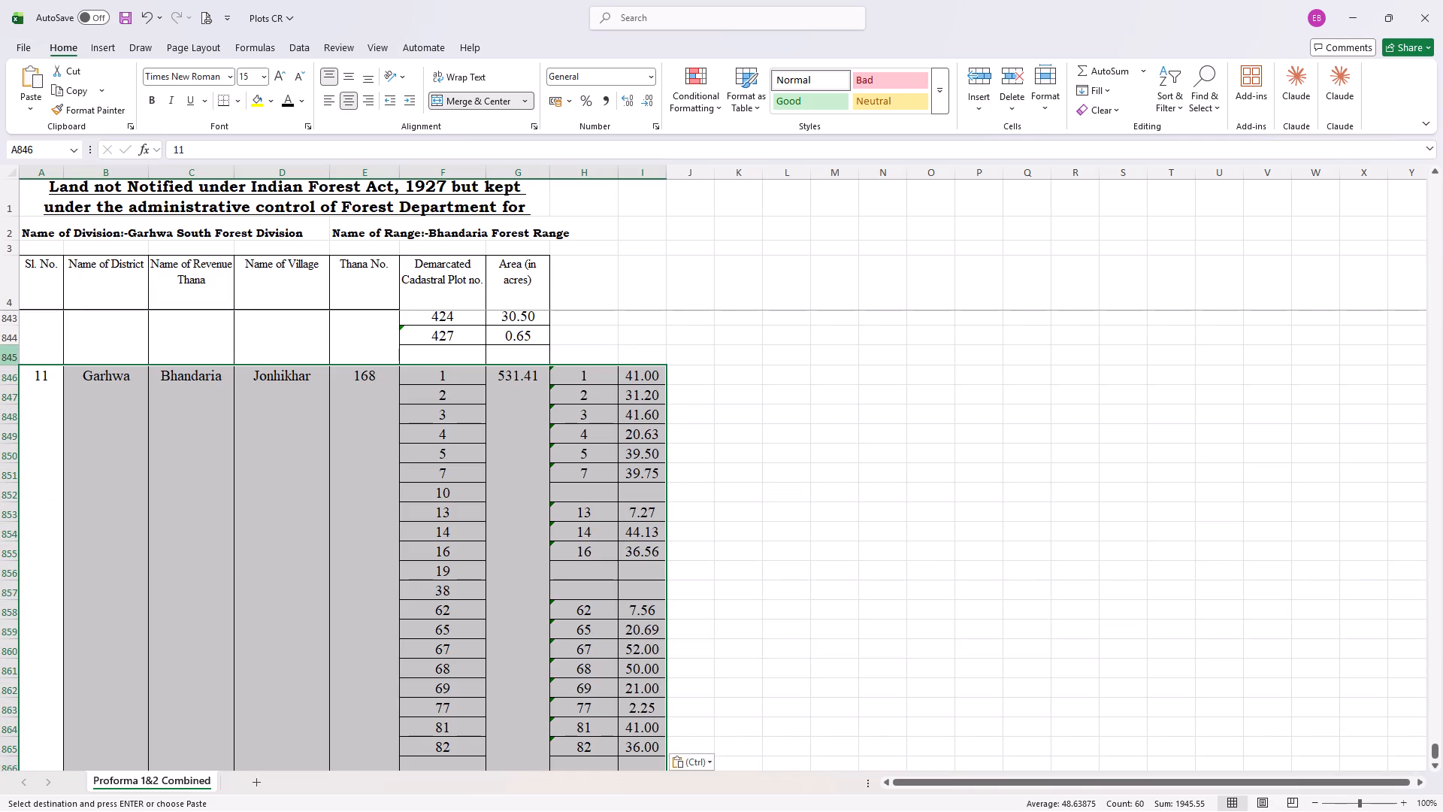
Insert a blank row at row 845, between the Tewali plots and the Jonhikhar block.
left_click(15, 359)
right_click(15, 359)
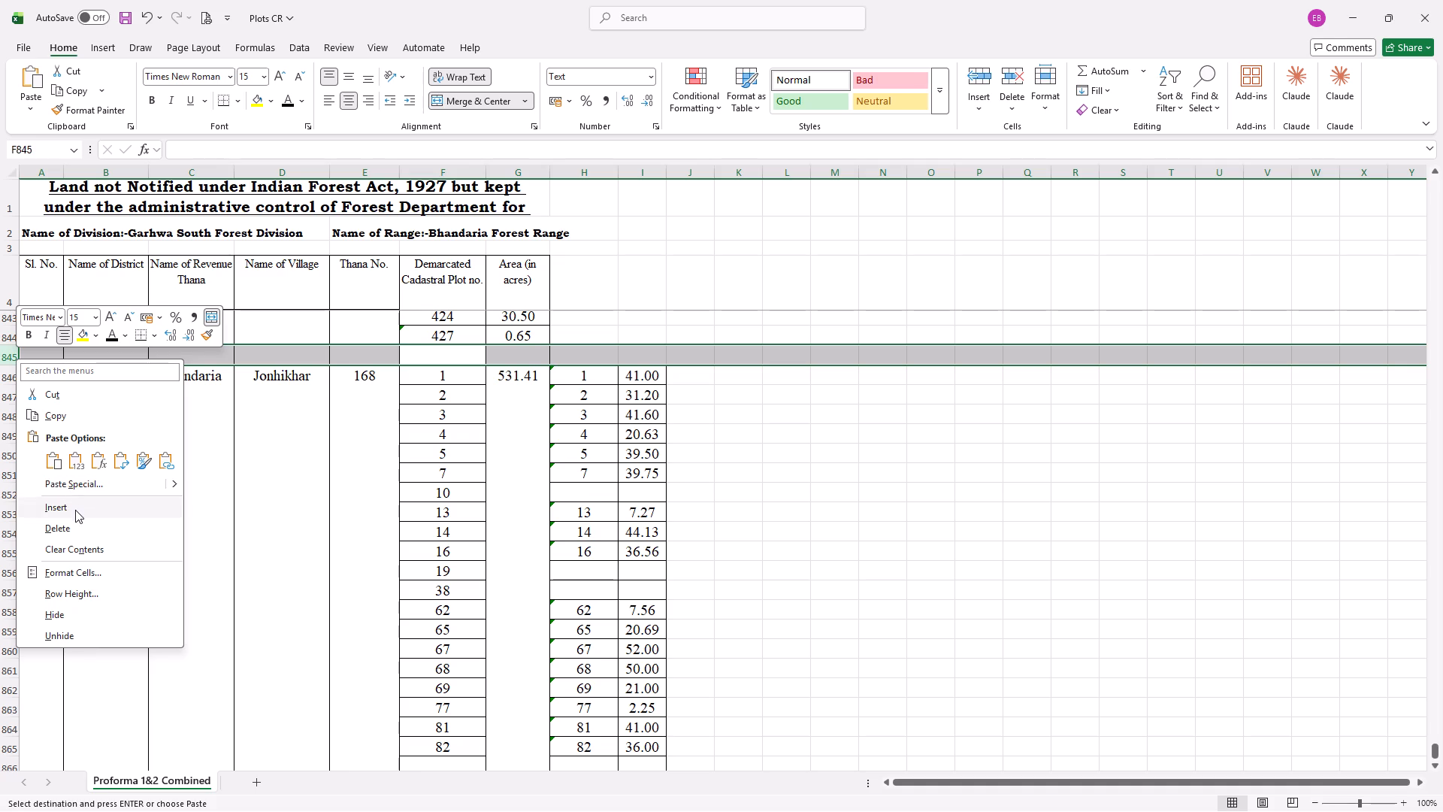
left_click(75, 510)
left_click(943, 535)
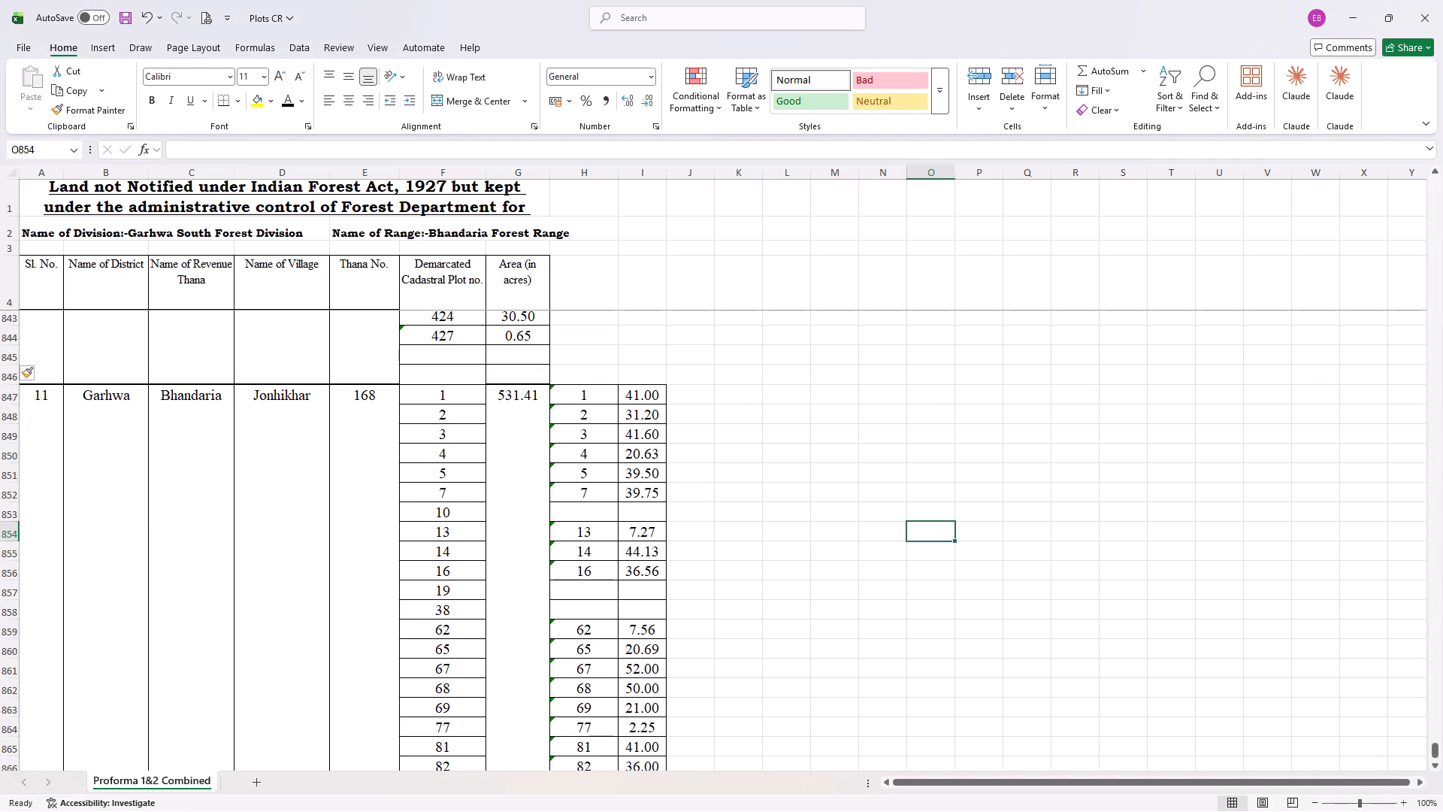
Delete the Jonhikhar block's notified plot and area cells F847:G867, shifting the remaining cells left.
left_click_drag(425, 392, 504, 799)
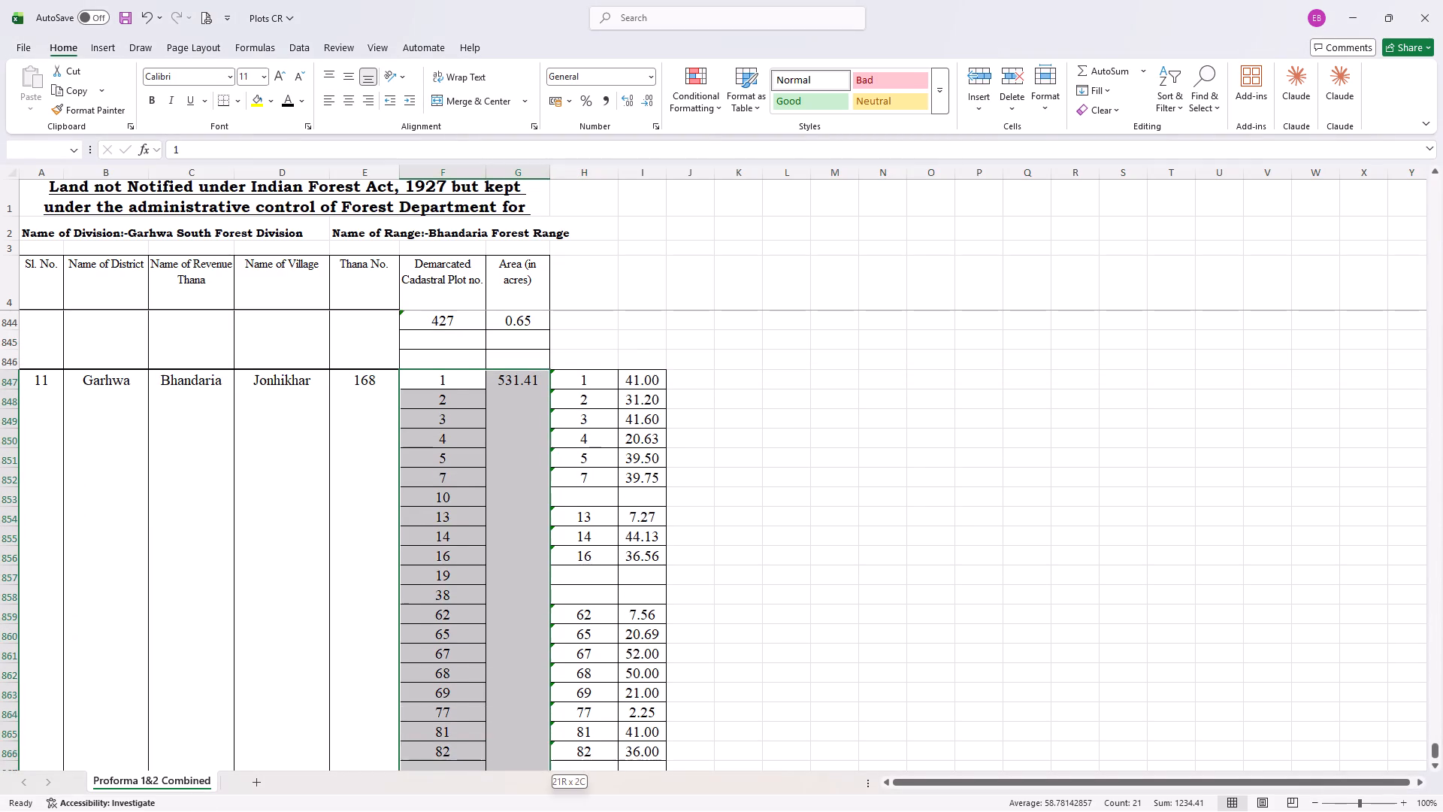
left_click_drag(504, 799, 521, 656)
right_click(513, 592)
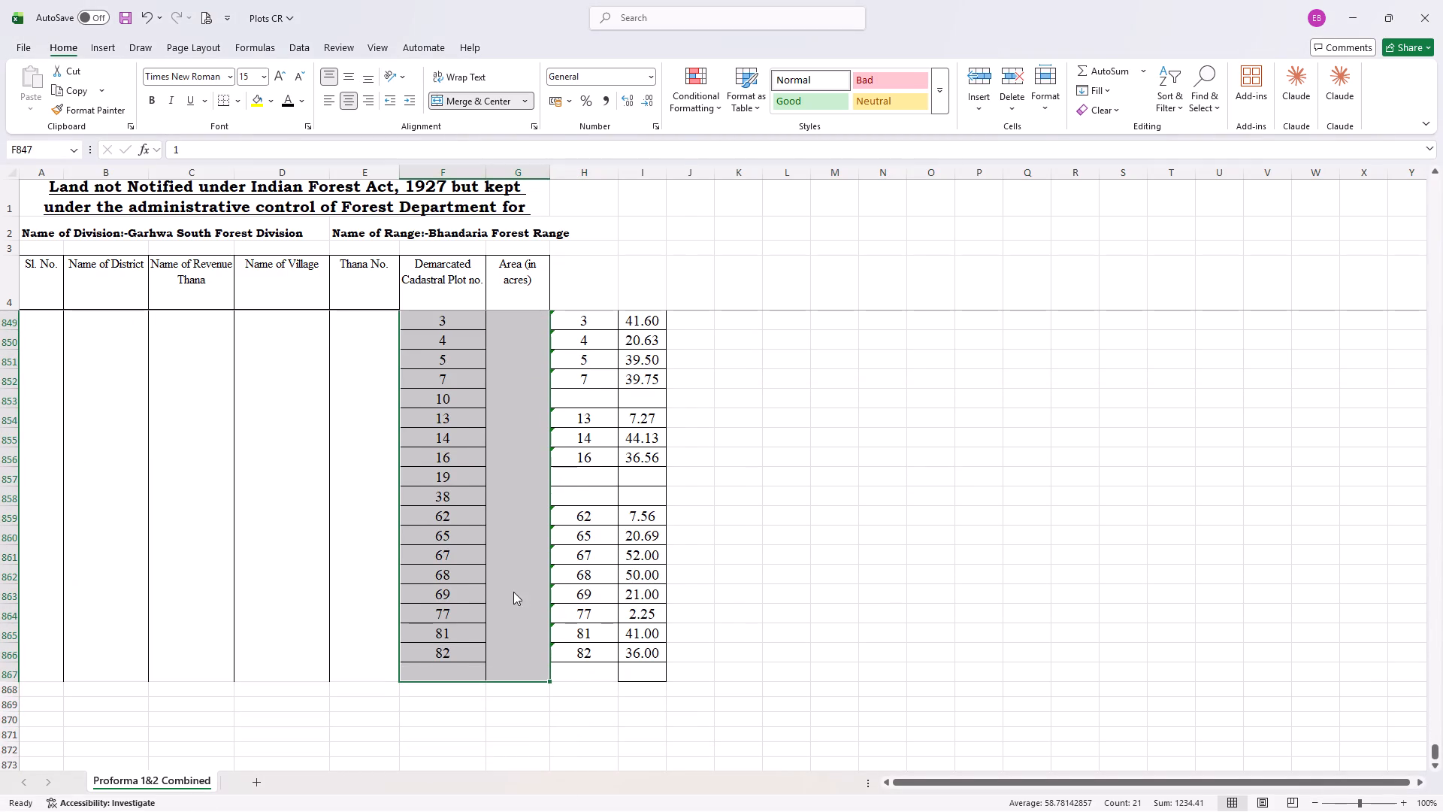
left_click(558, 301)
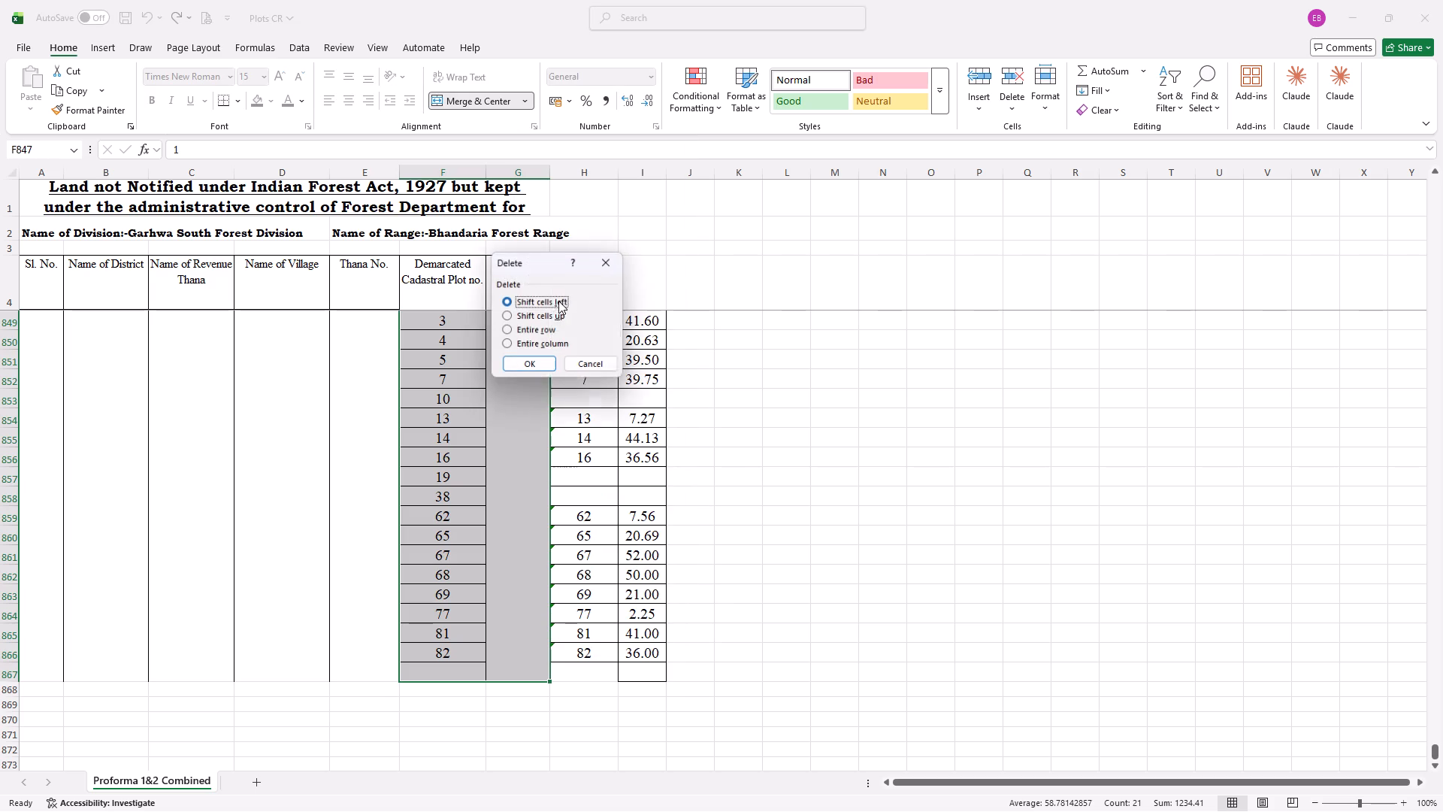
left_click(540, 369)
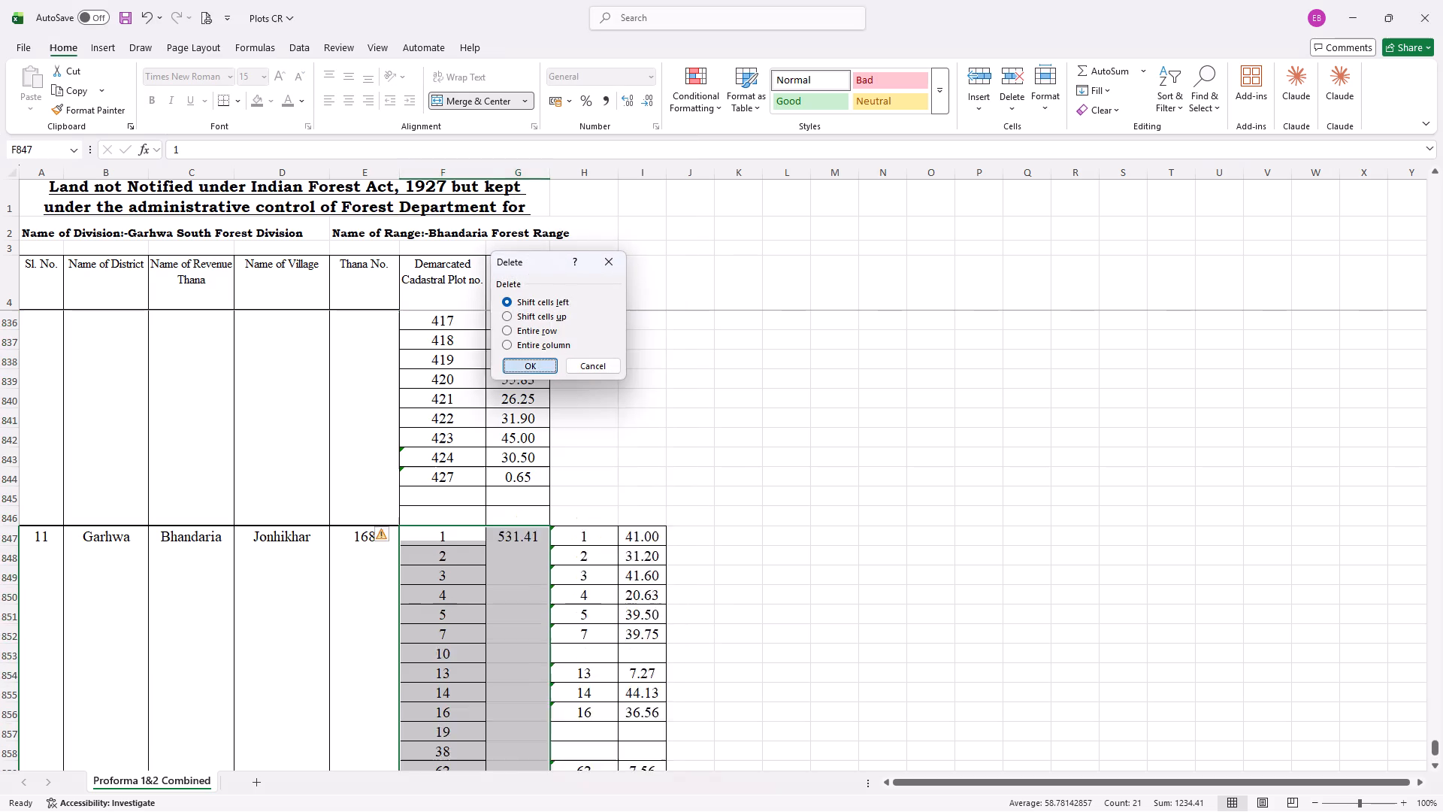
Delete the blank rows inside the Jonhikhar block: row 853 after plot 7 and rows 856:857 after plot 16.
left_click(742, 489)
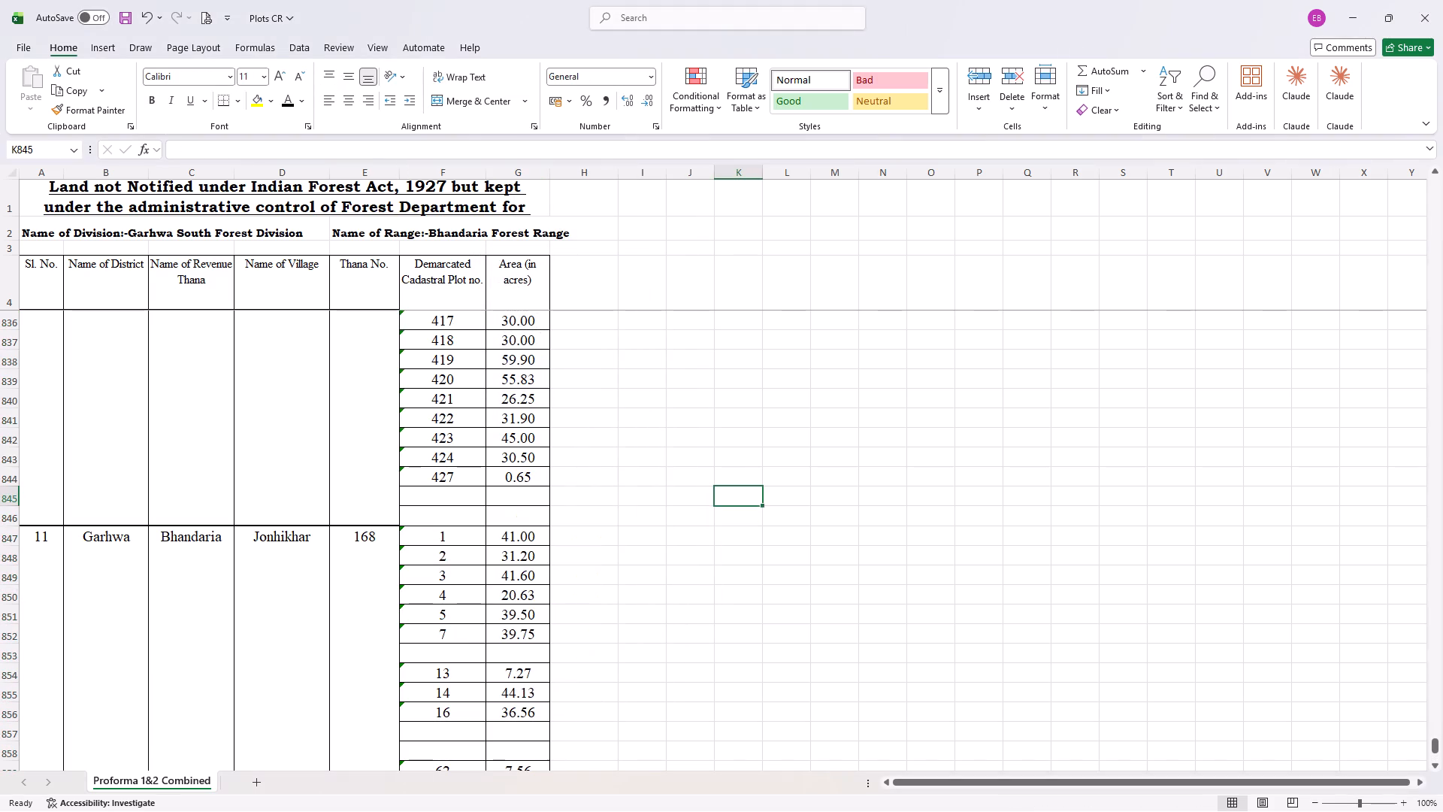
left_click(661, 514)
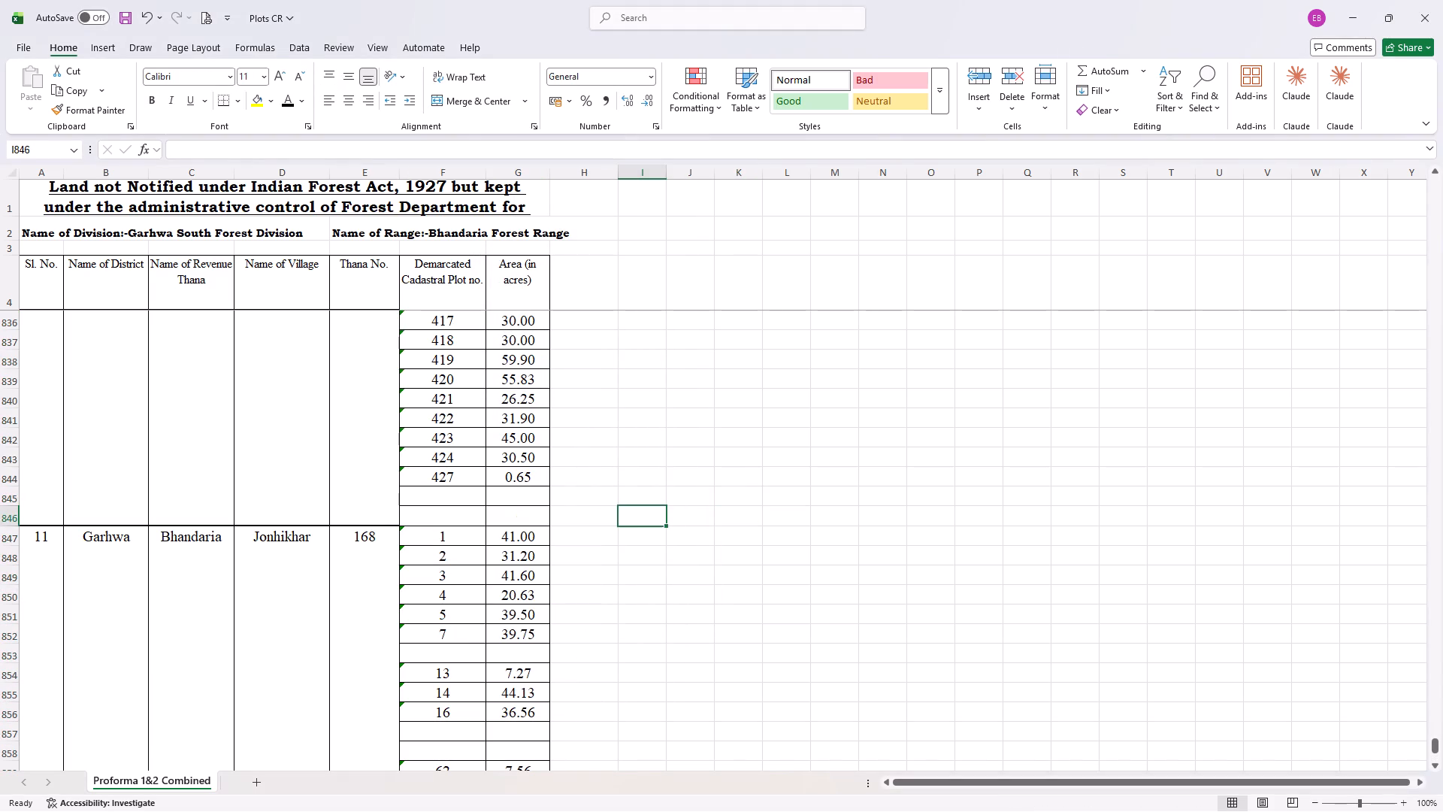
left_click(1, 662)
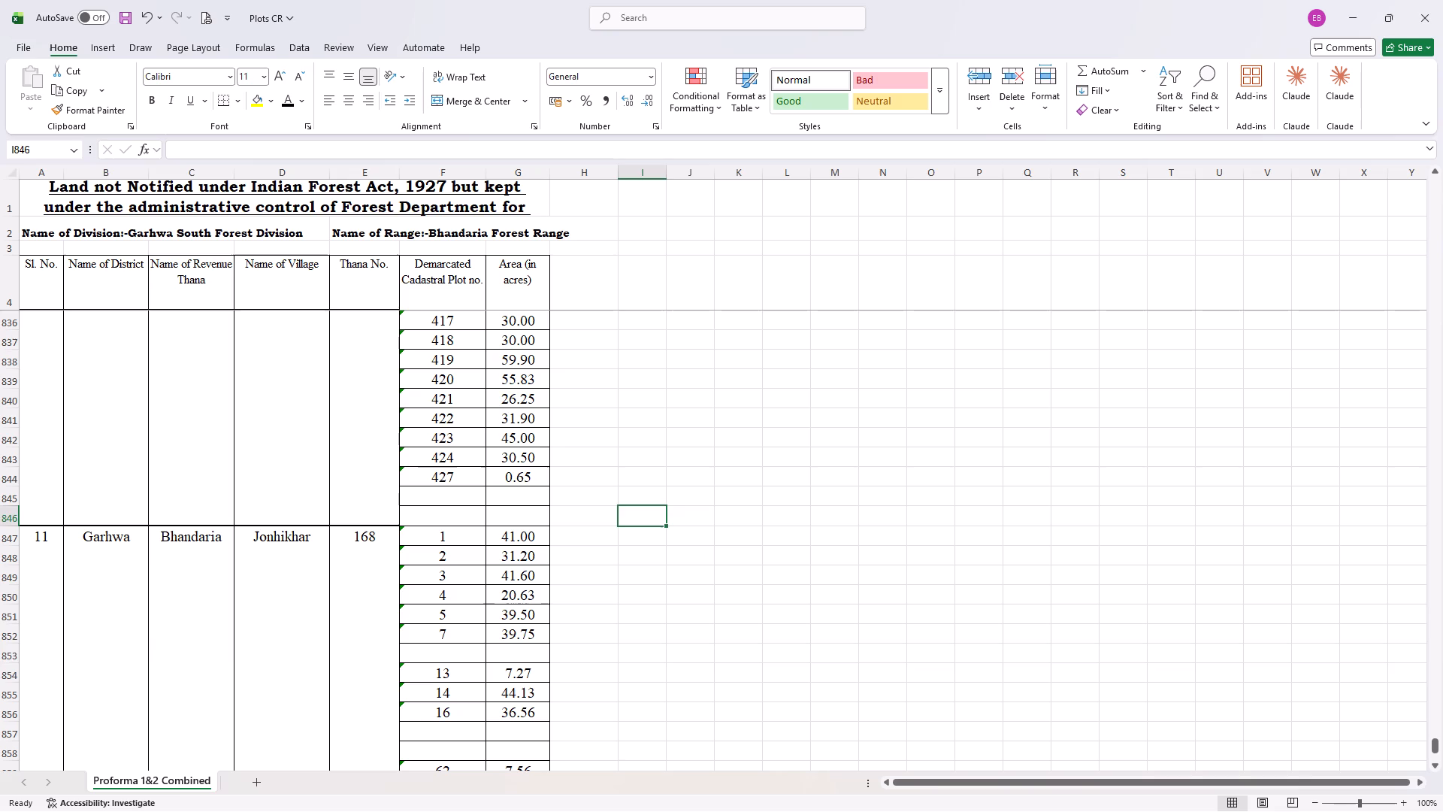
left_click(2, 655)
right_click(2, 655)
left_click(50, 534)
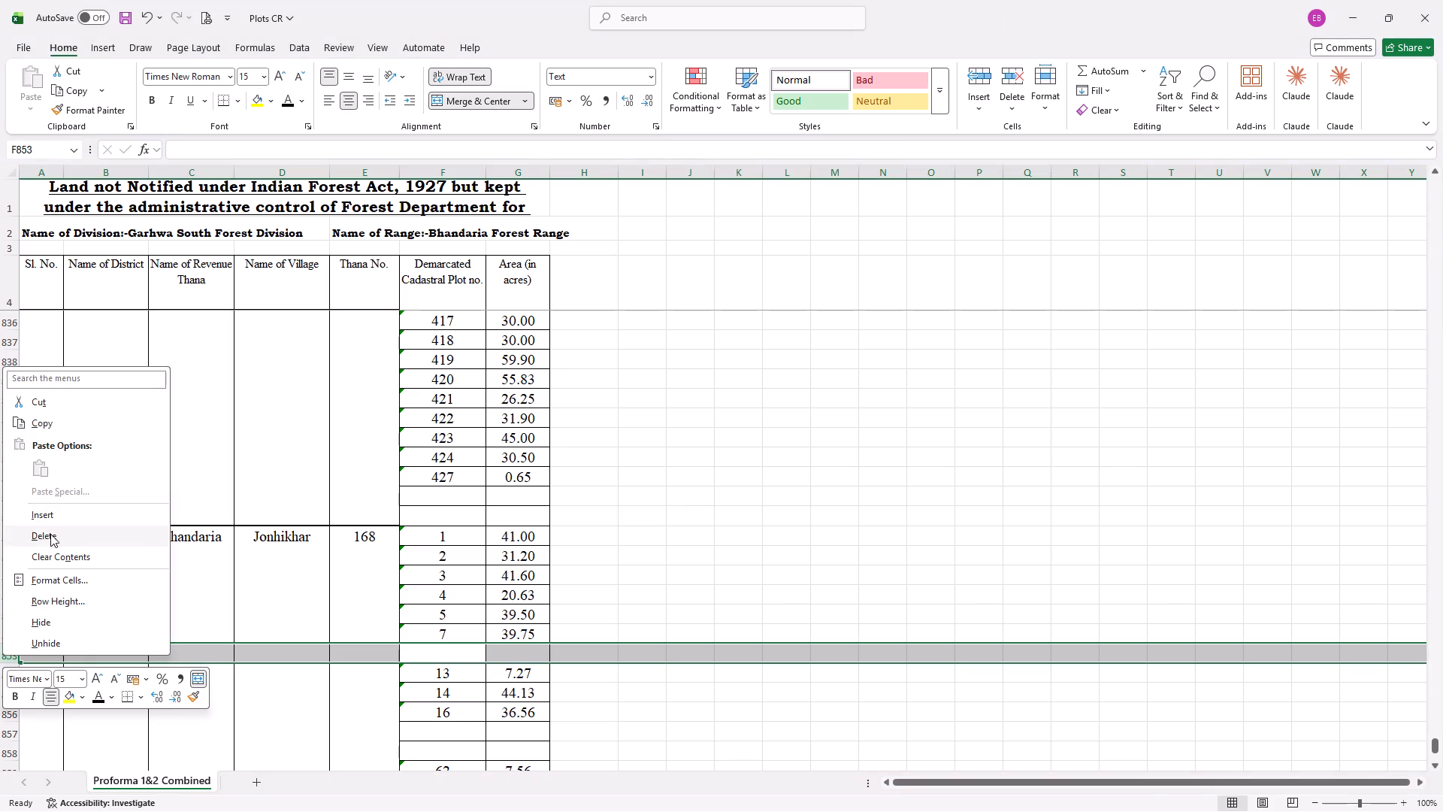
left_click_drag(14, 713, 14, 717)
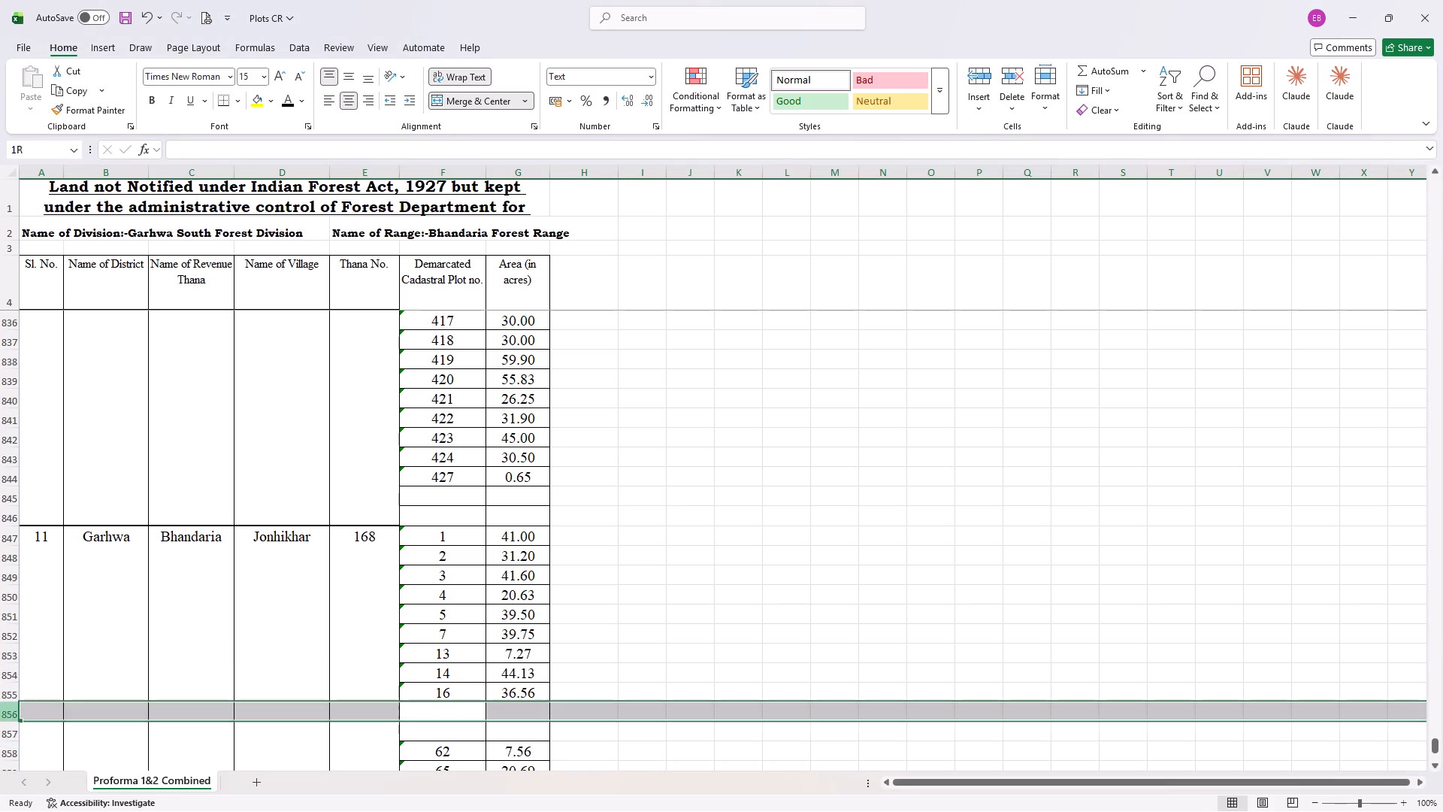
left_click_drag(14, 717, 17, 728)
right_click(20, 723)
right_click(0, 728)
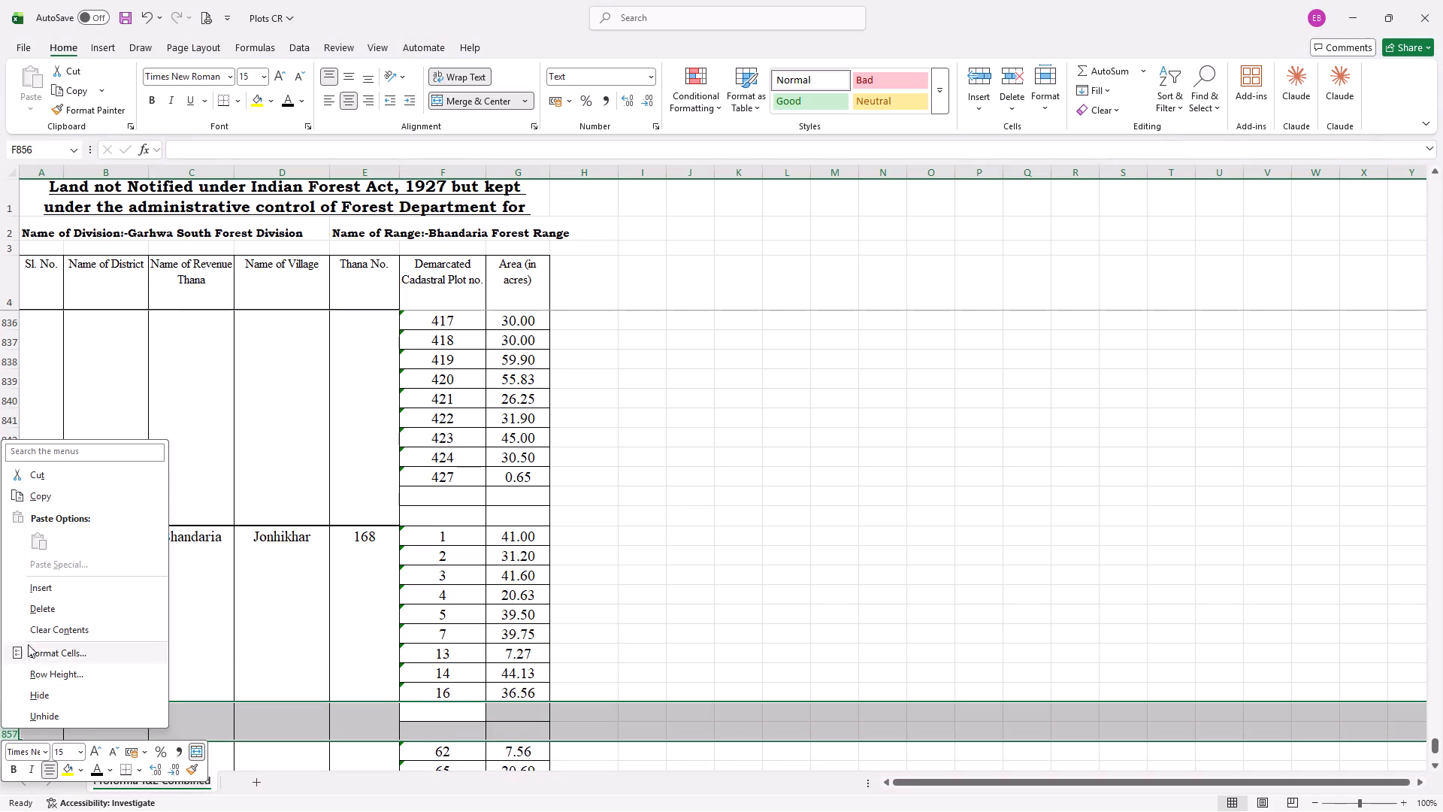
left_click(50, 613)
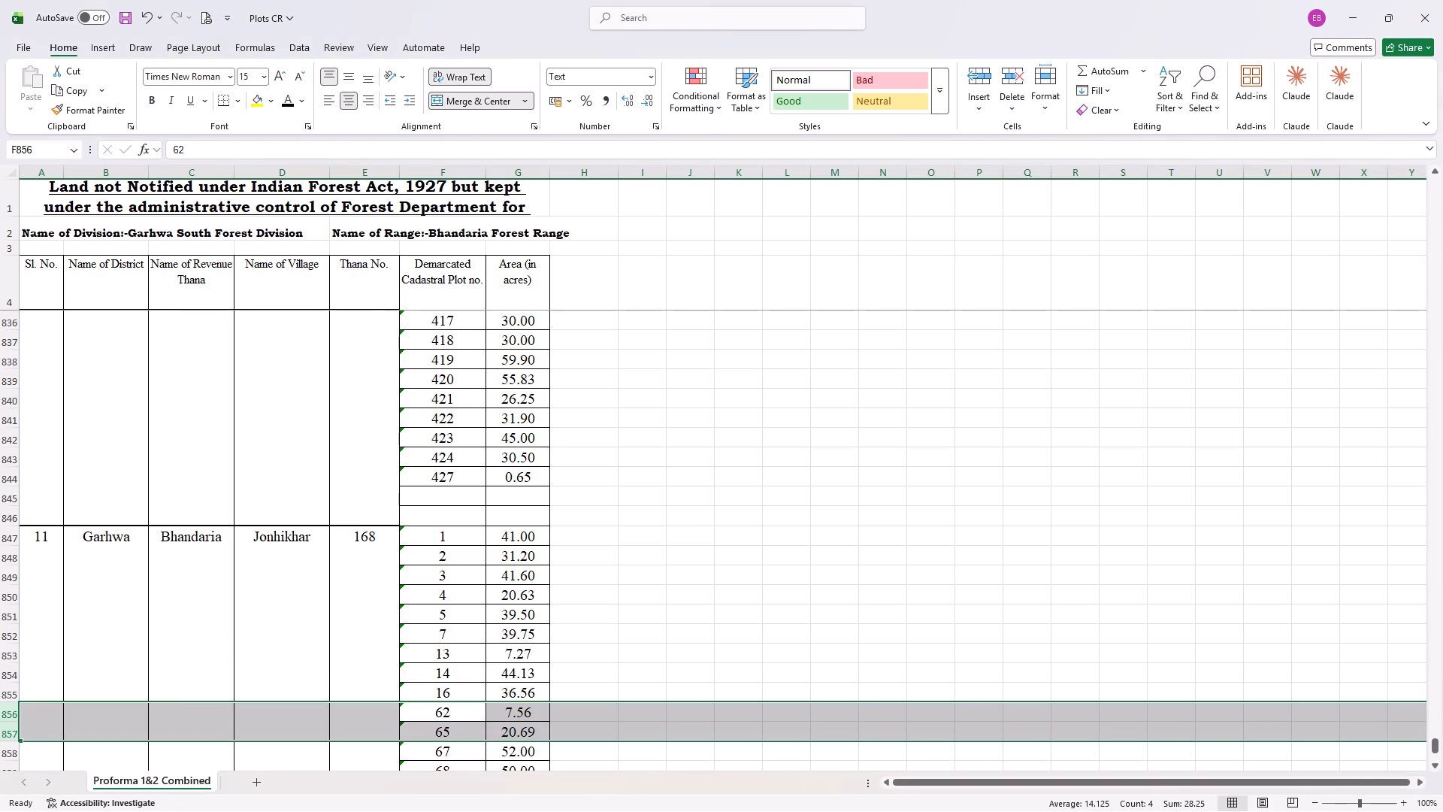
Delete the blank row 864 directly below plot 82 at the end of the Jonhikhar block.
scroll(405, 573, "down", 1)
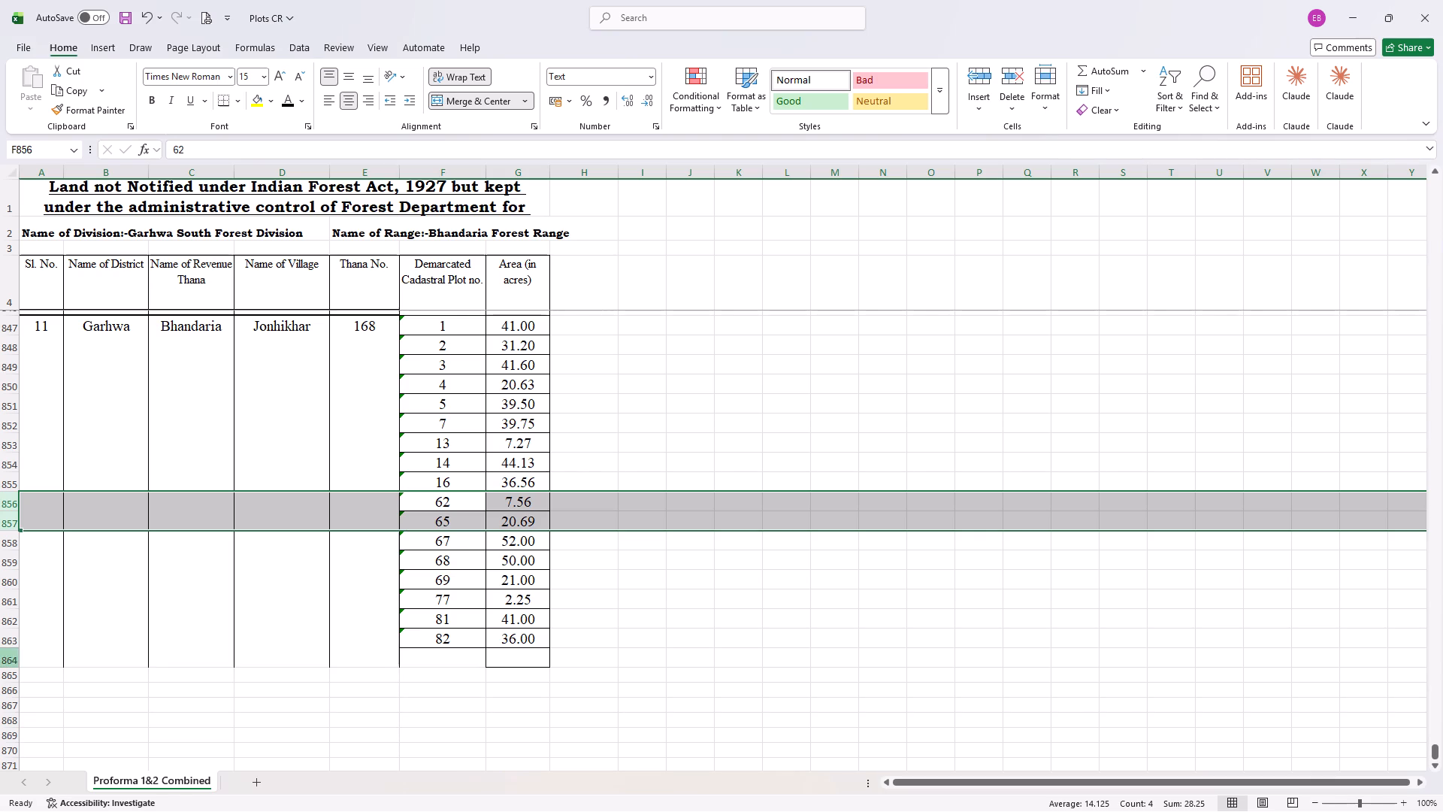
left_click(11, 662)
right_click(11, 662)
left_click(62, 541)
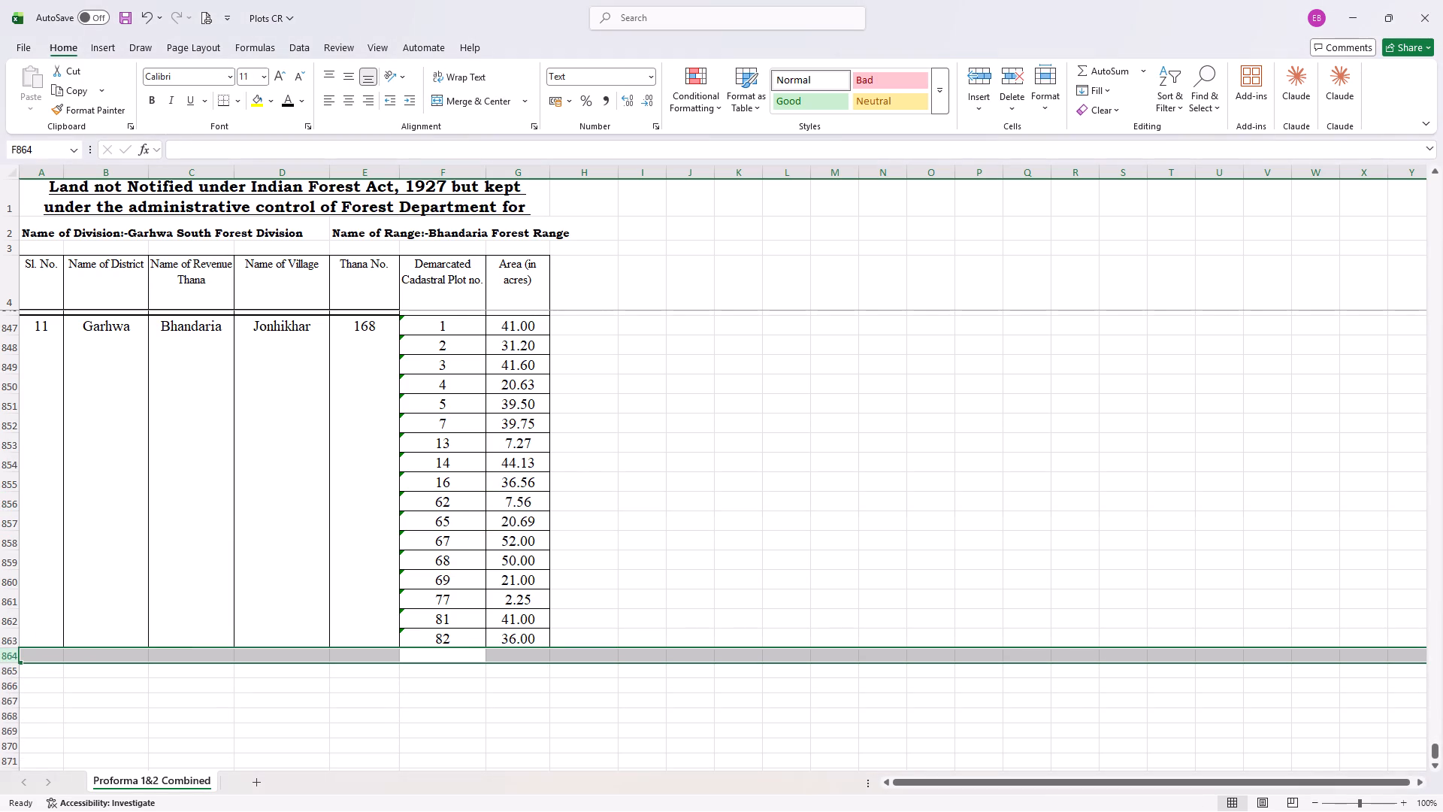
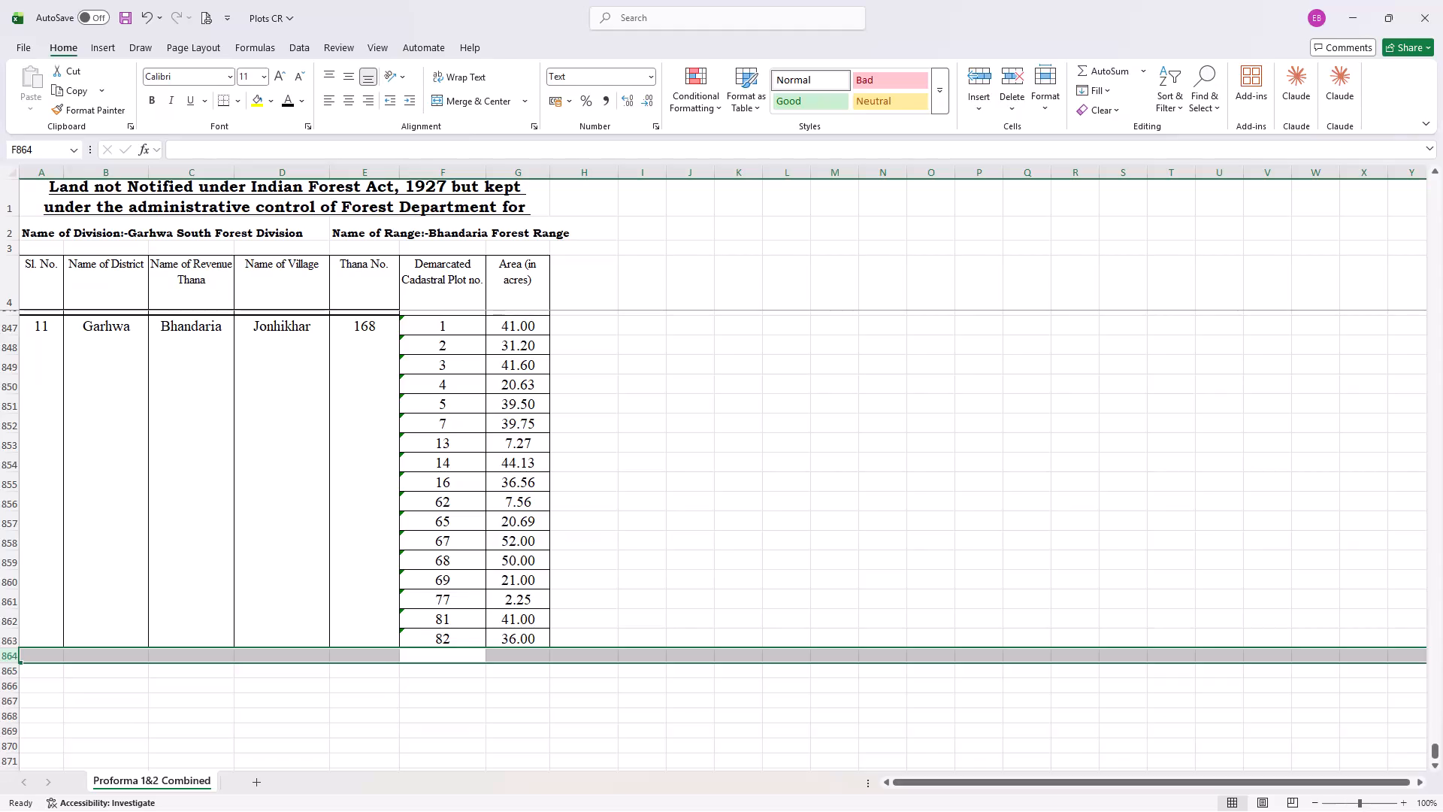
Apply cell borders to the Jonhikhar block's merged cells A847:E863, from Sl. No. through Thana No.
left_click_drag(167, 562, 156, 571)
left_click_drag(49, 617, 216, 588)
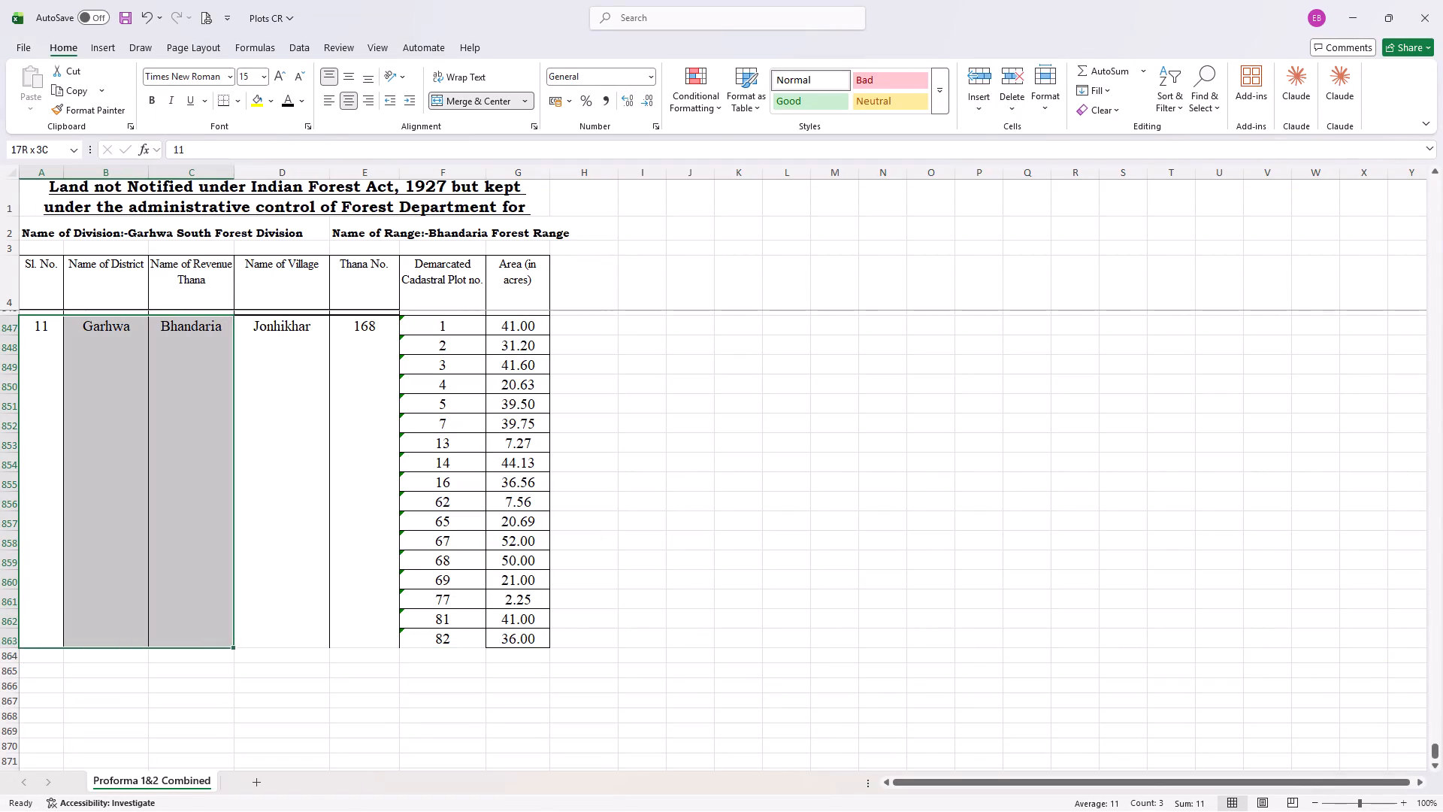
left_click_drag(216, 588, 385, 562)
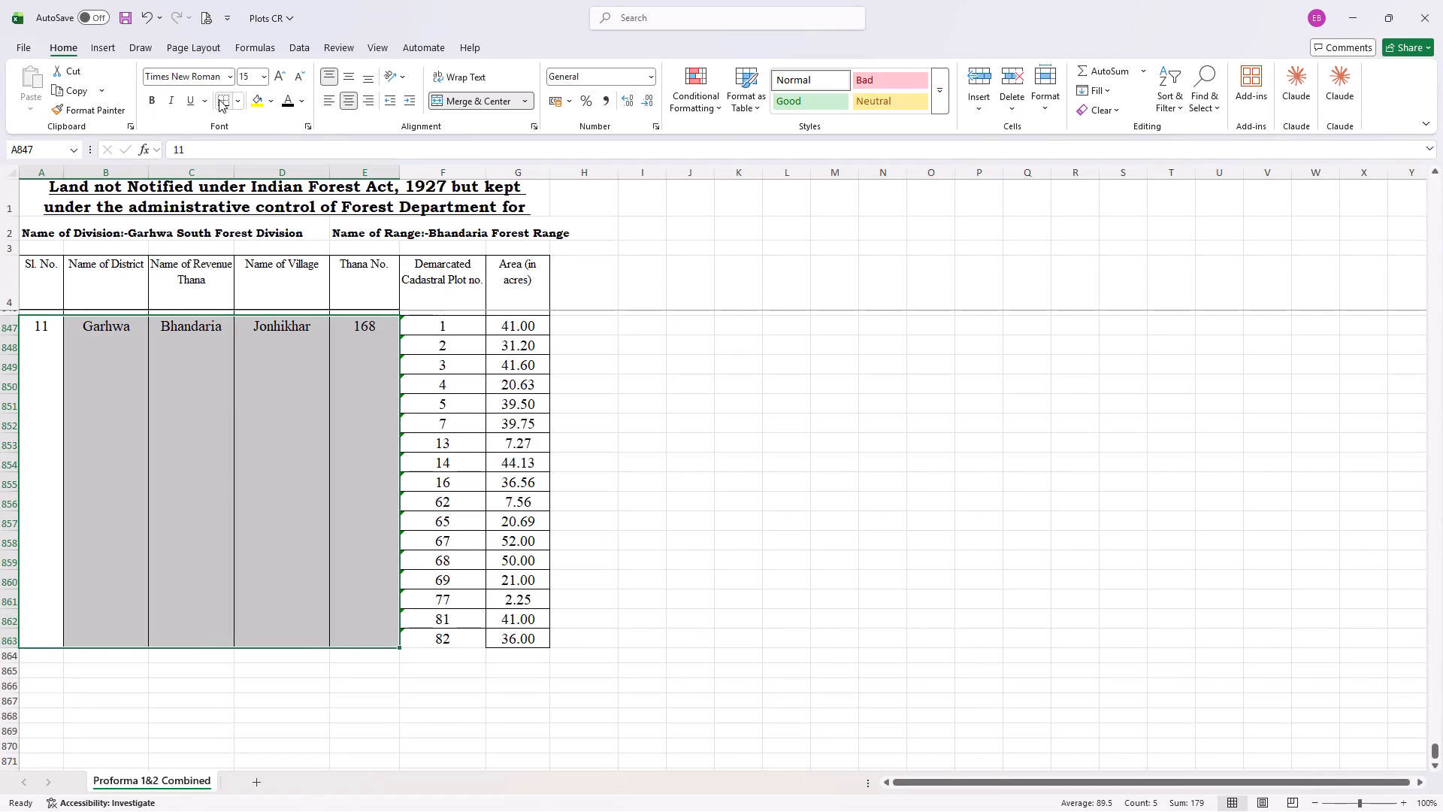
left_click(244, 103)
left_click(266, 252)
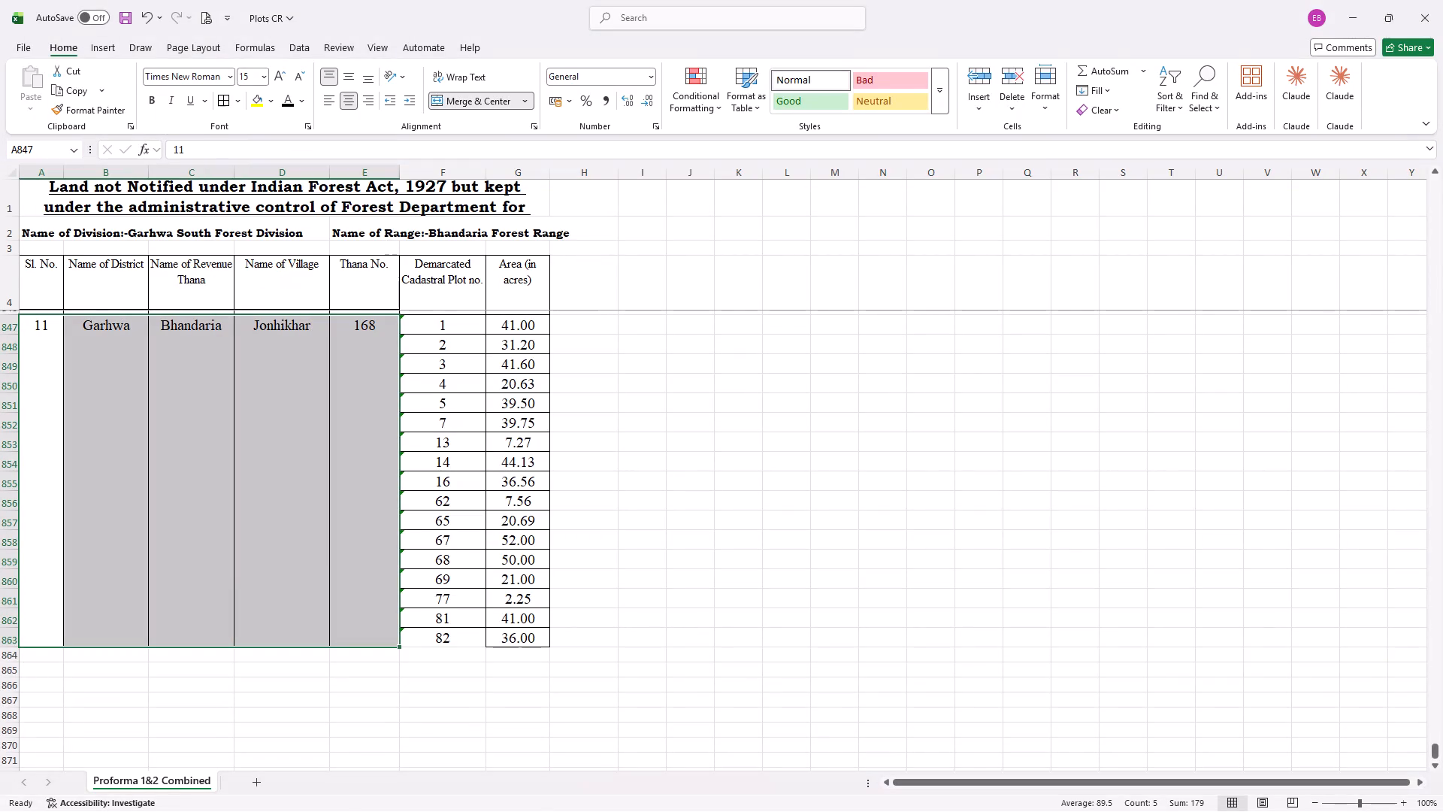
left_click(285, 408)
Save the Plots CR workbook.
scroll(285, 408, "up", 1)
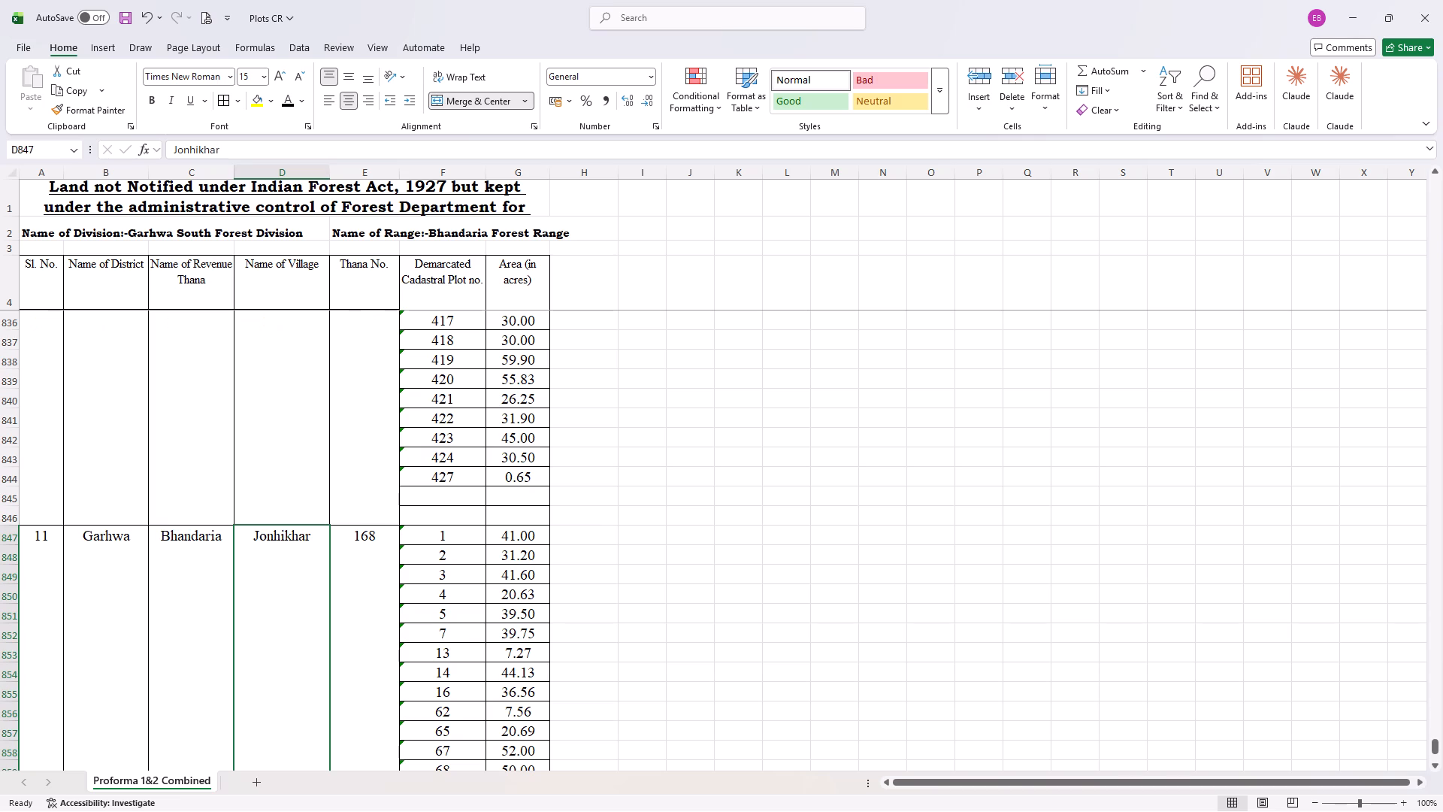
scroll(252, 404, "down", 2)
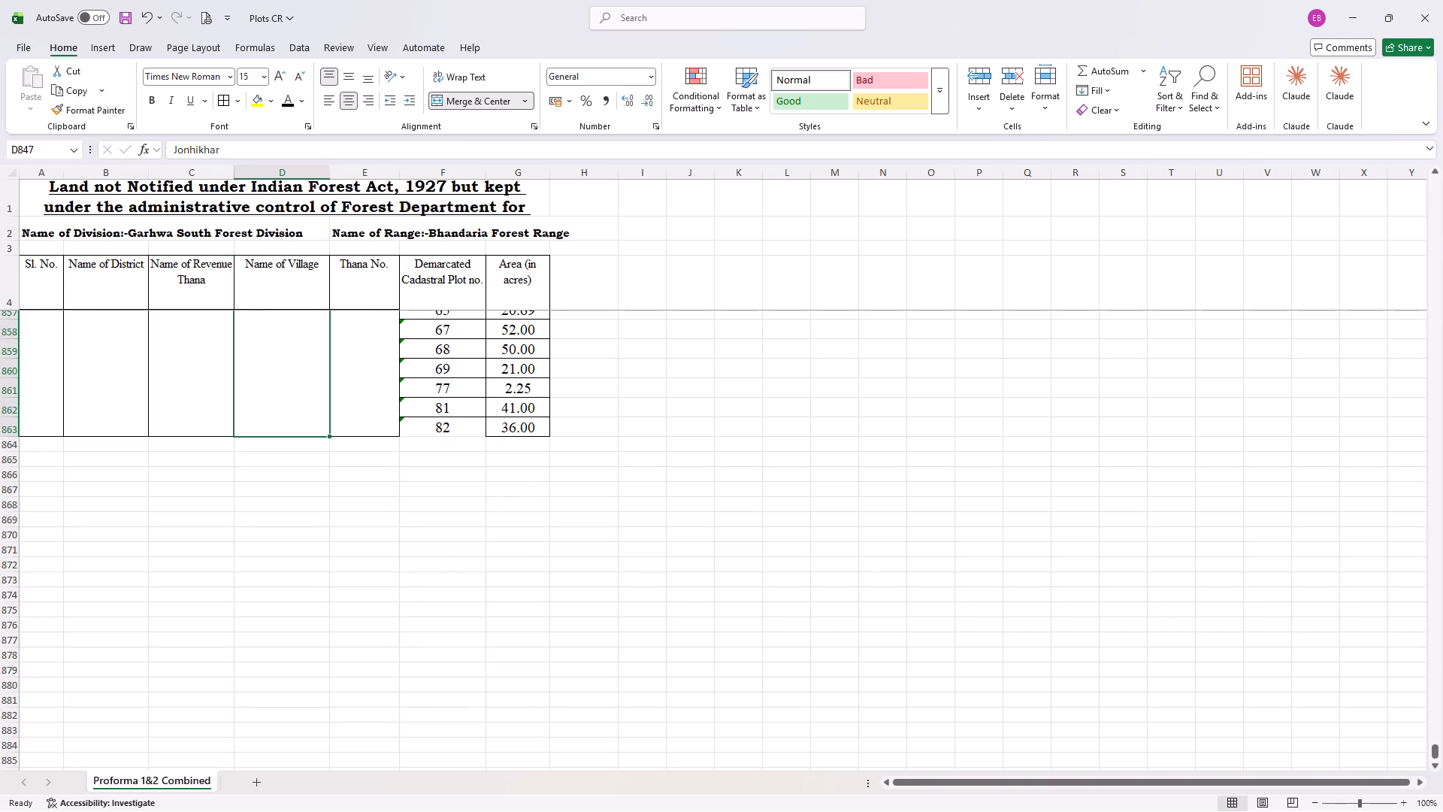
scroll(444, 464, "up", 4)
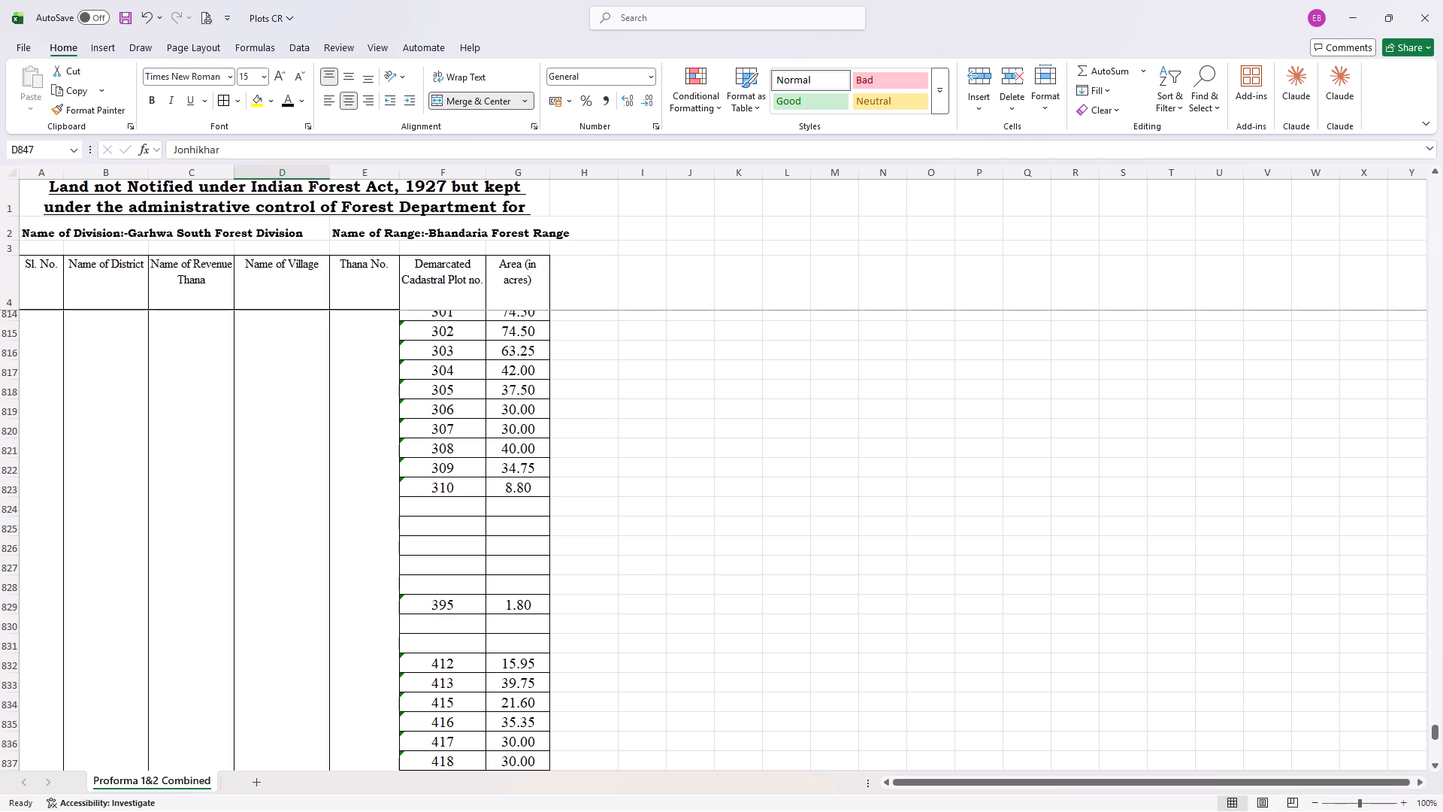
left_click(128, 28)
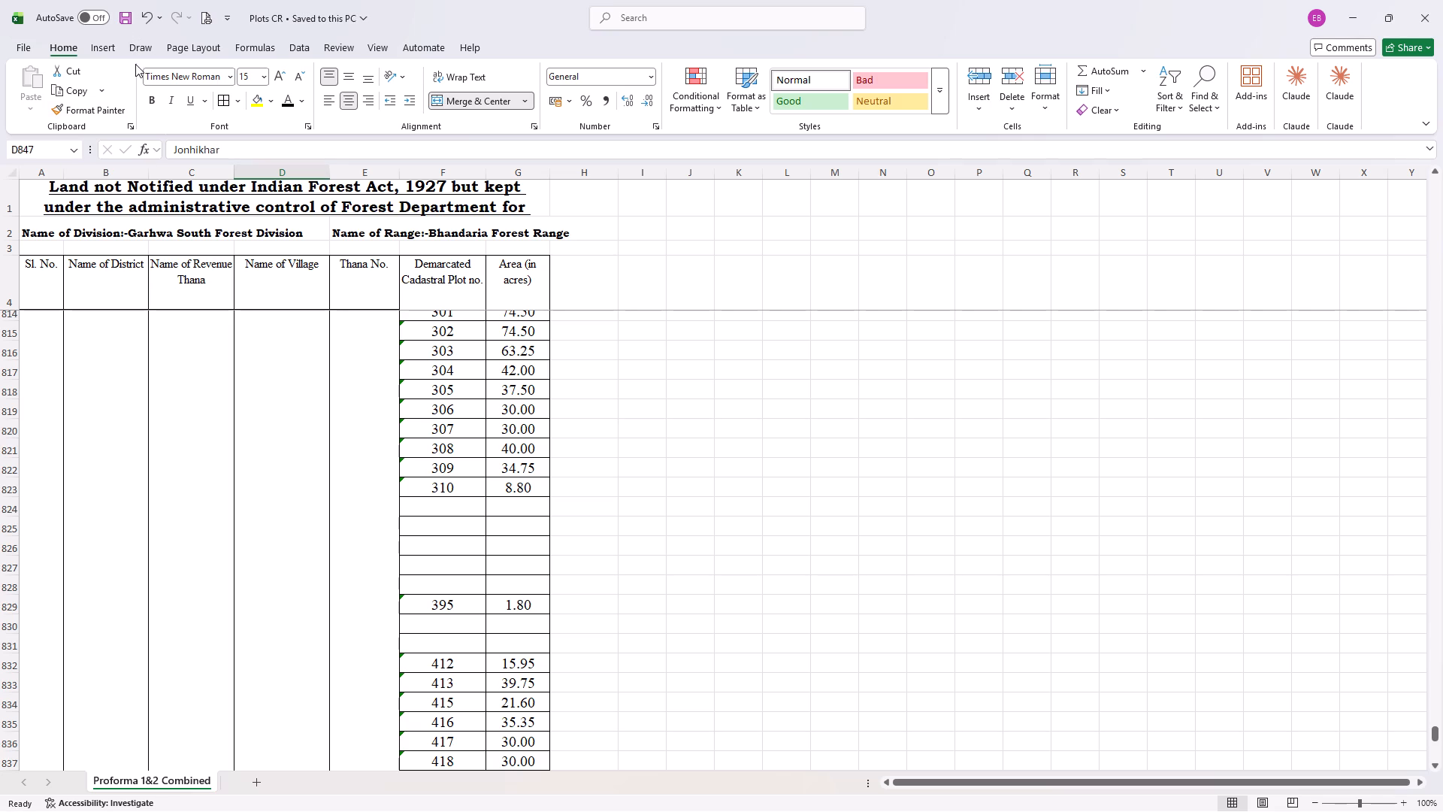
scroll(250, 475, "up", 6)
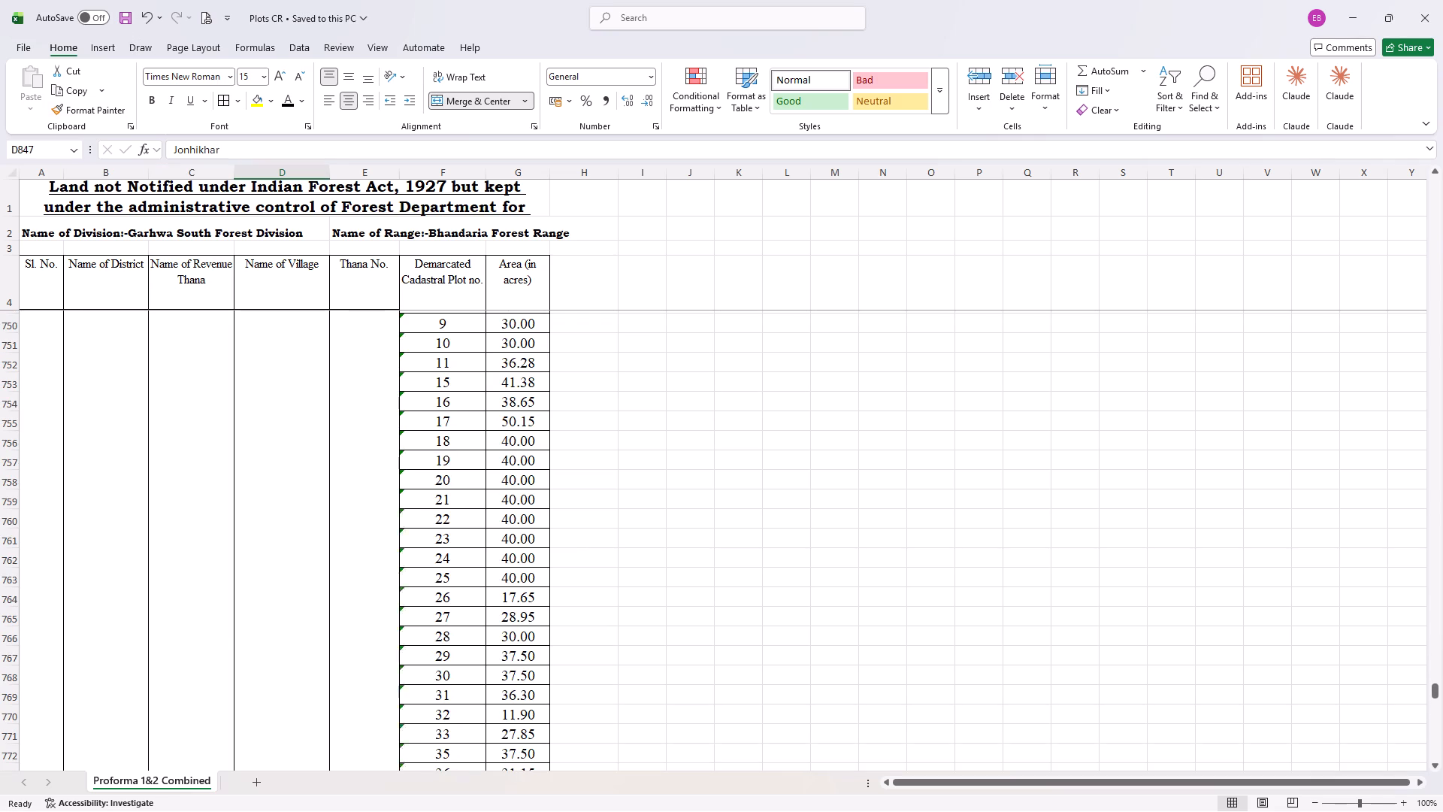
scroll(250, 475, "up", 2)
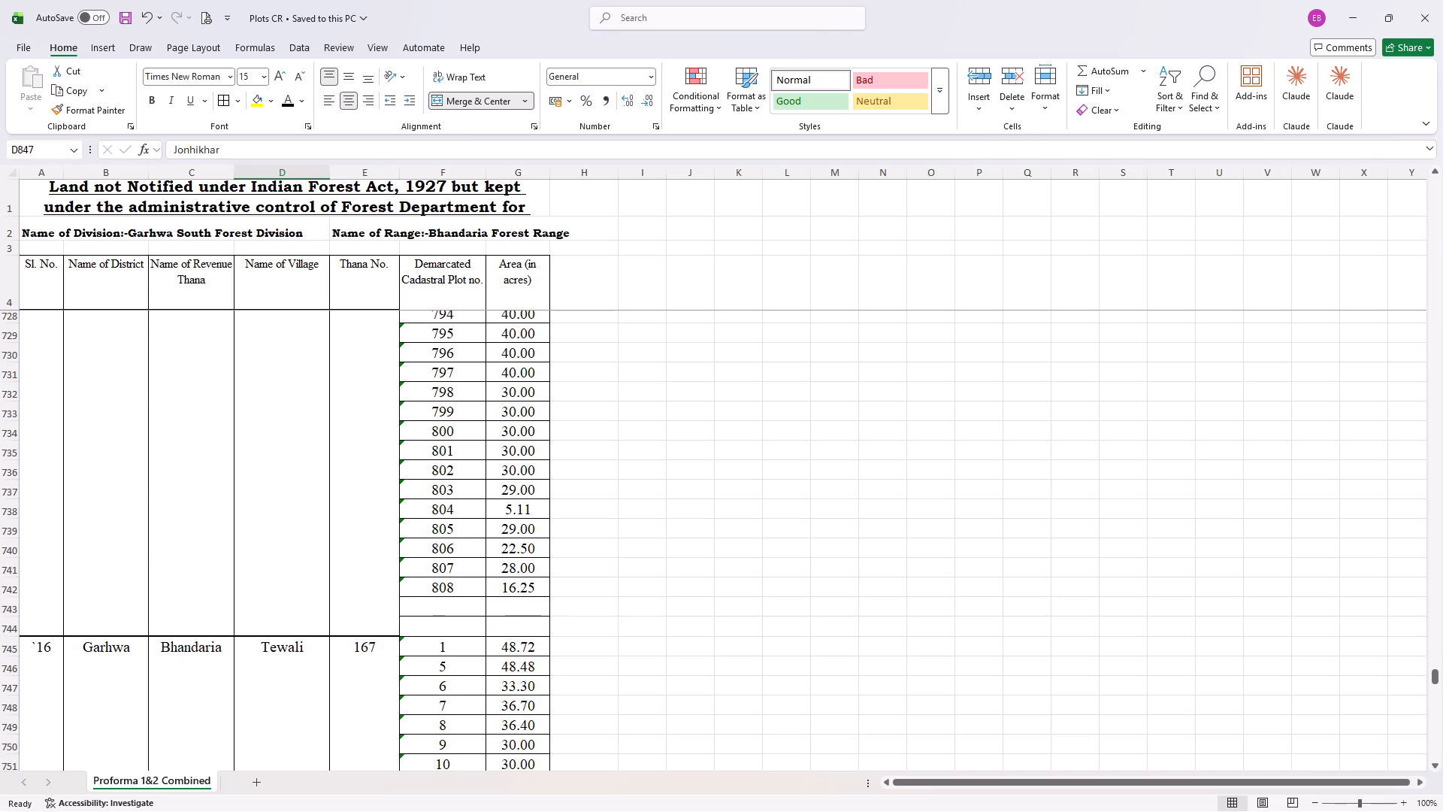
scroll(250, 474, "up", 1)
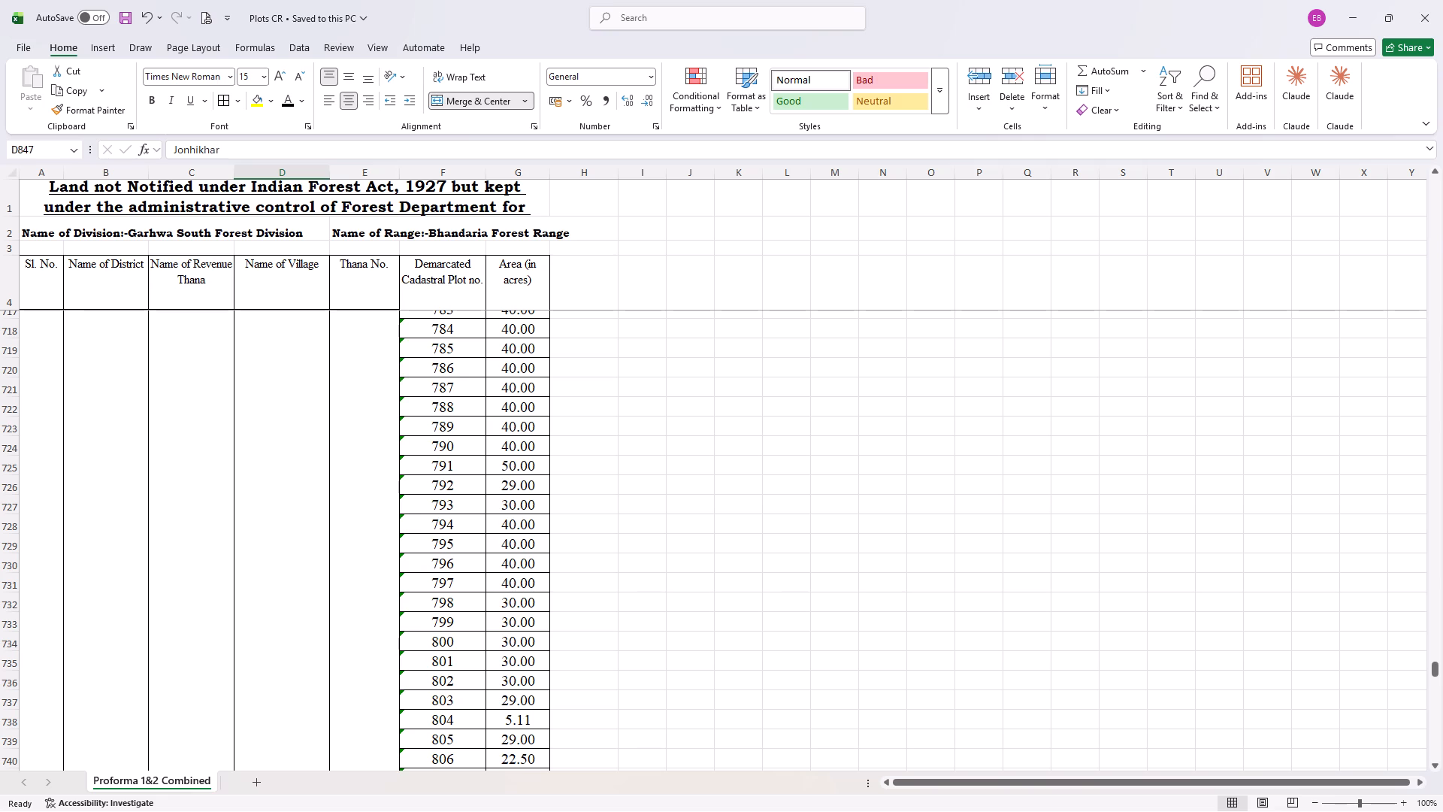
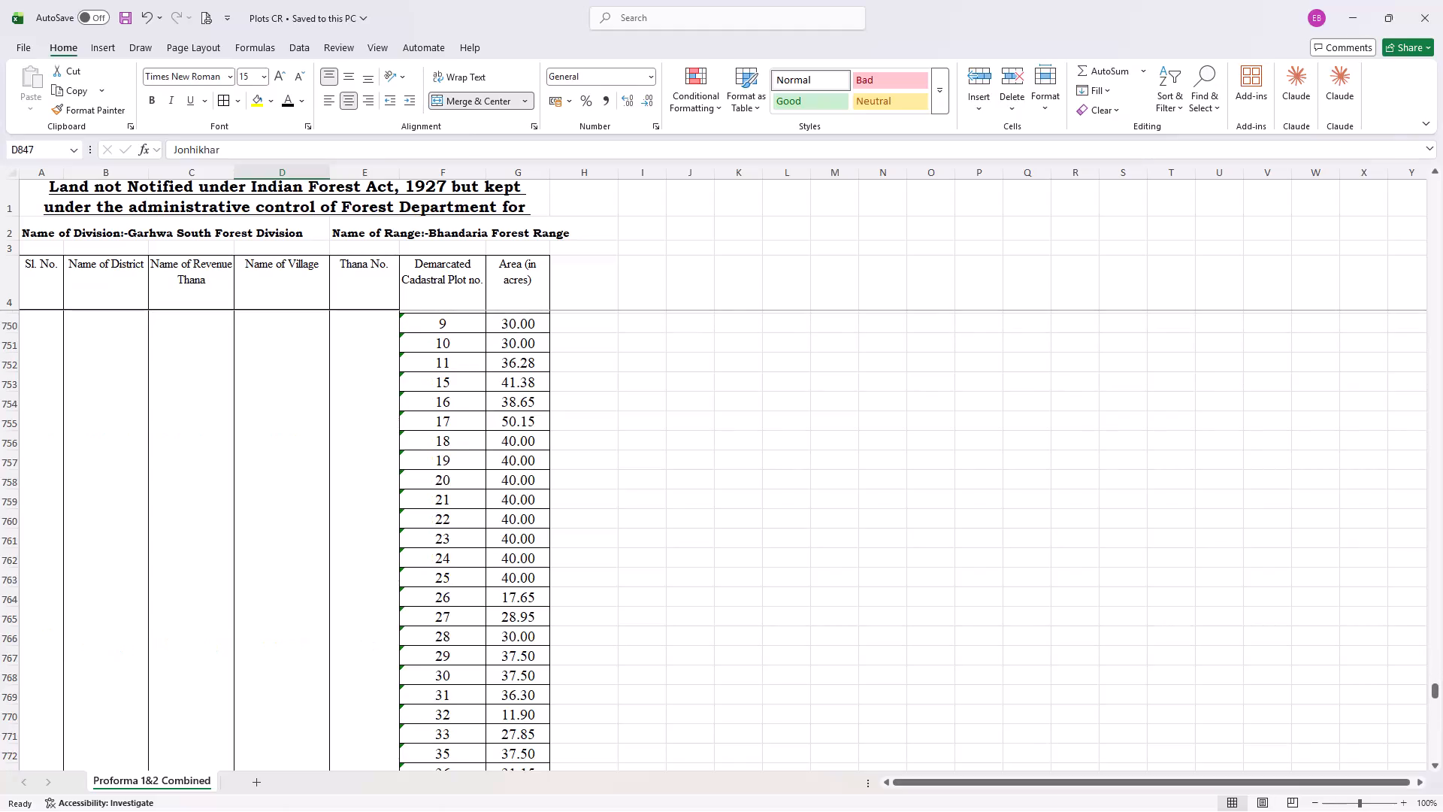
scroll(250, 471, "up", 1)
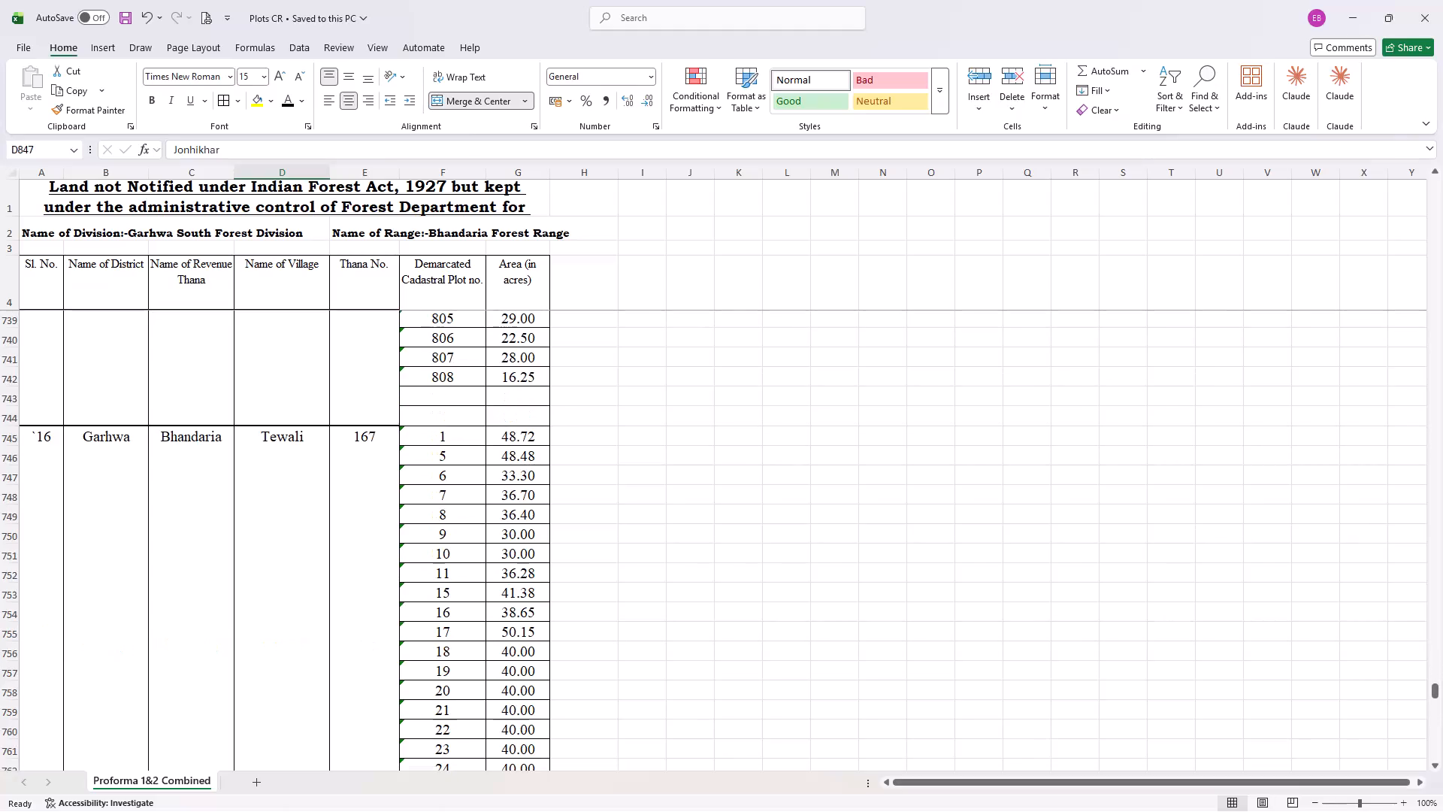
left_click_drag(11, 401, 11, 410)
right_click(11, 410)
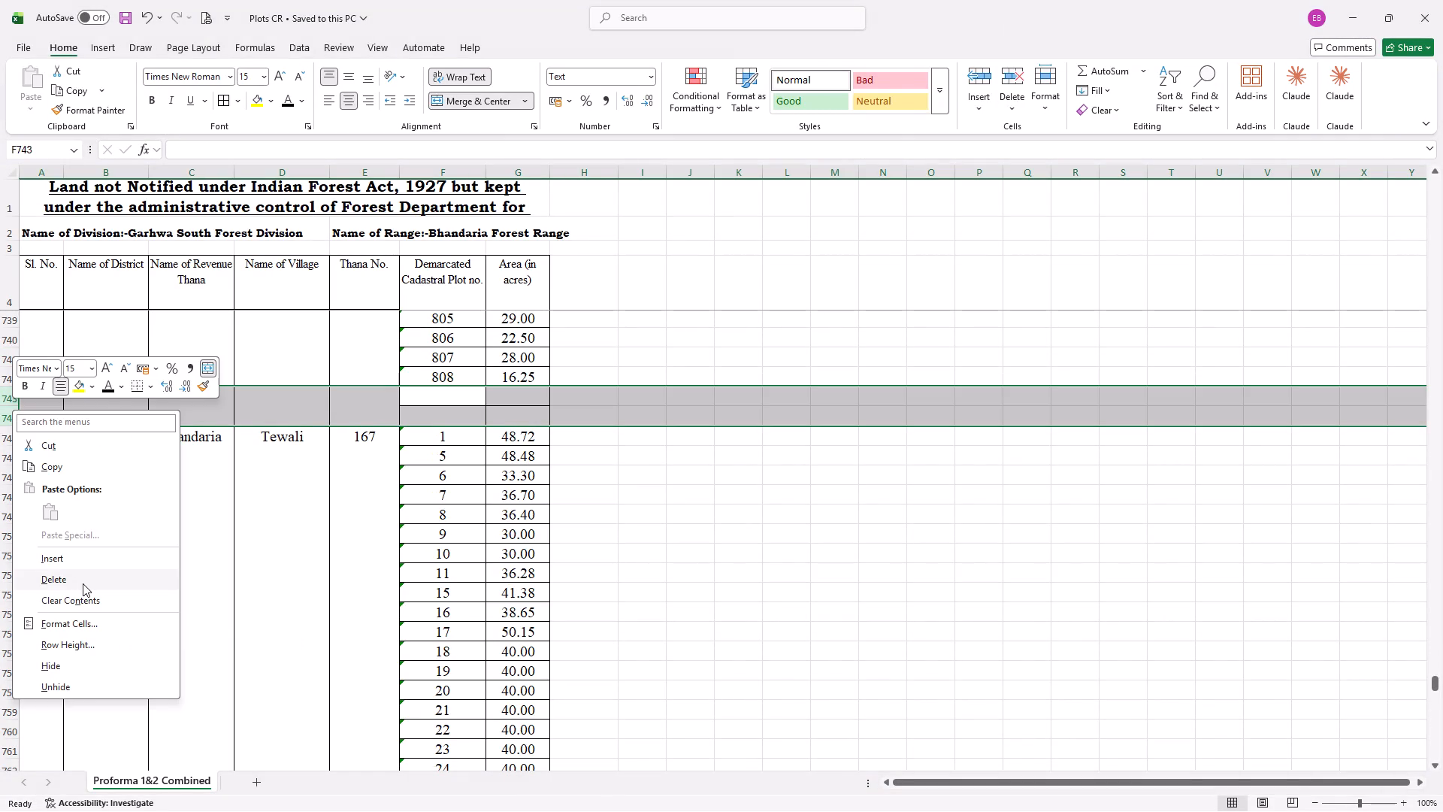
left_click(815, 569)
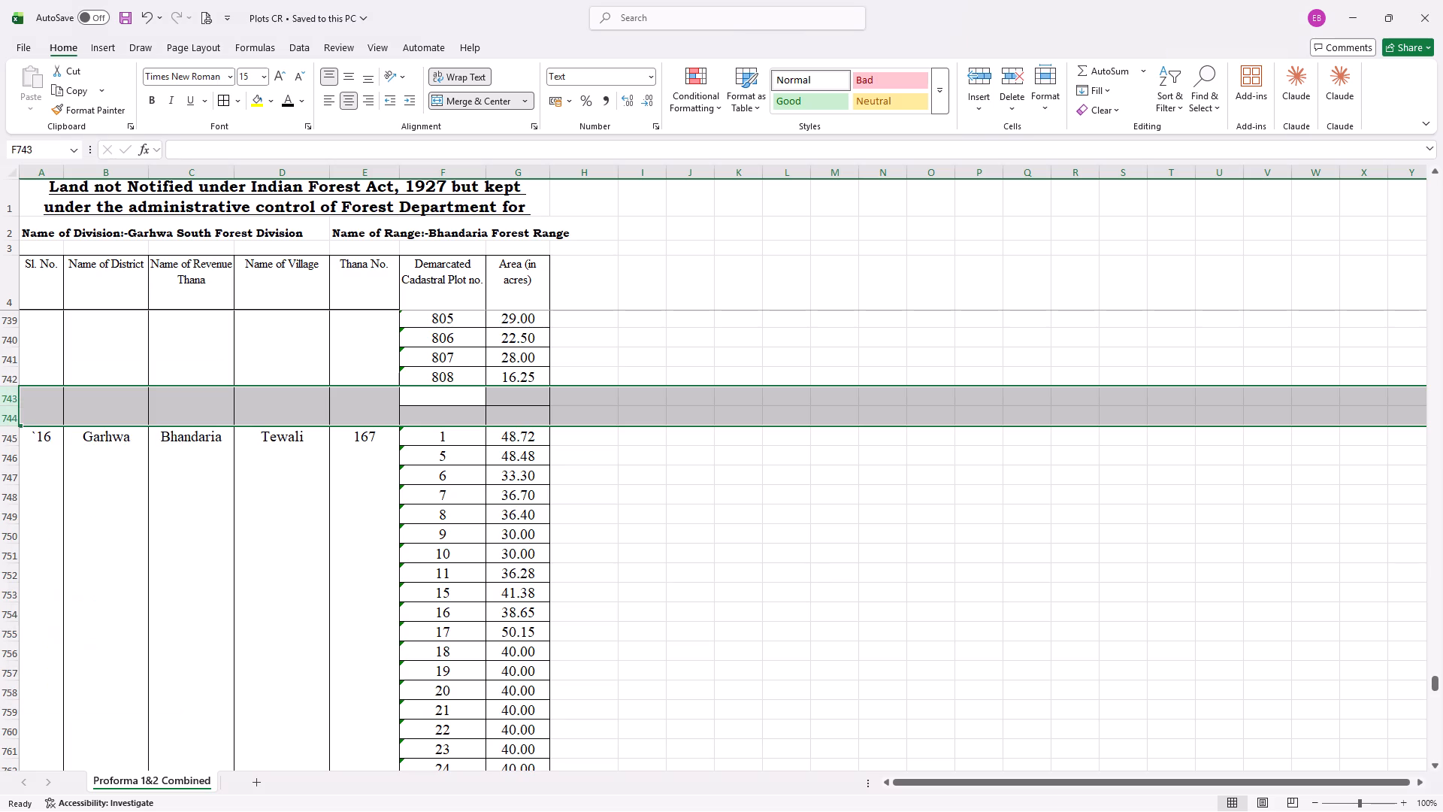
Look back through the plot list from above the Tewali block up to the first village's entry.
scroll(694, 552, "up", 7)
scroll(602, 498, "up", 15)
scroll(602, 498, "up", 15)
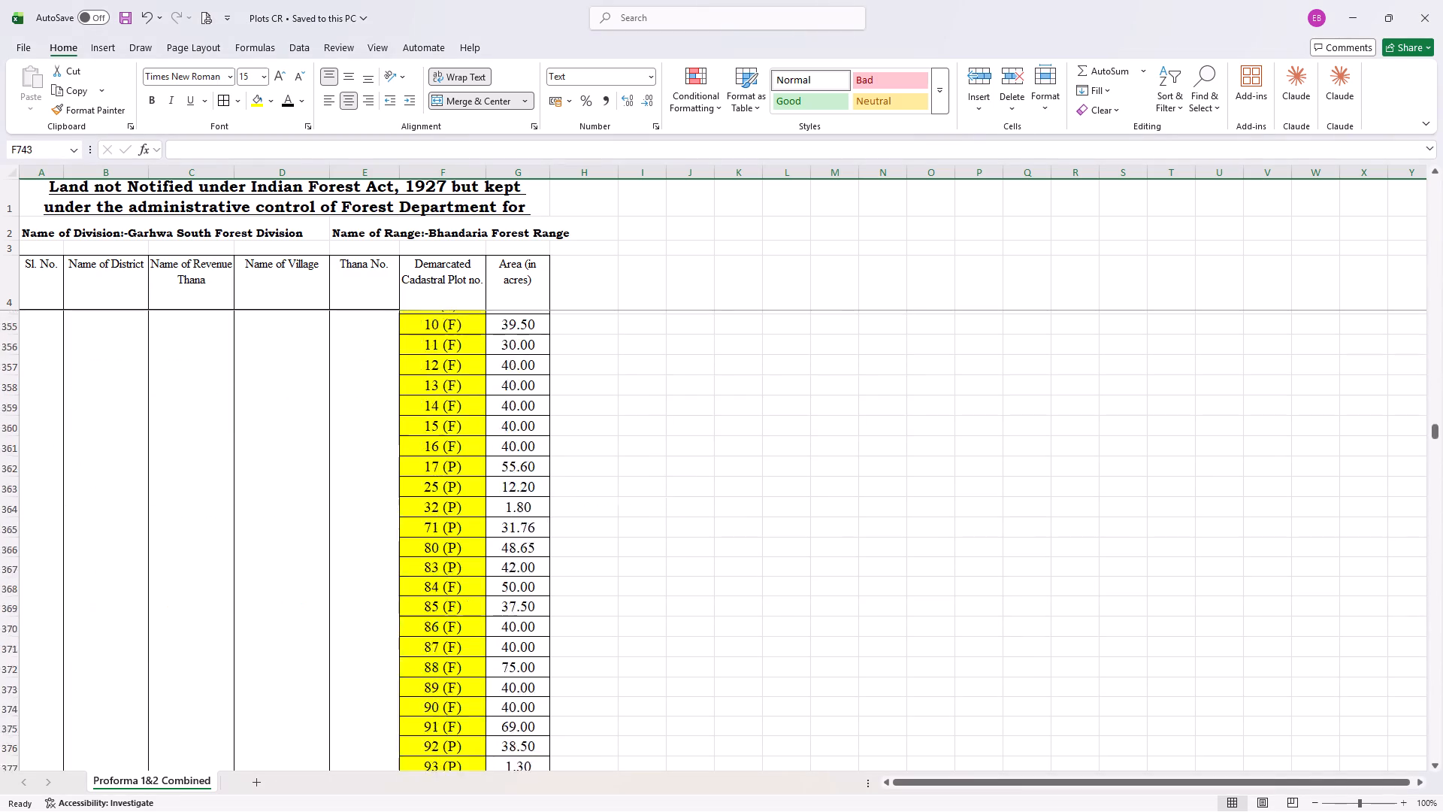
scroll(602, 498, "up", 7)
scroll(602, 498, "up", 20)
scroll(602, 498, "up", 4)
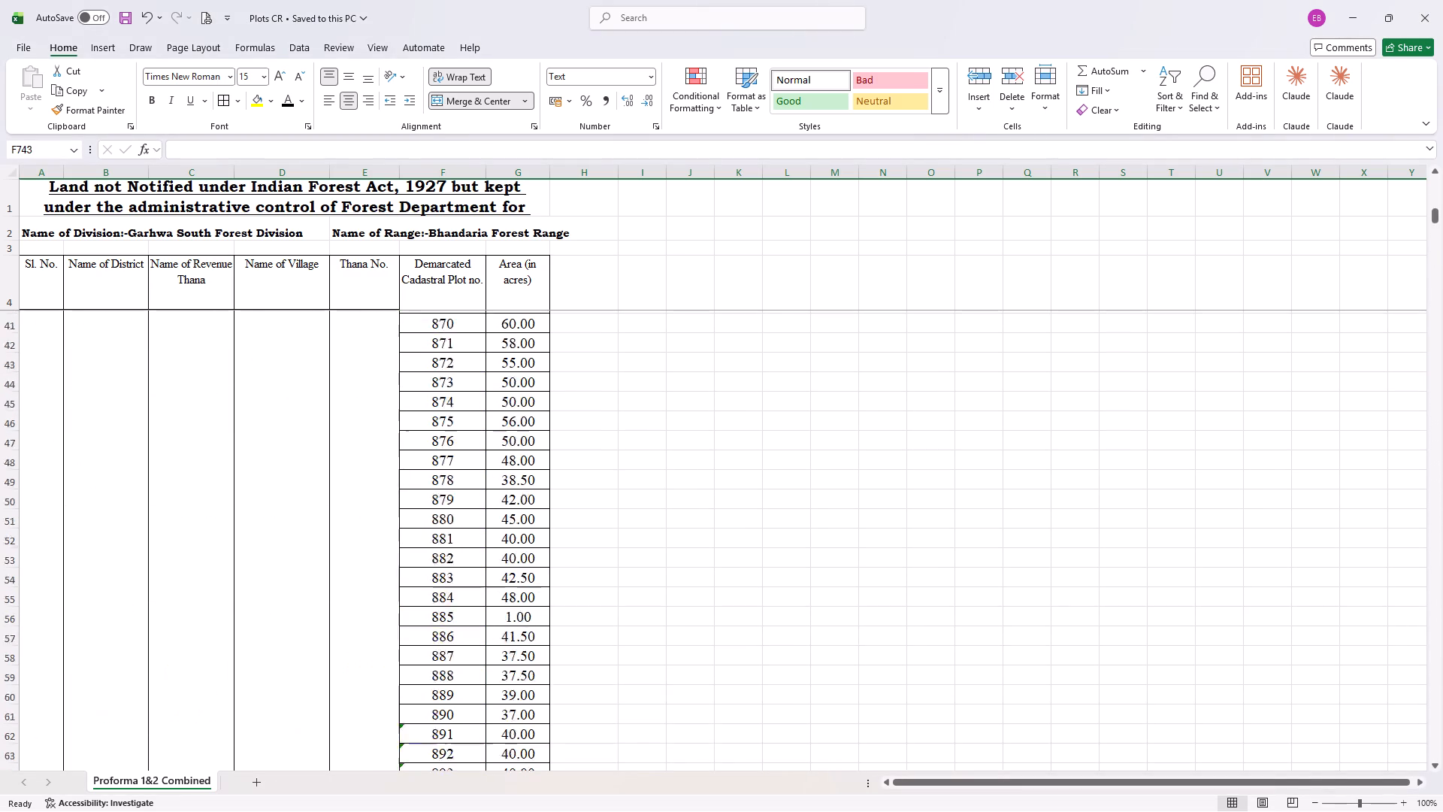
scroll(602, 498, "up", 6)
Switch to the Project Relocation map in QGIS and examine the cadastral plots south of Tewali, around Bhandaria, Marda and Barganwa.
key("alt+Tab")
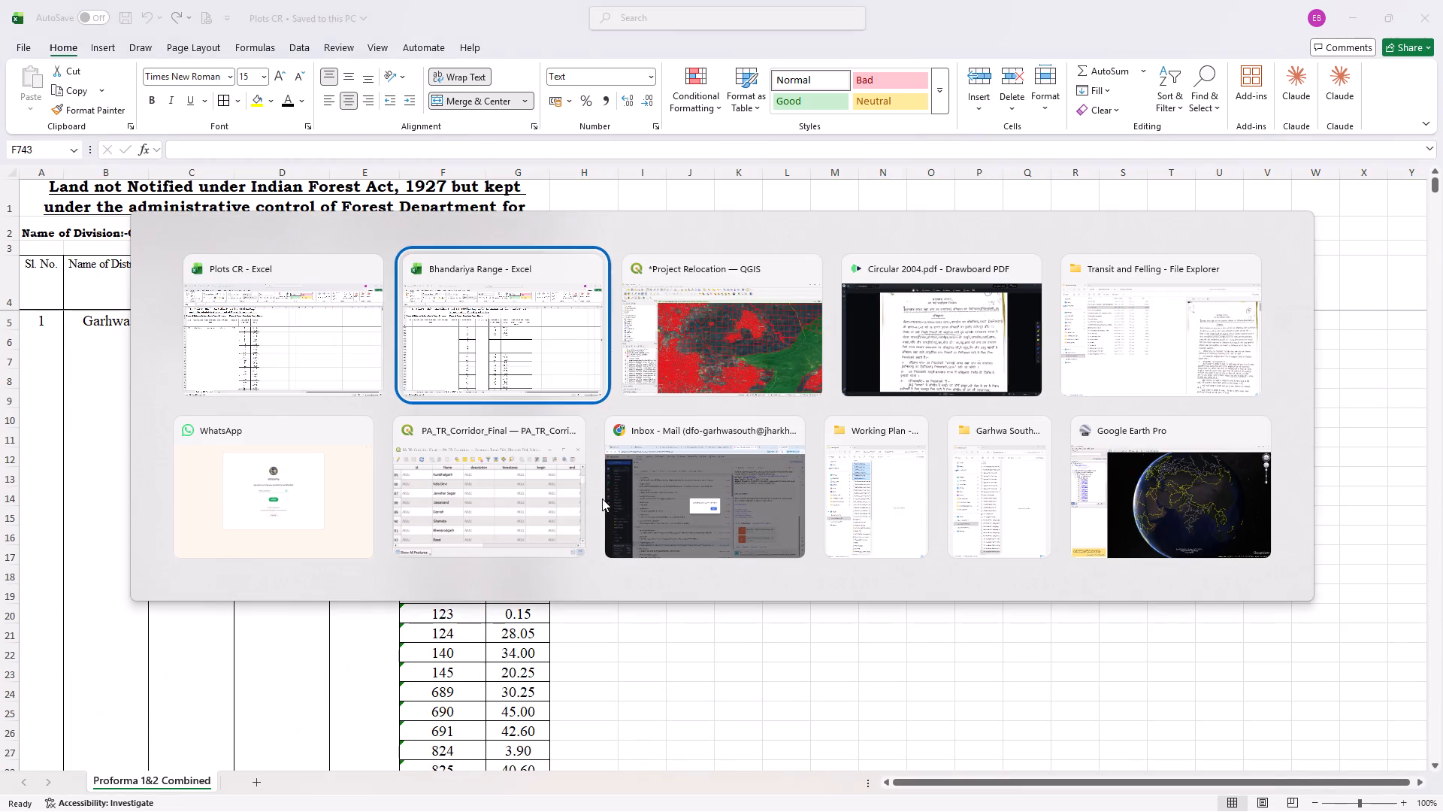
key("alt+Tab")
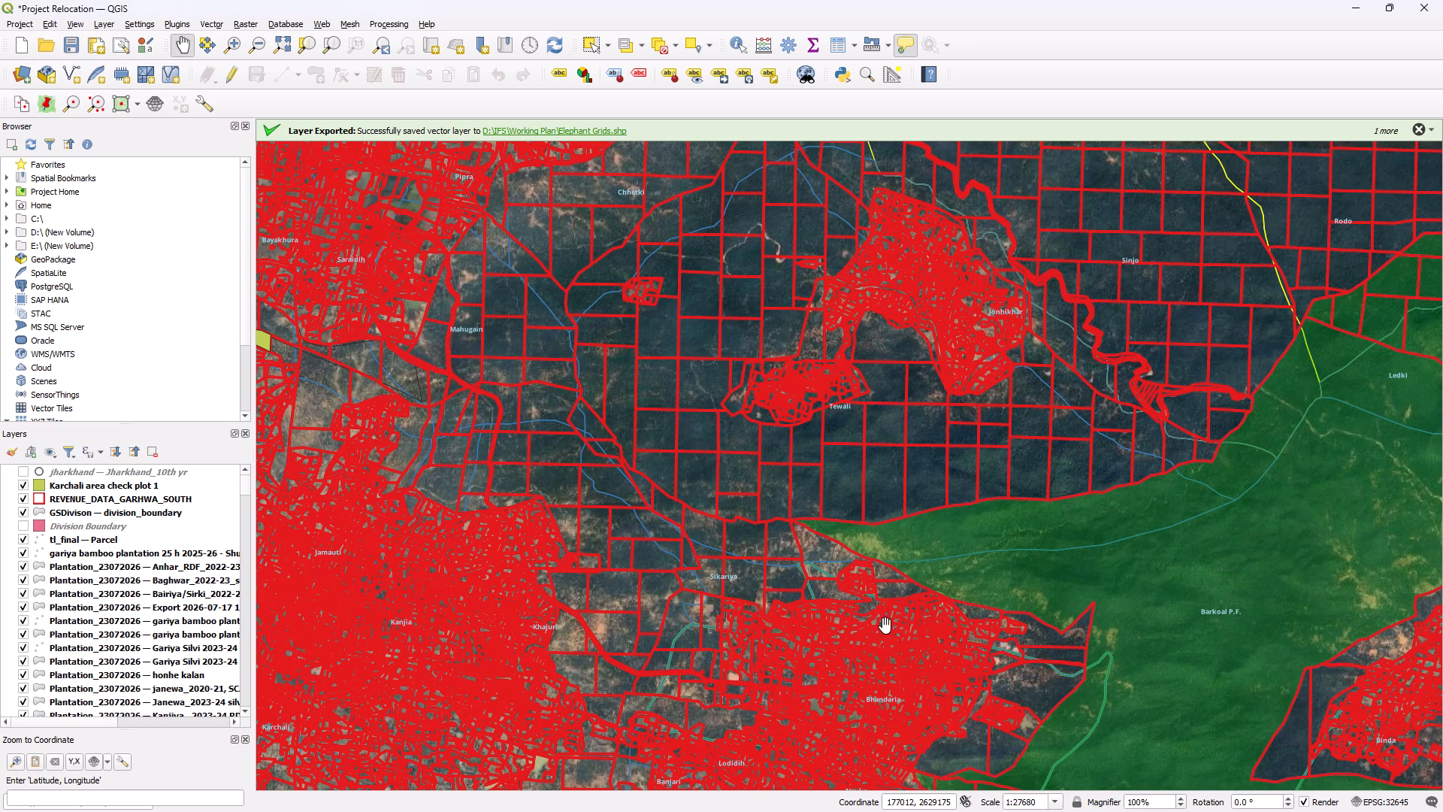
left_click_drag(885, 626, 1160, 156)
left_click_drag(1009, 523, 963, 480)
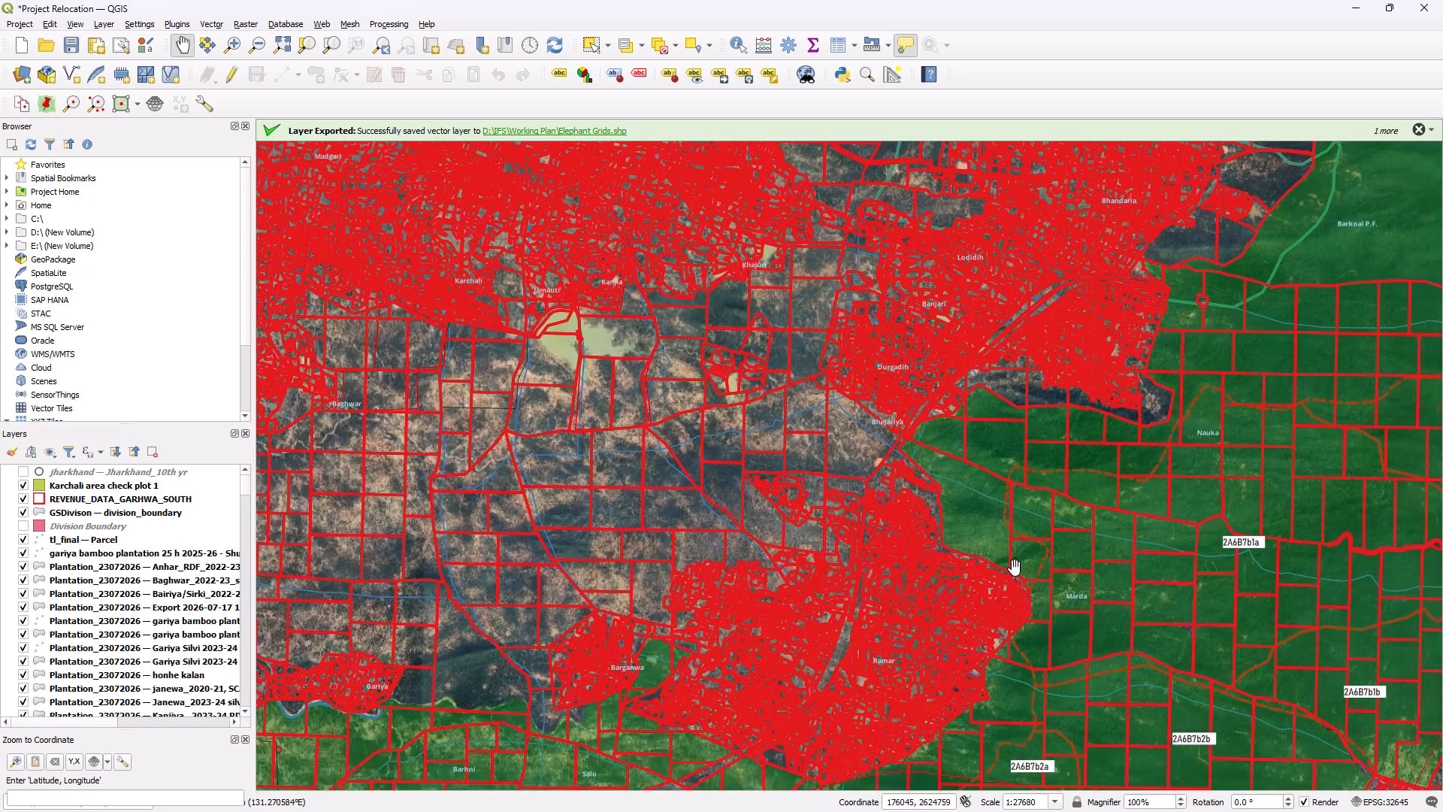
left_click_drag(1015, 568, 952, 524)
scroll(785, 462, "up", 2)
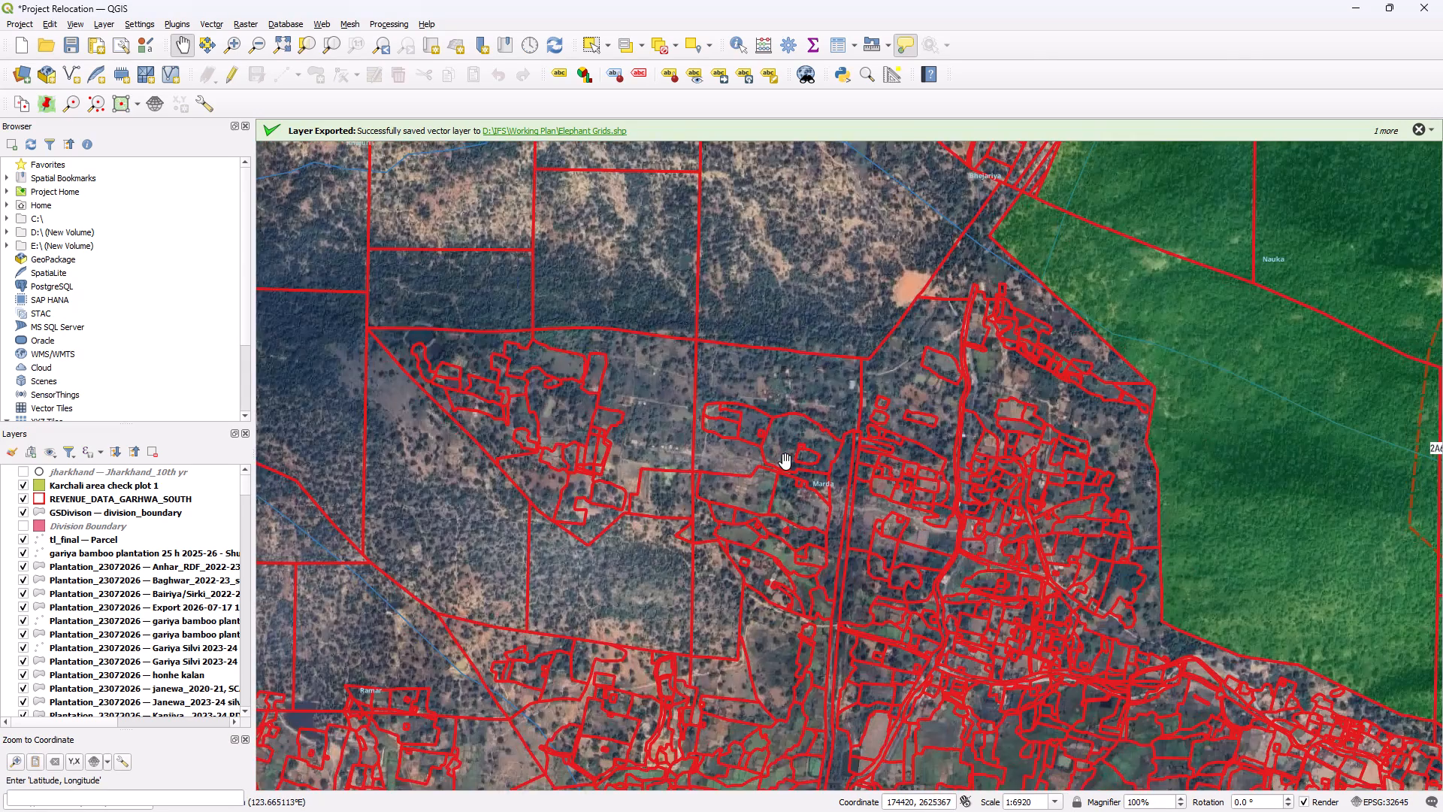
scroll(785, 462, "down", 2)
left_click_drag(766, 568, 740, 496)
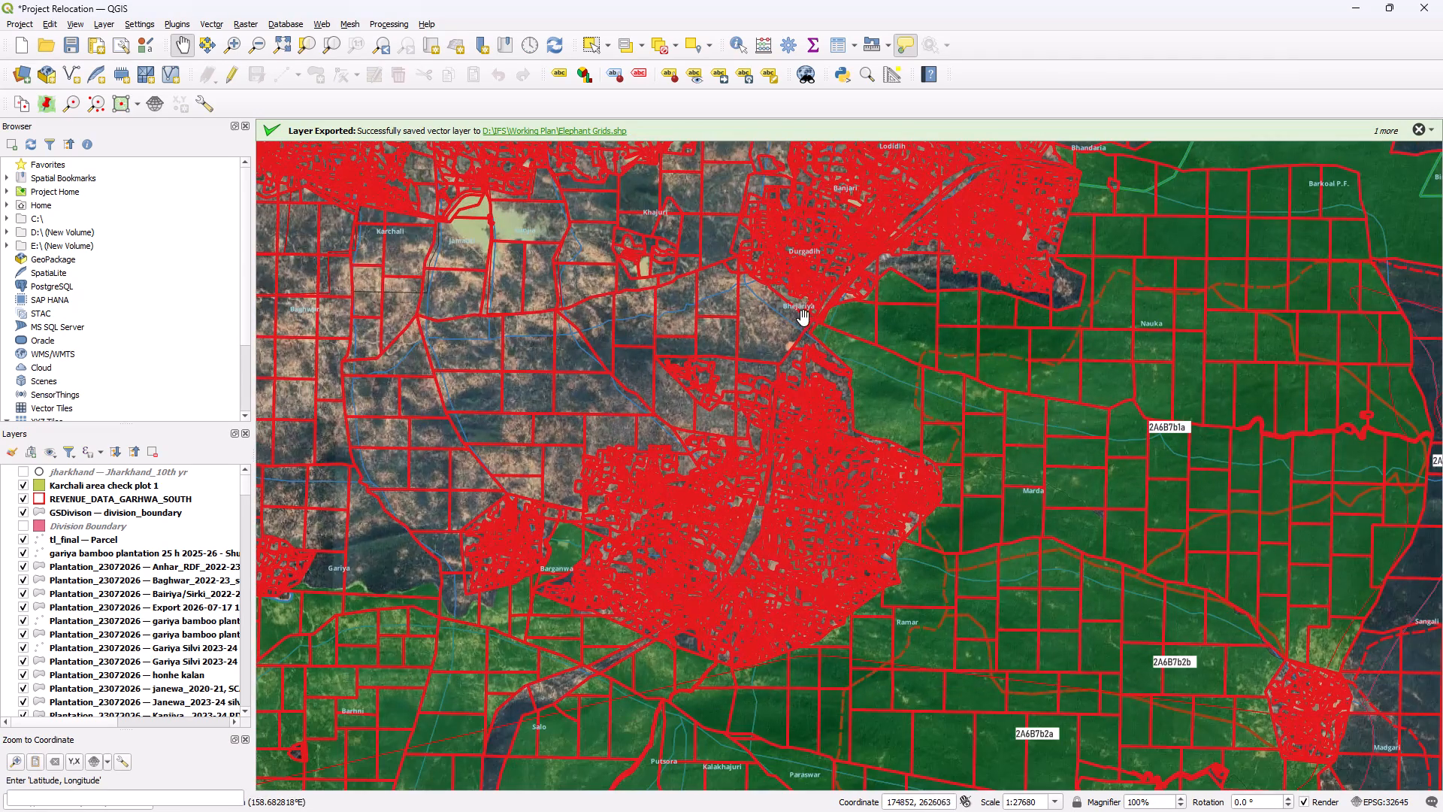
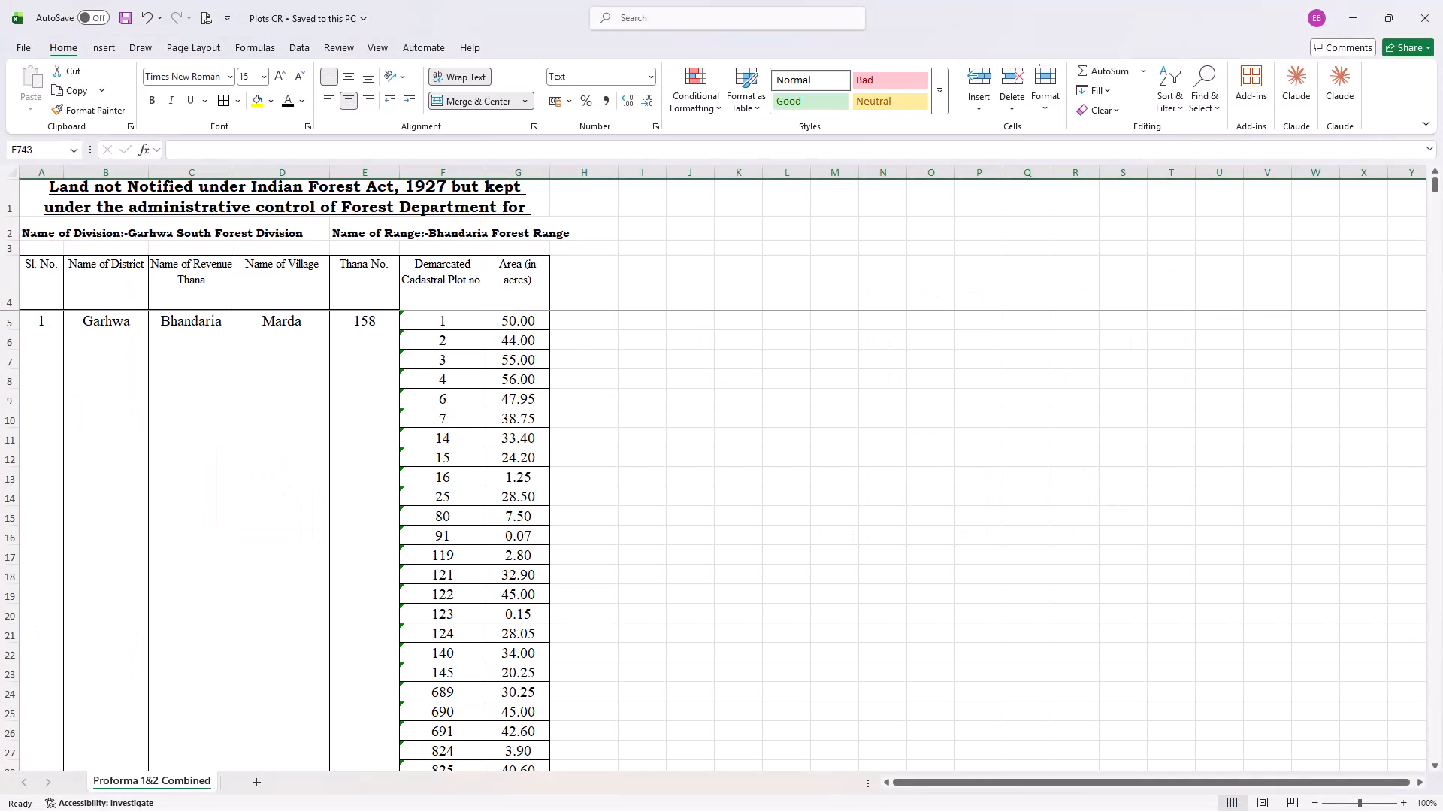
Examine the cadastral plot numbers and areas listed under Marda village in the Plots CR workbook.
scroll(483, 492, "down", 2)
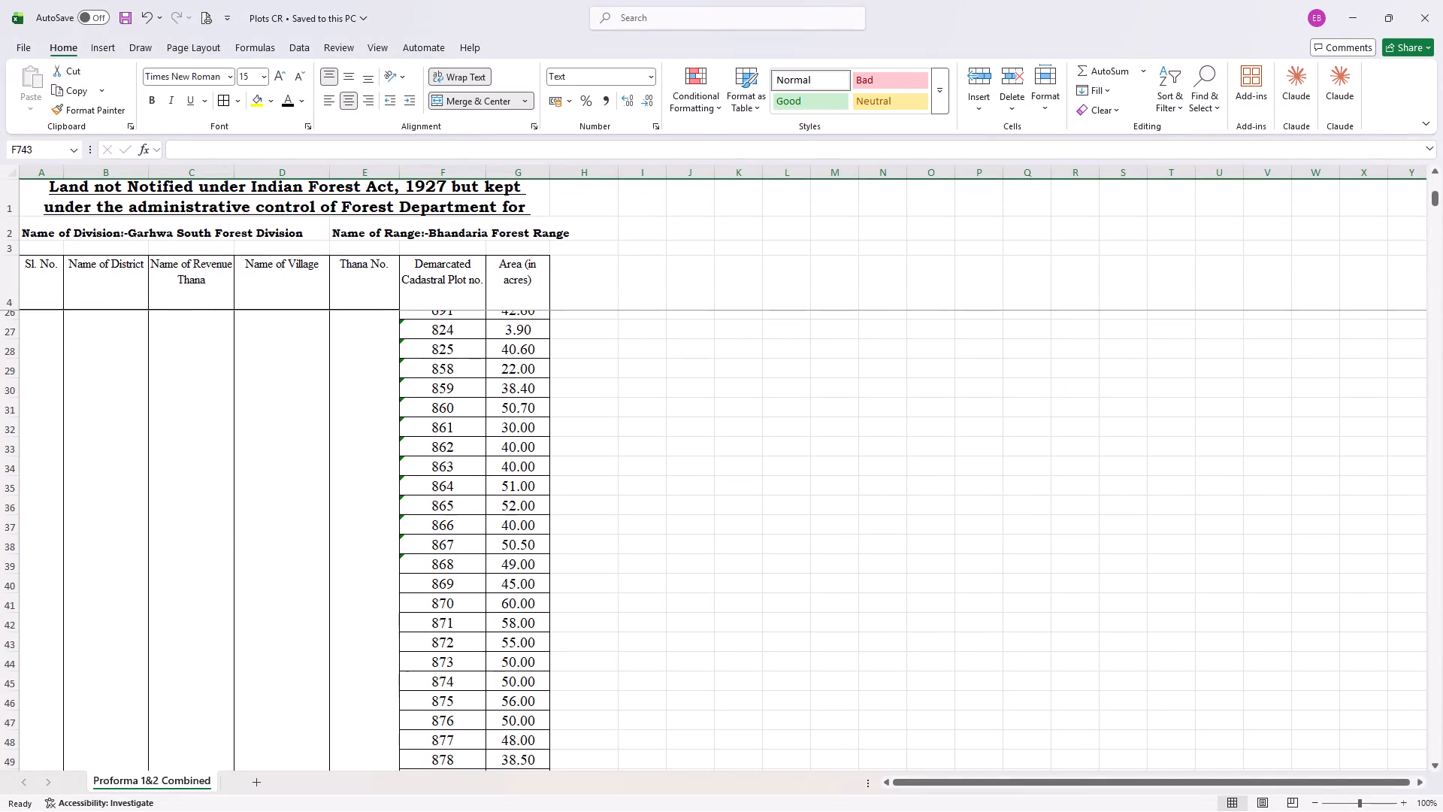
scroll(476, 491, "down", 1)
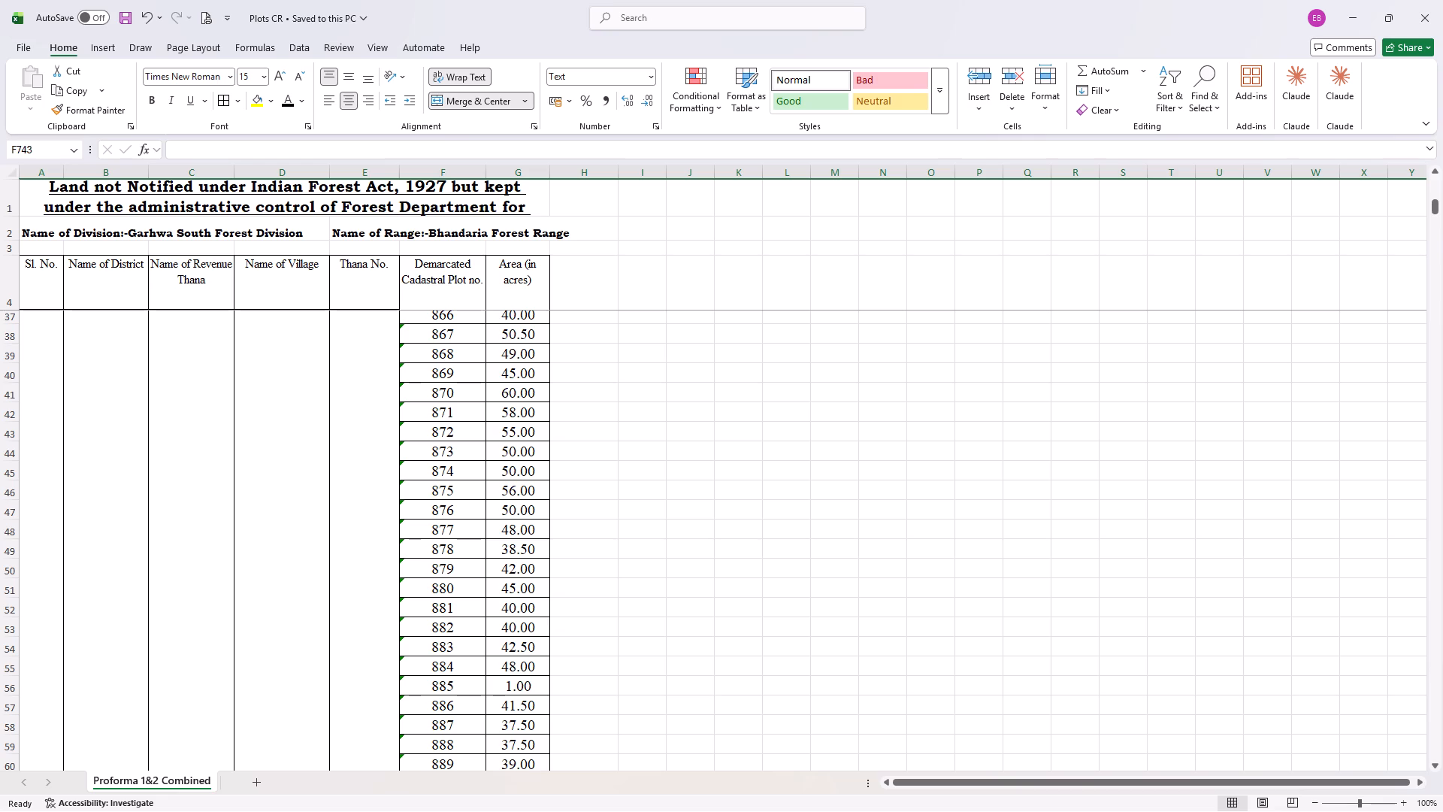
scroll(452, 477, "up", 3)
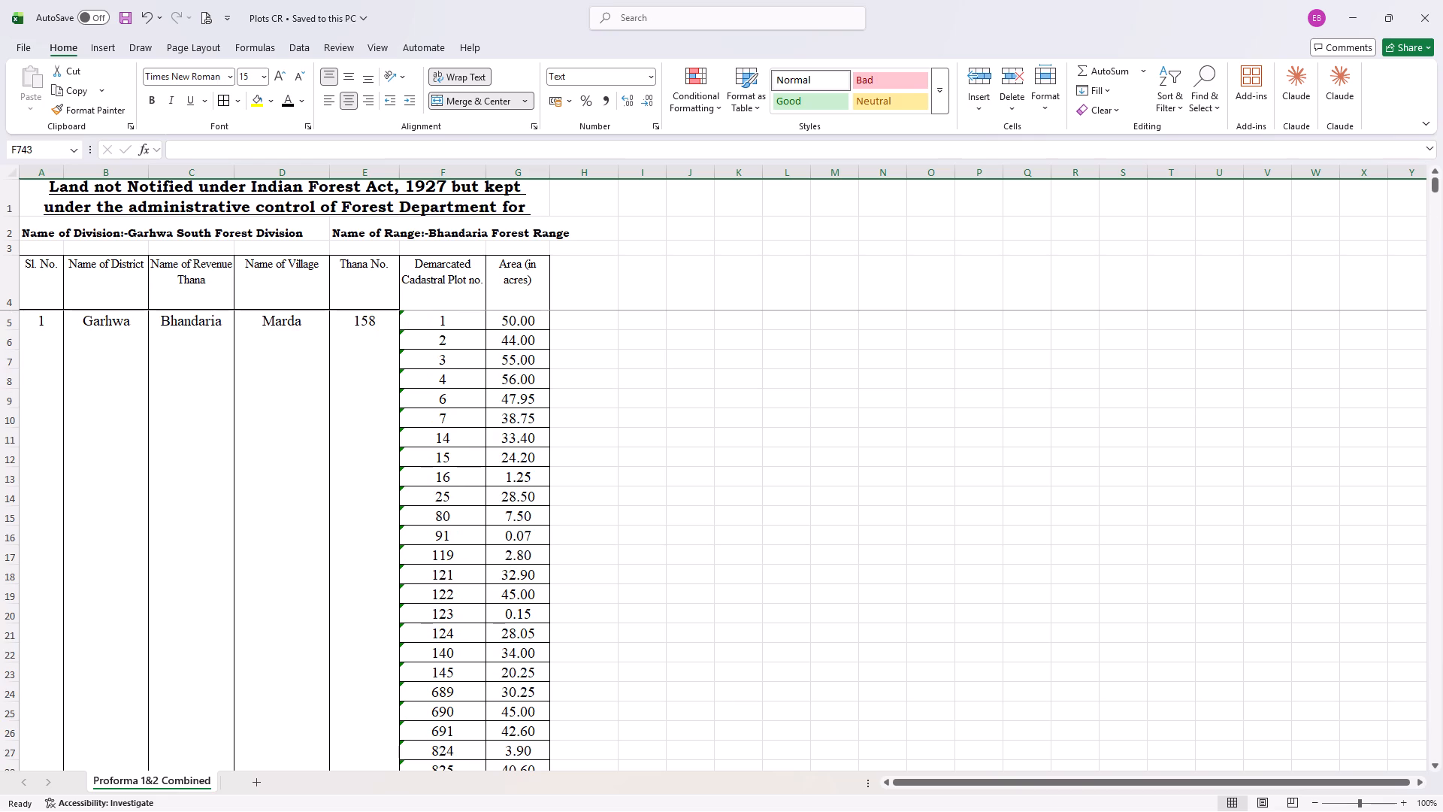
scroll(452, 477, "down", 4)
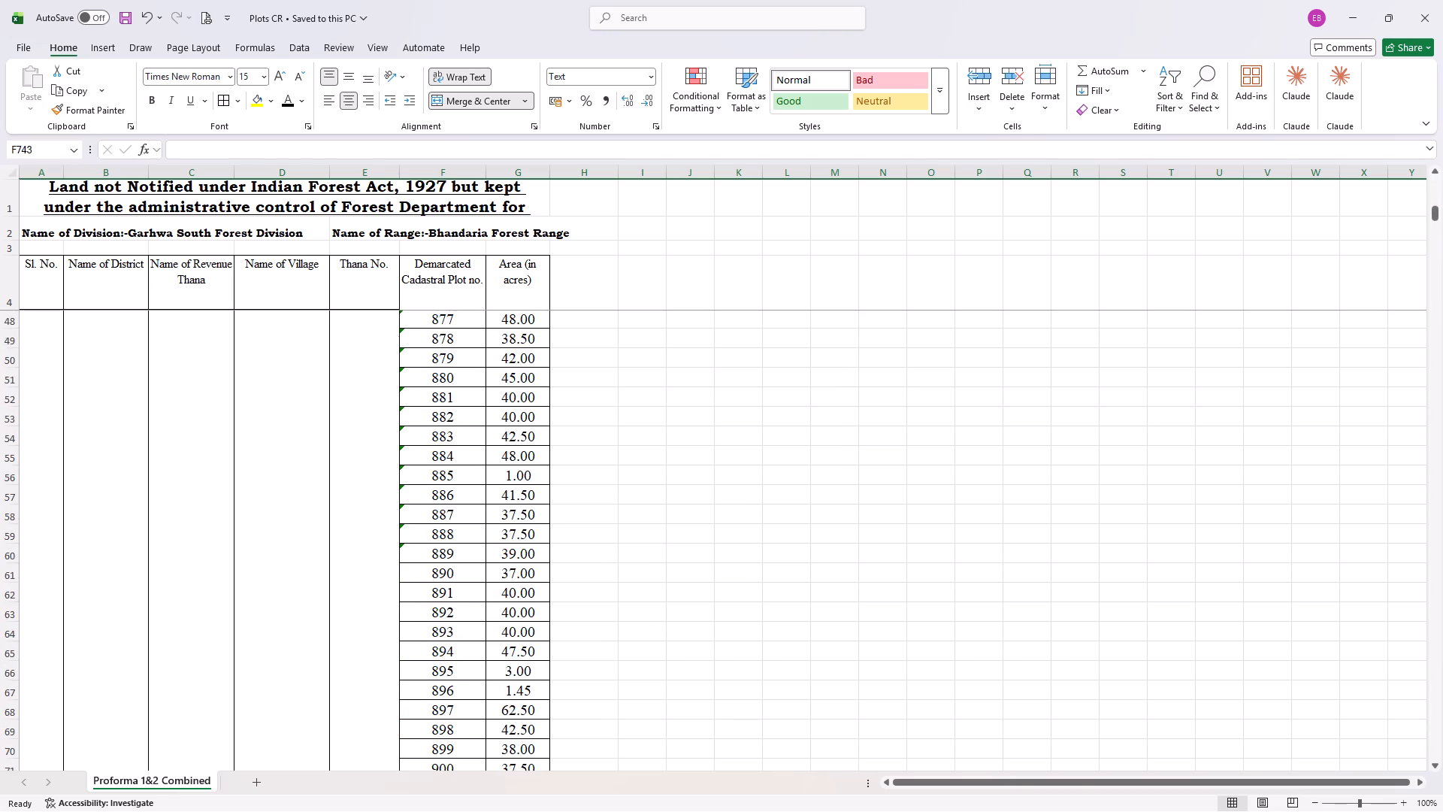
scroll(452, 477, "down", 2)
scroll(452, 477, "up", 3)
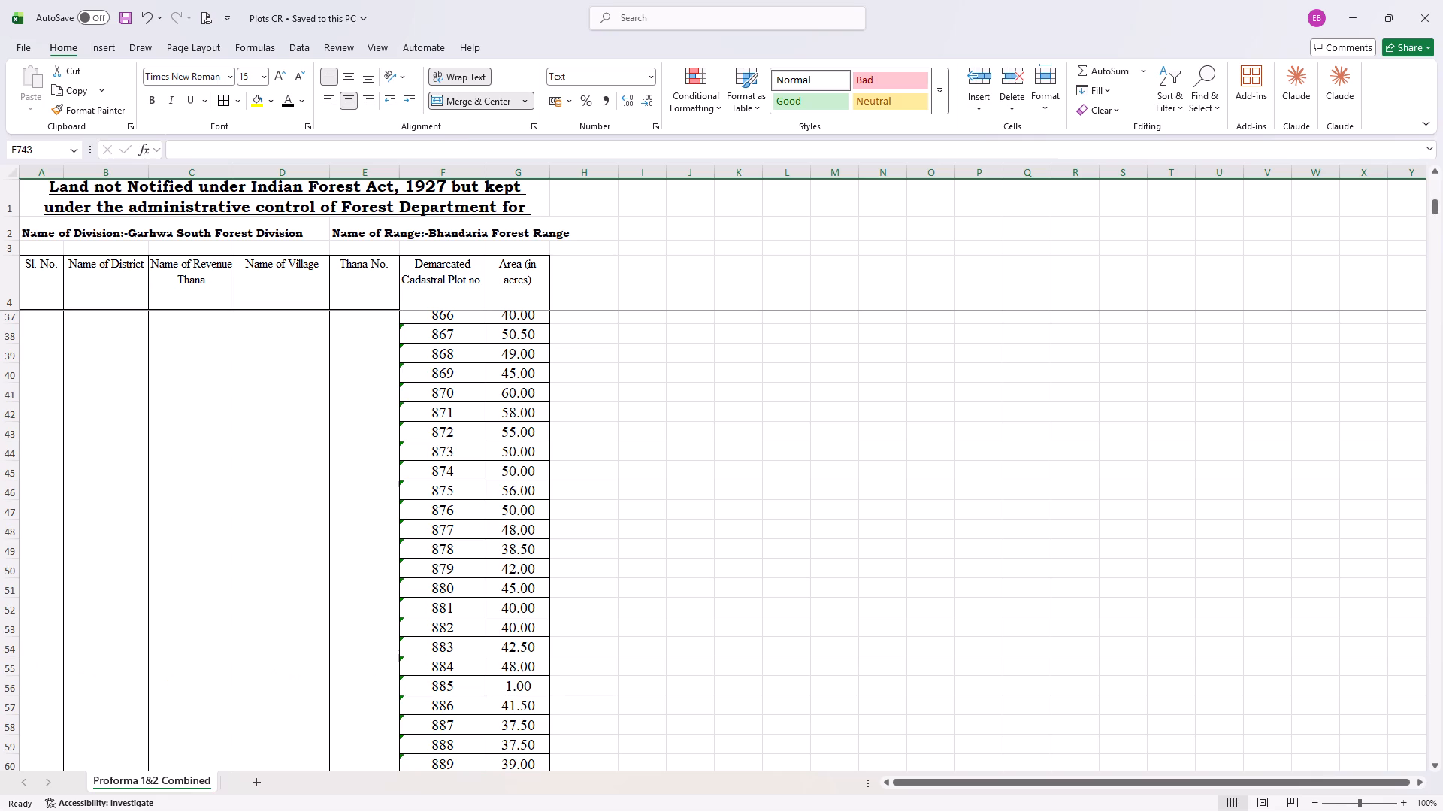
scroll(452, 477, "up", 2)
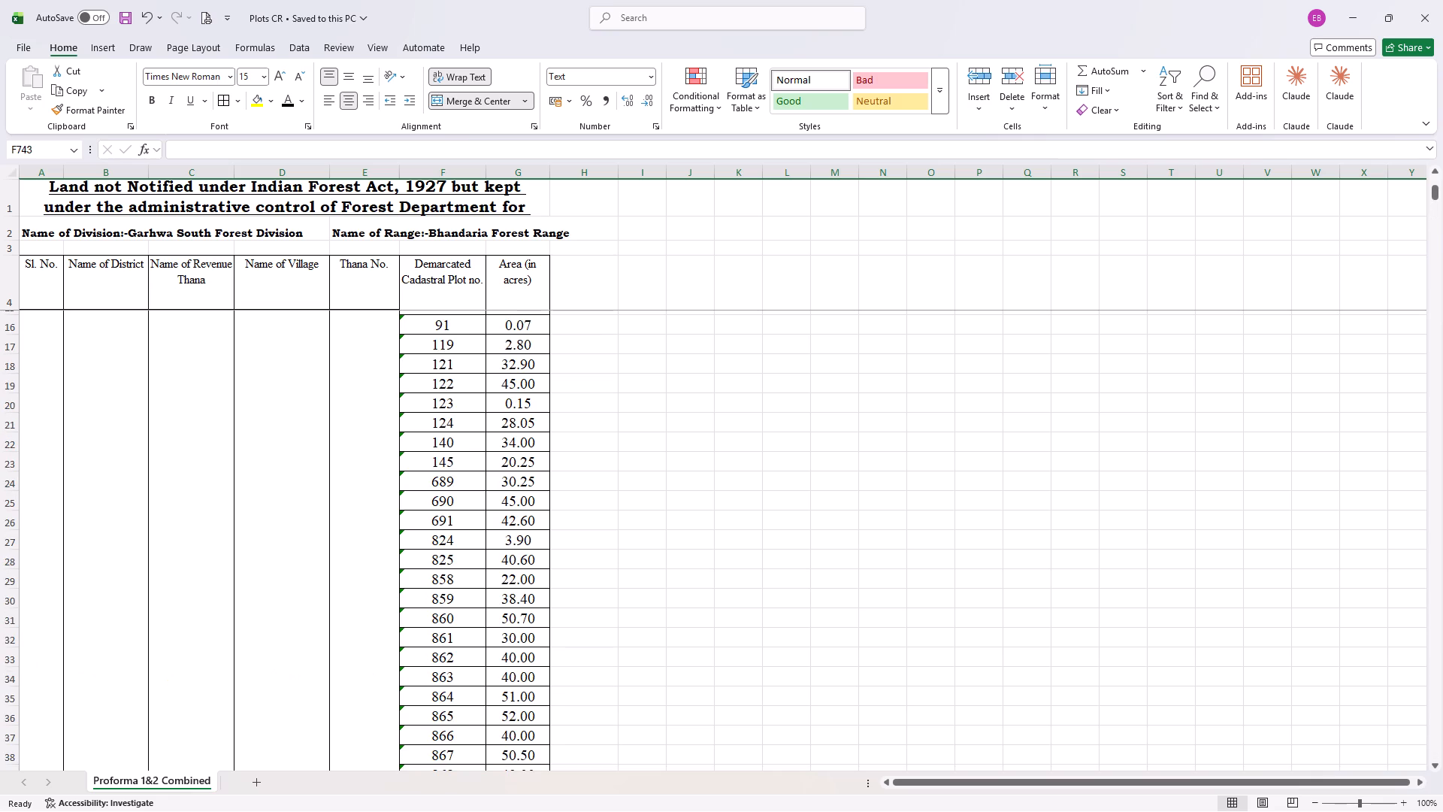
scroll(452, 477, "up", 3)
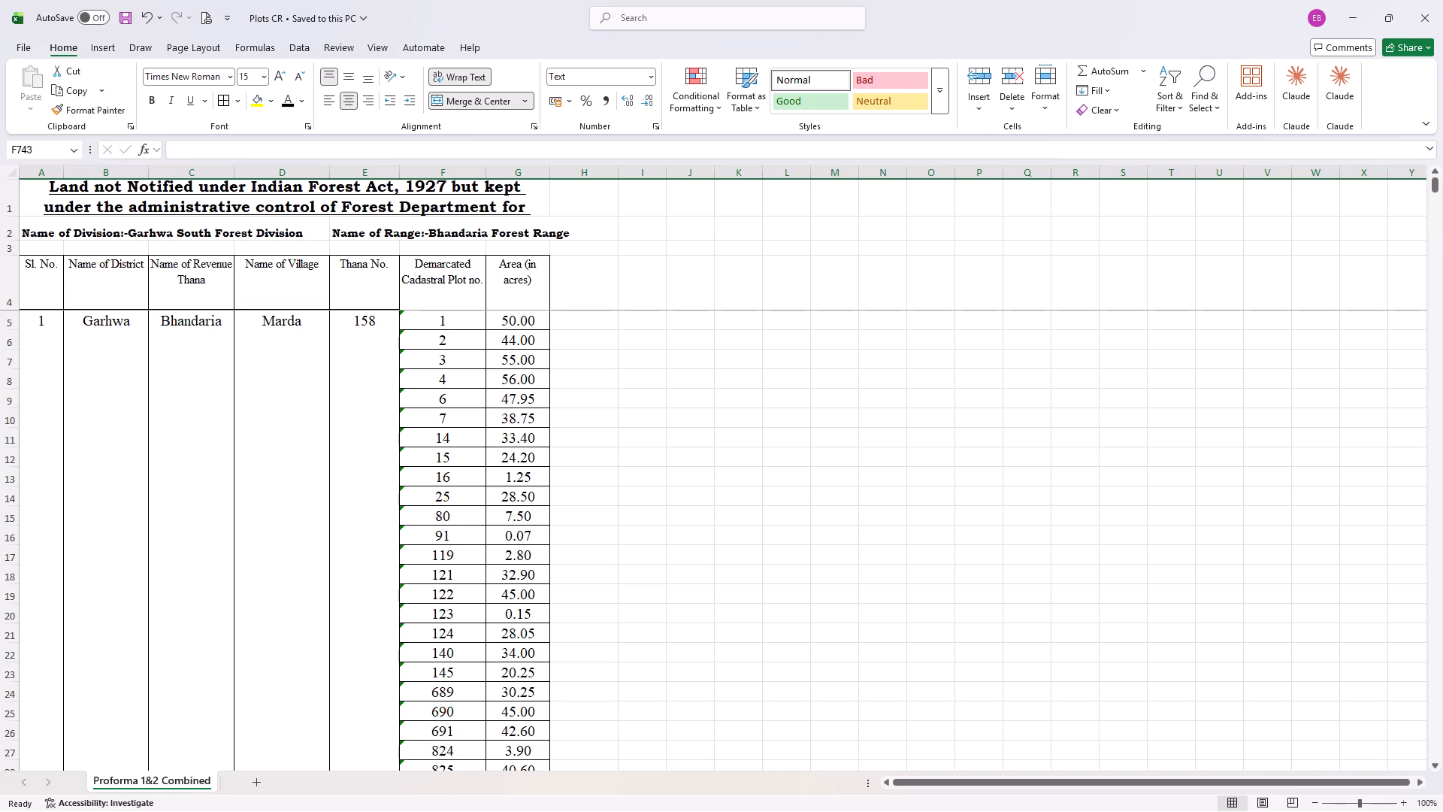
scroll(452, 477, "down", 3)
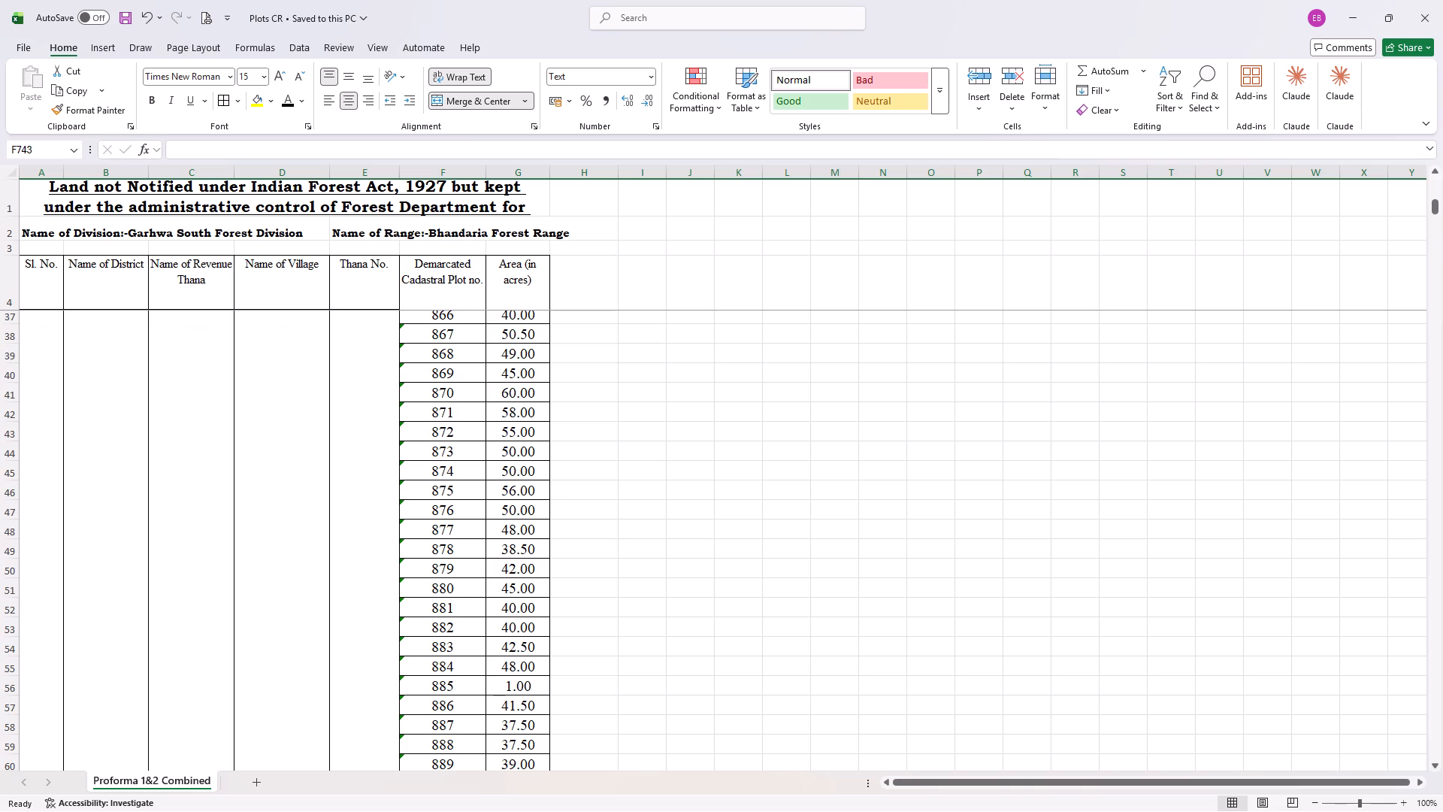
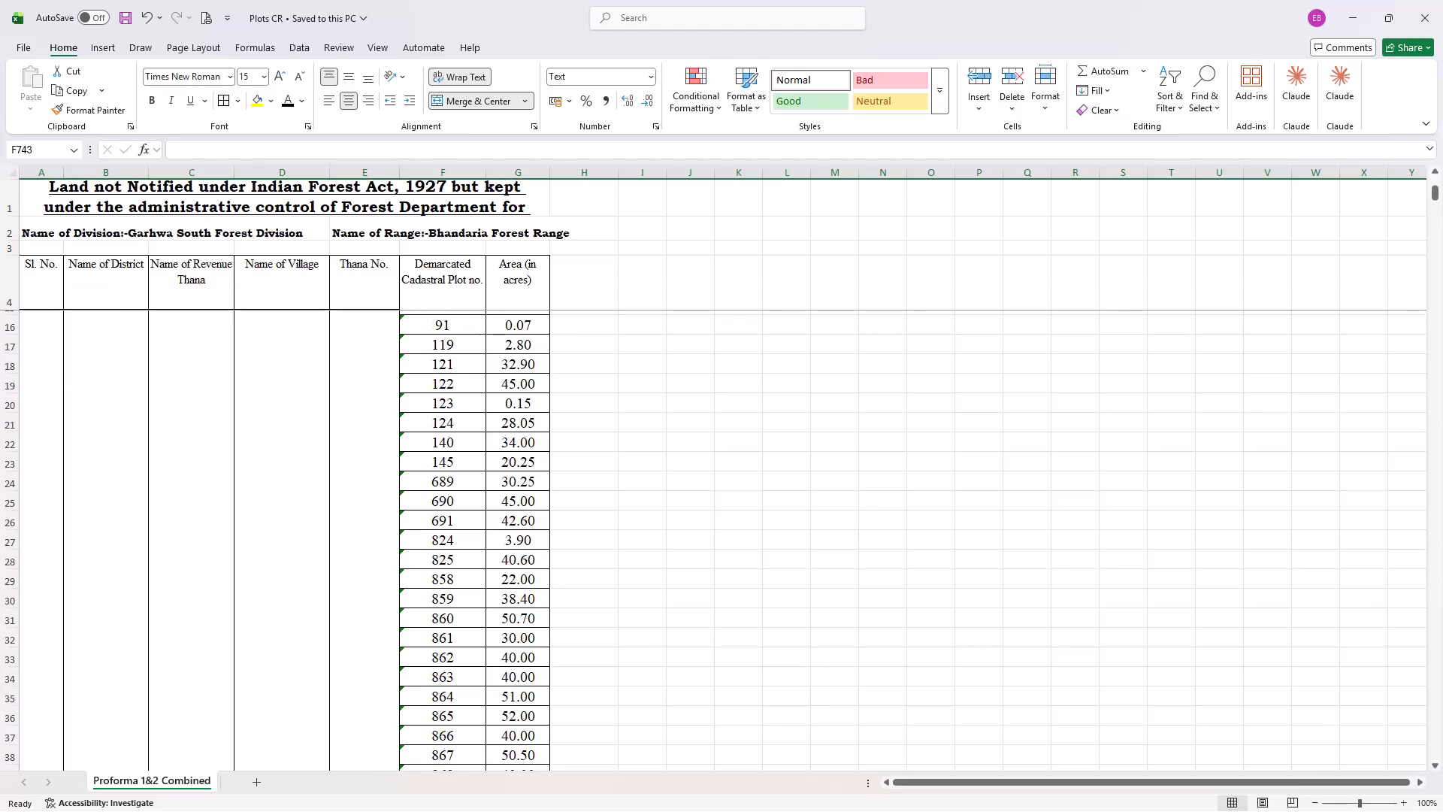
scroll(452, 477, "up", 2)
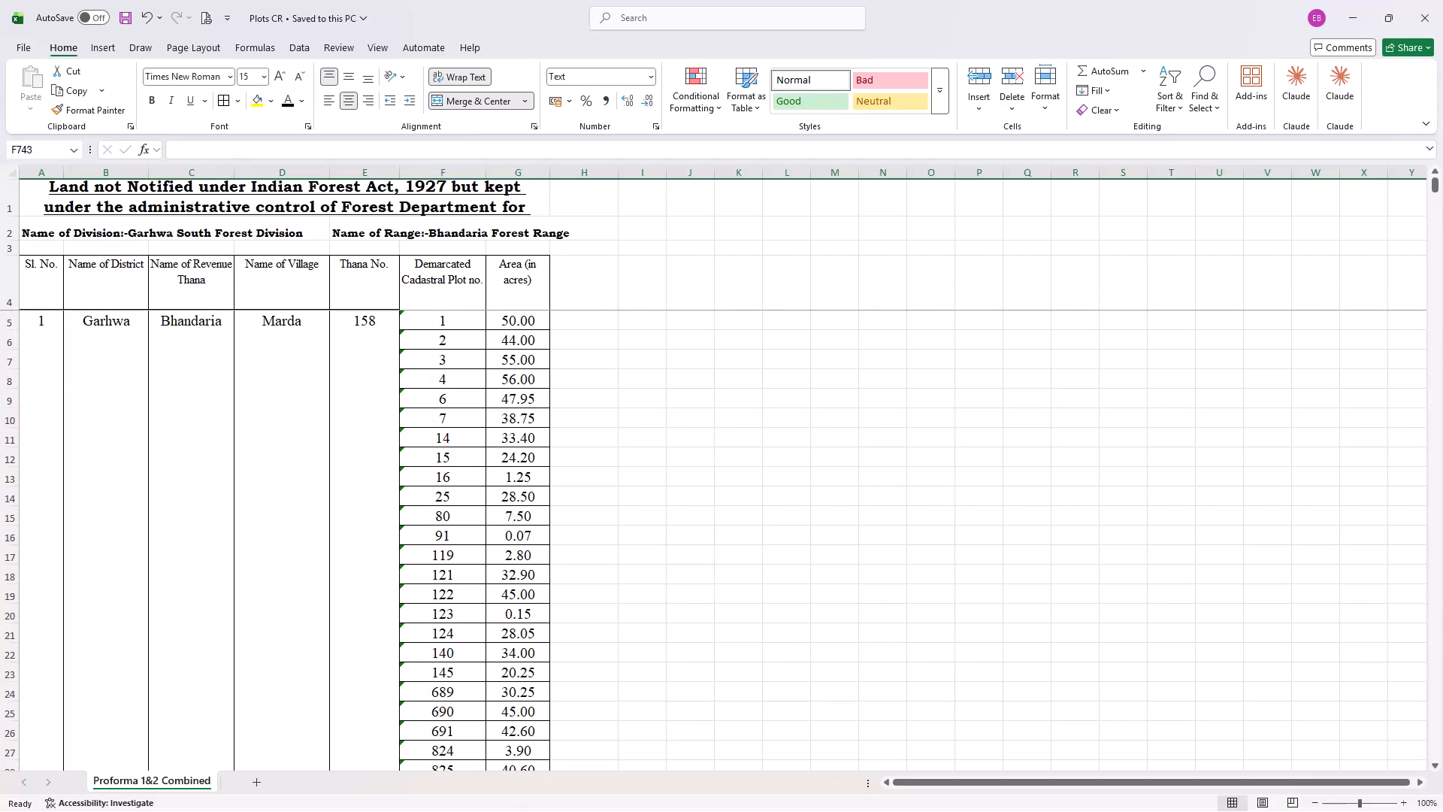
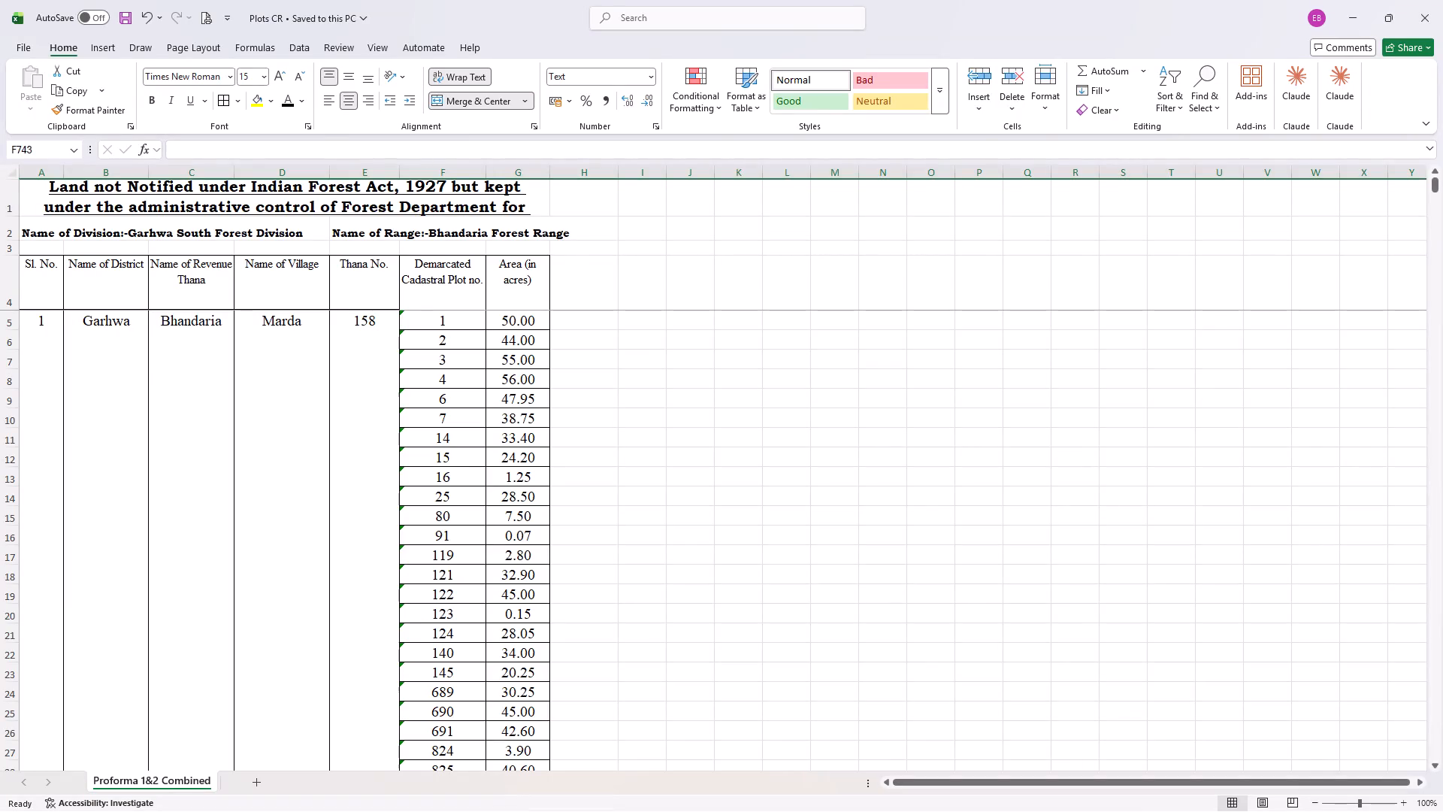
Set the Marda village block, from its serial number through the area column for plots 1 to 904, as the print area.
left_click_drag(56, 346, 513, 359)
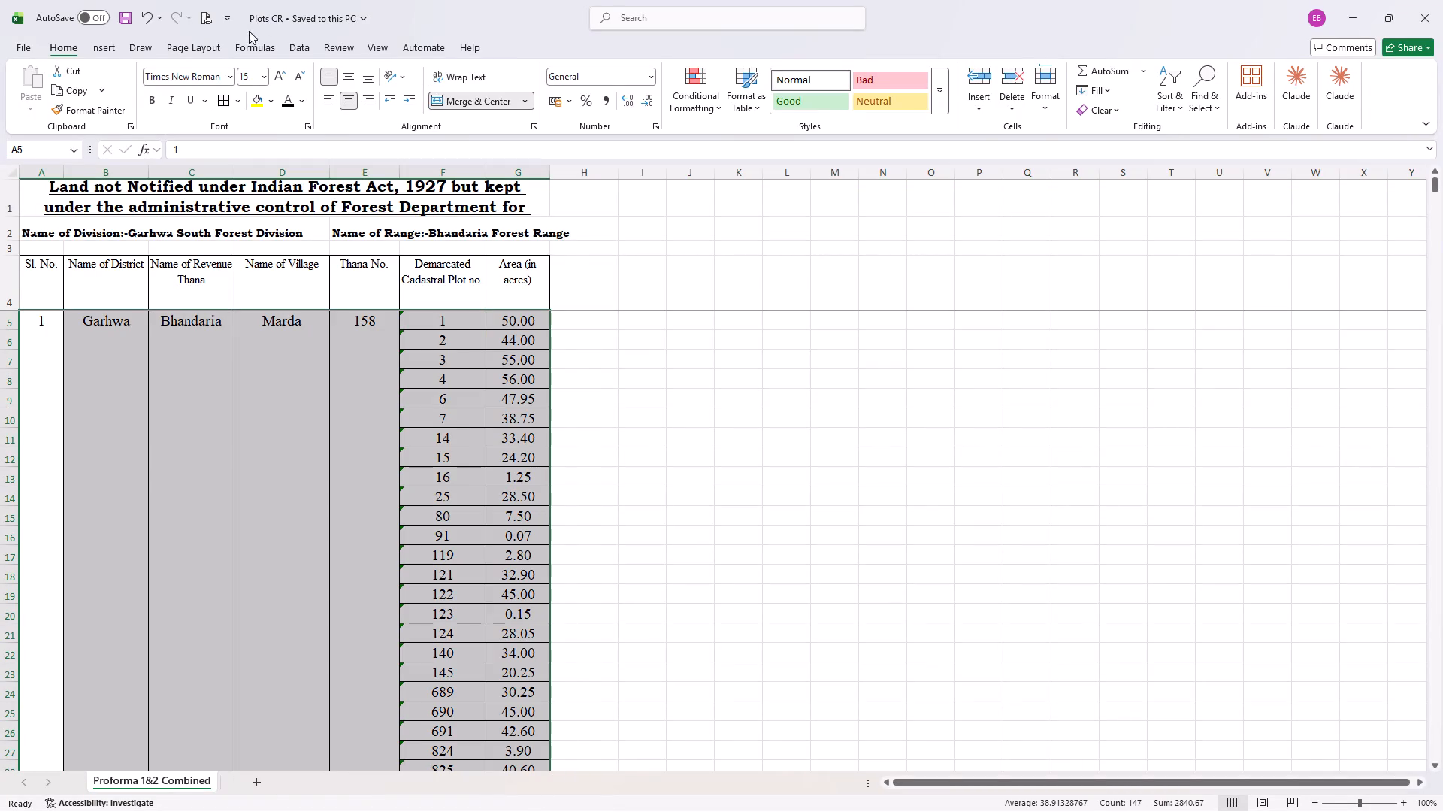
left_click(210, 43)
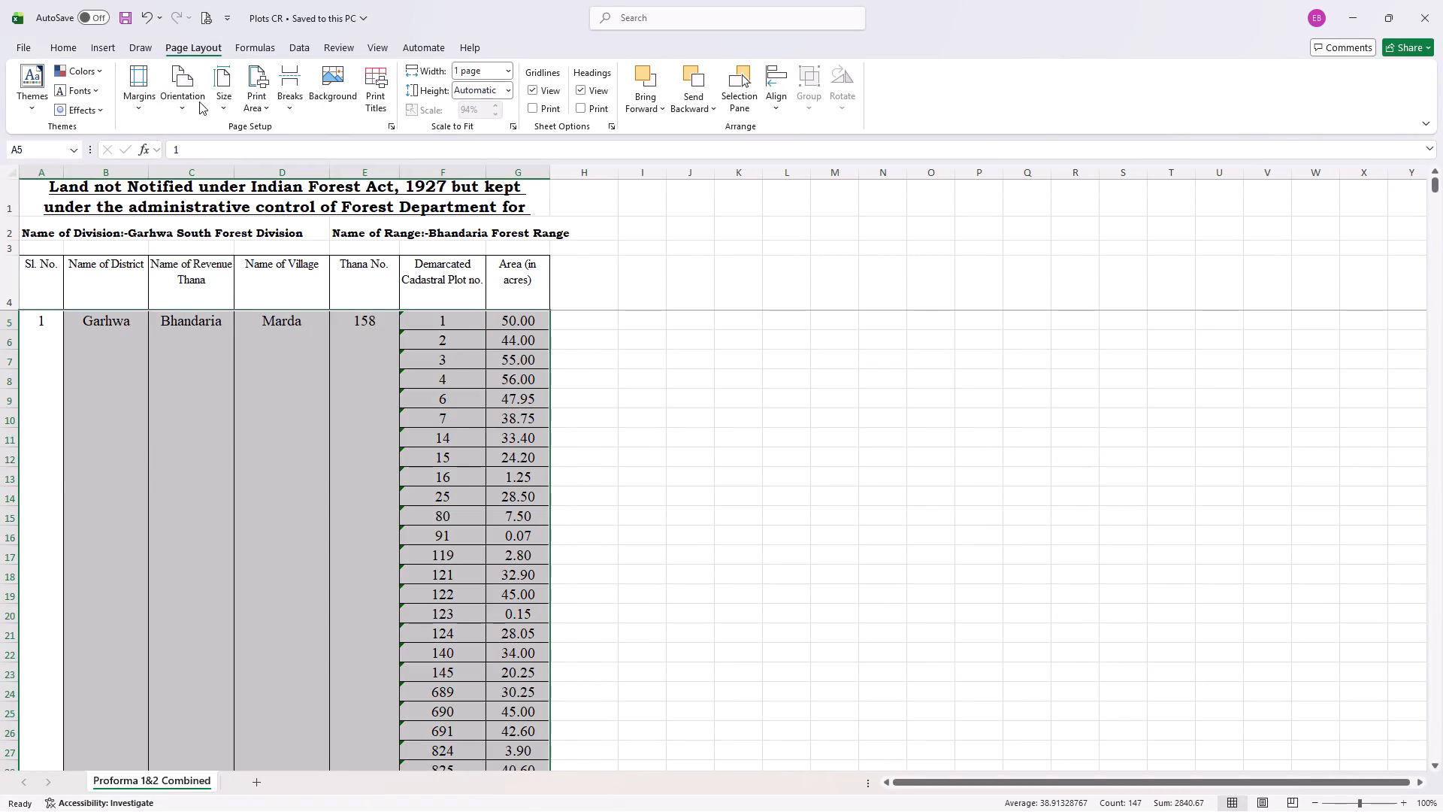
left_click(240, 107)
left_click(247, 105)
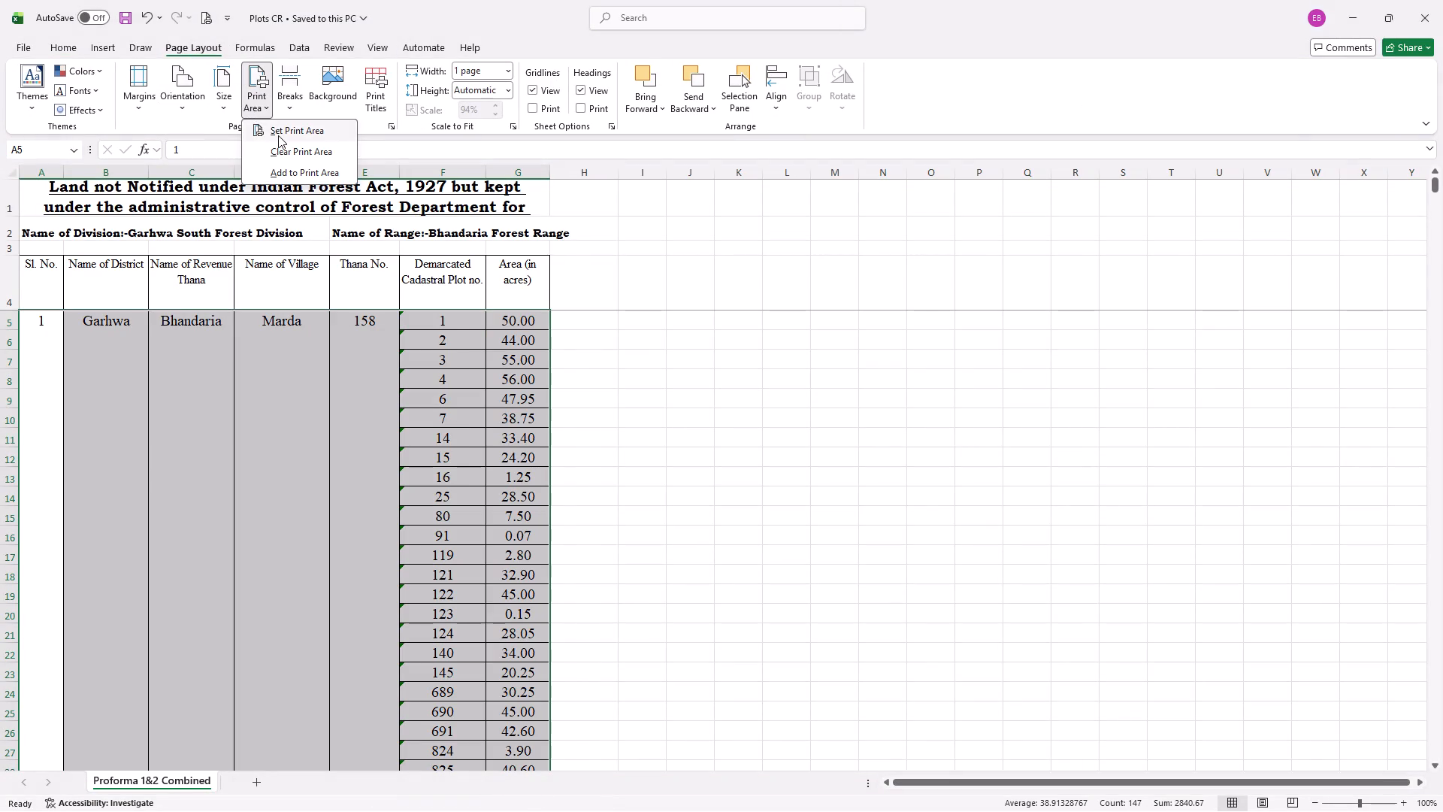
left_click(280, 135)
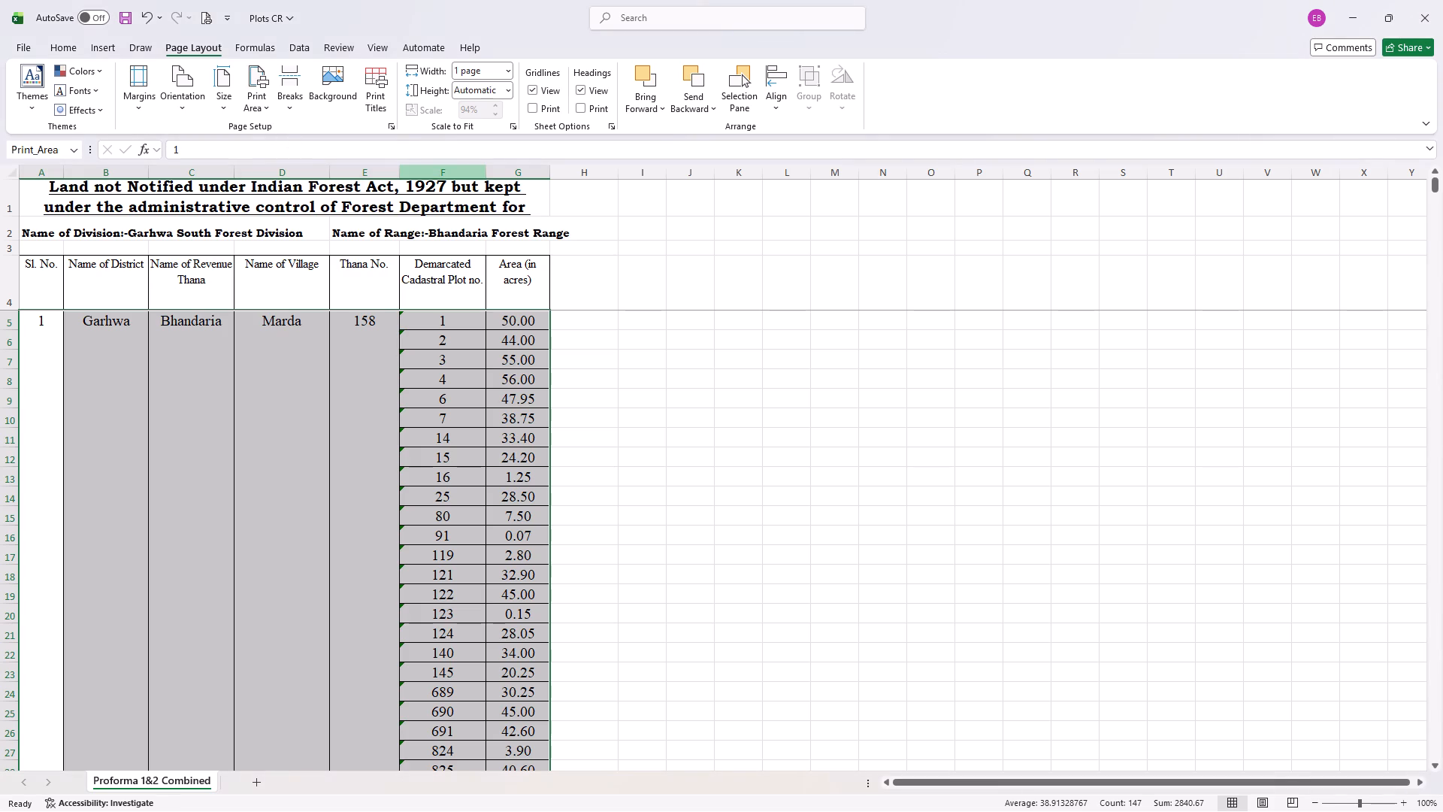
Preview the pages of the Marda plot list and print them on the Canon LBP2900.
key("ctrl+p")
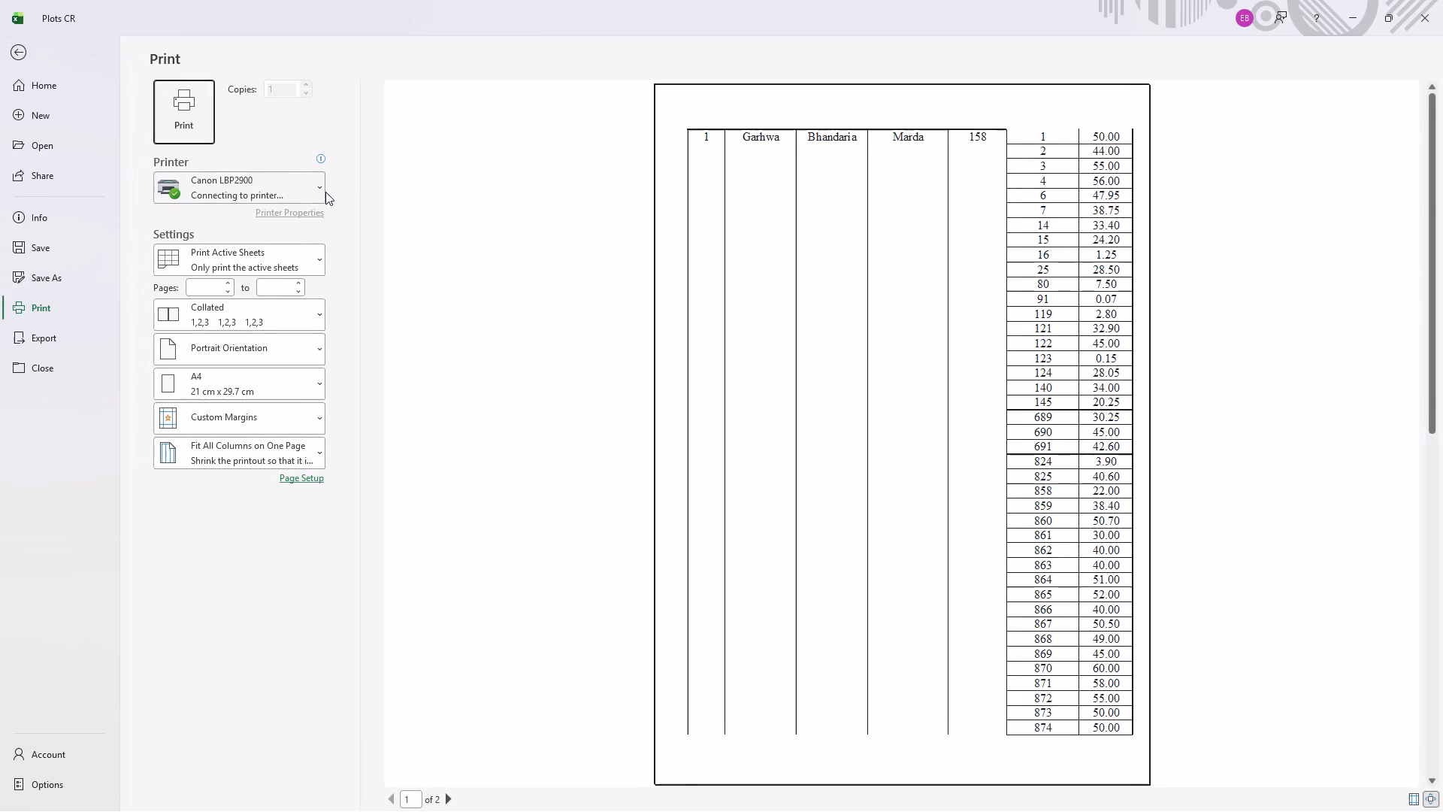
scroll(1121, 454, "down", 3)
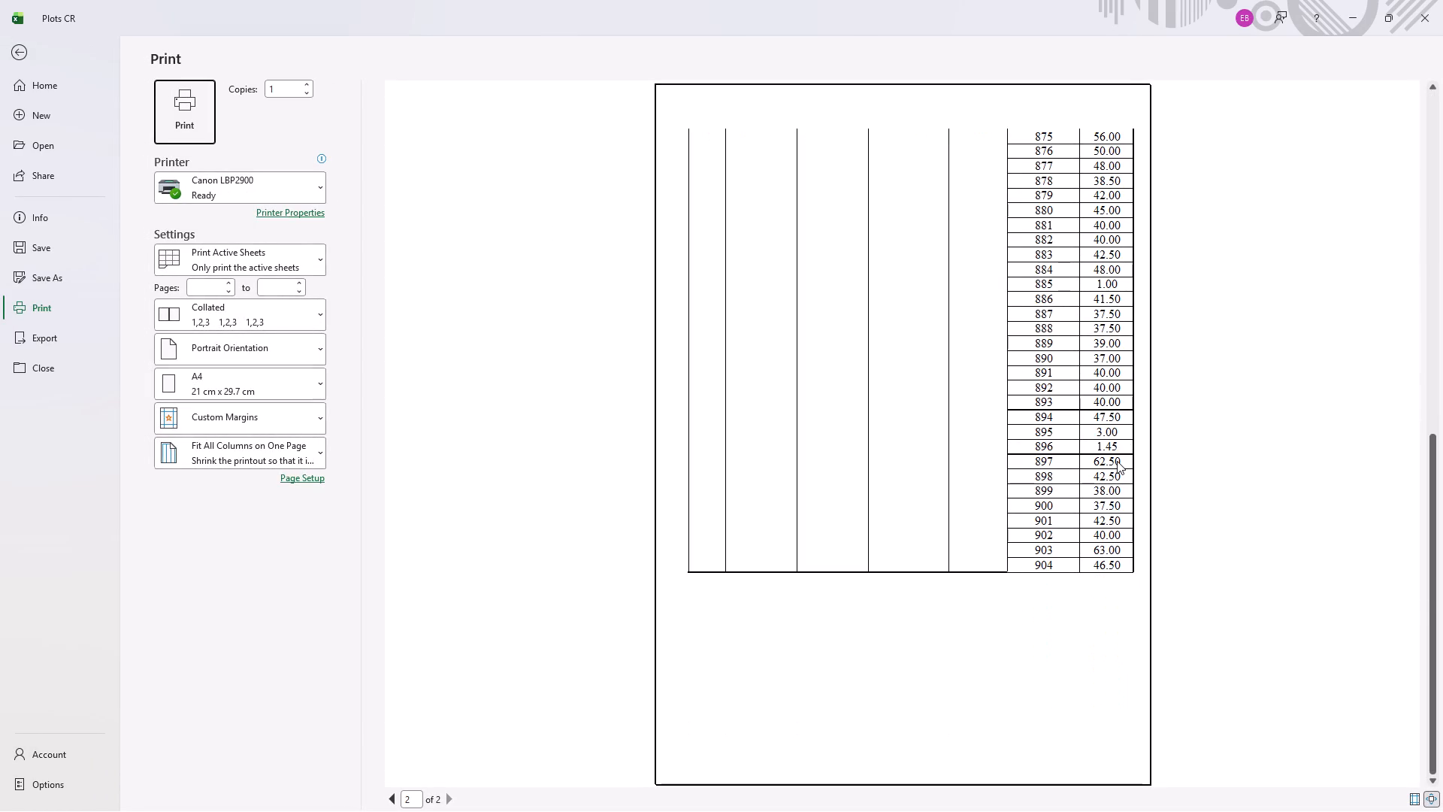
left_click(174, 128)
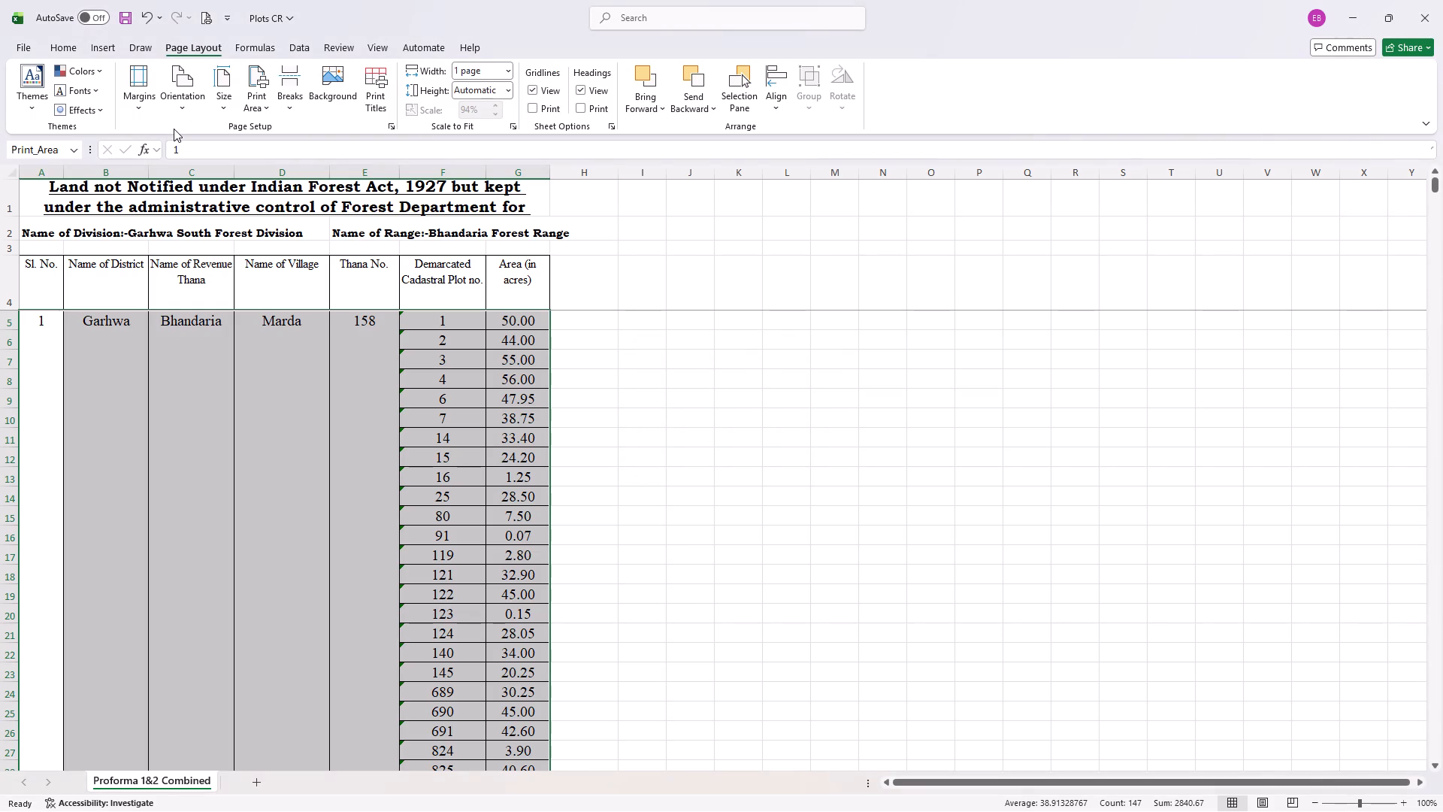
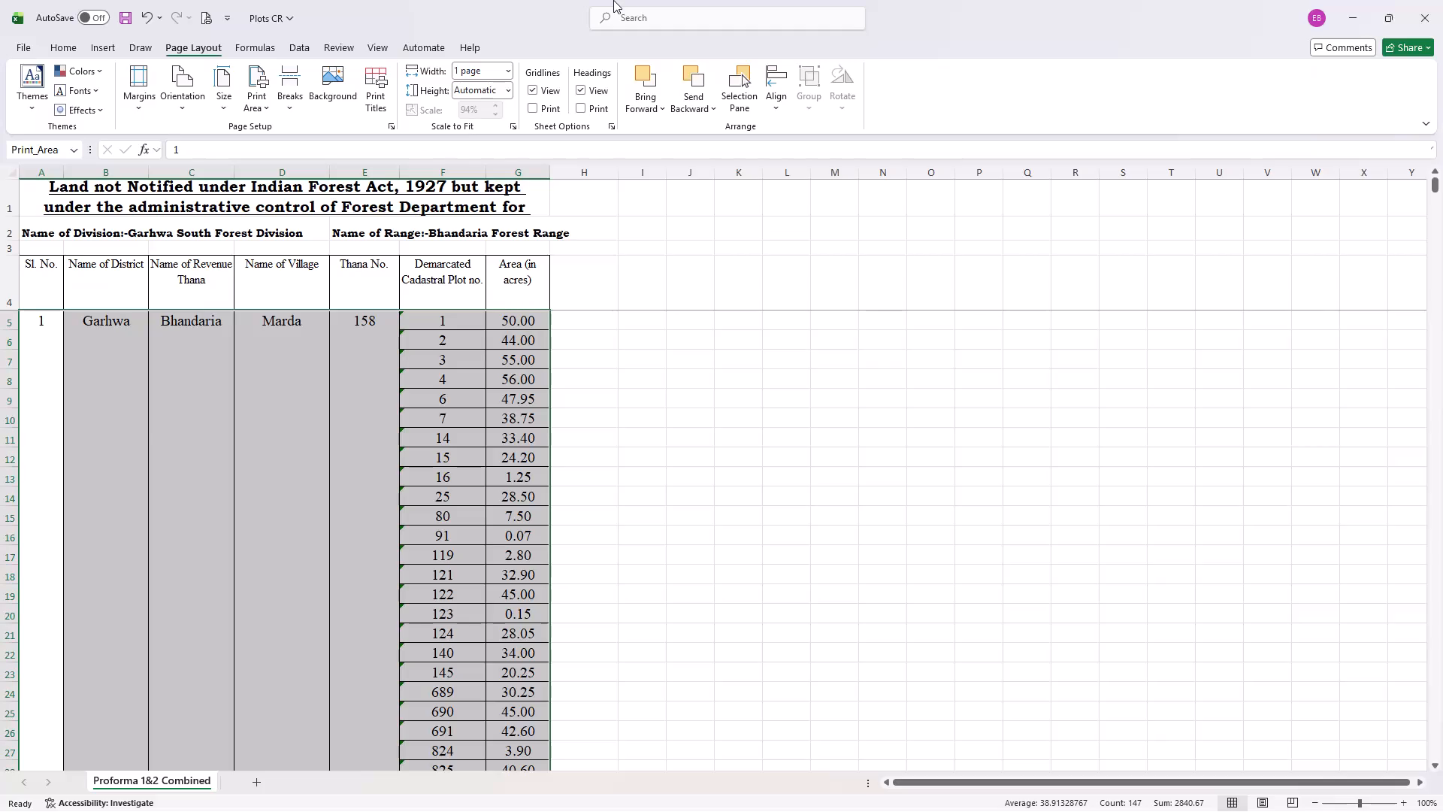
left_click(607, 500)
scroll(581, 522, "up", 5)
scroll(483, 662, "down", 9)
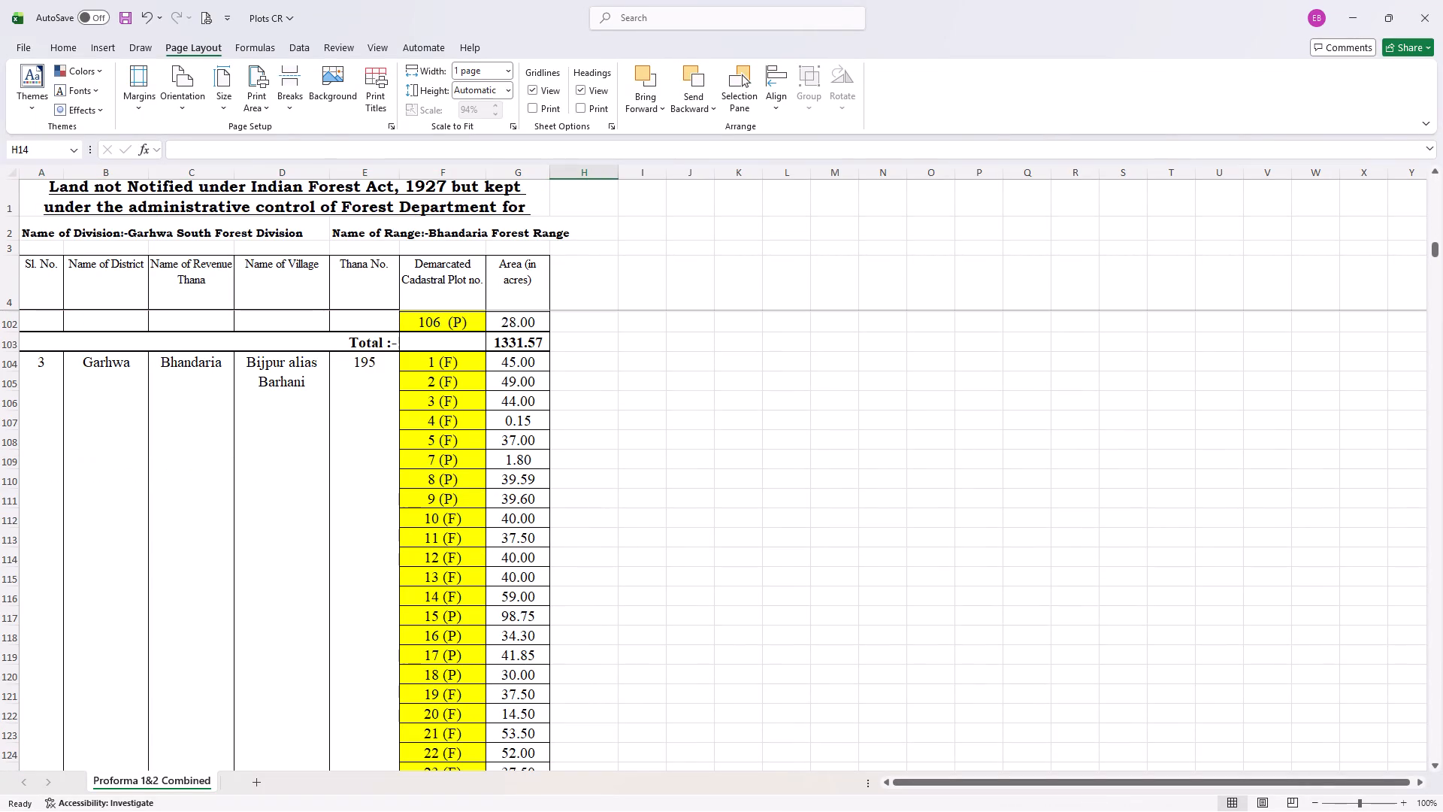